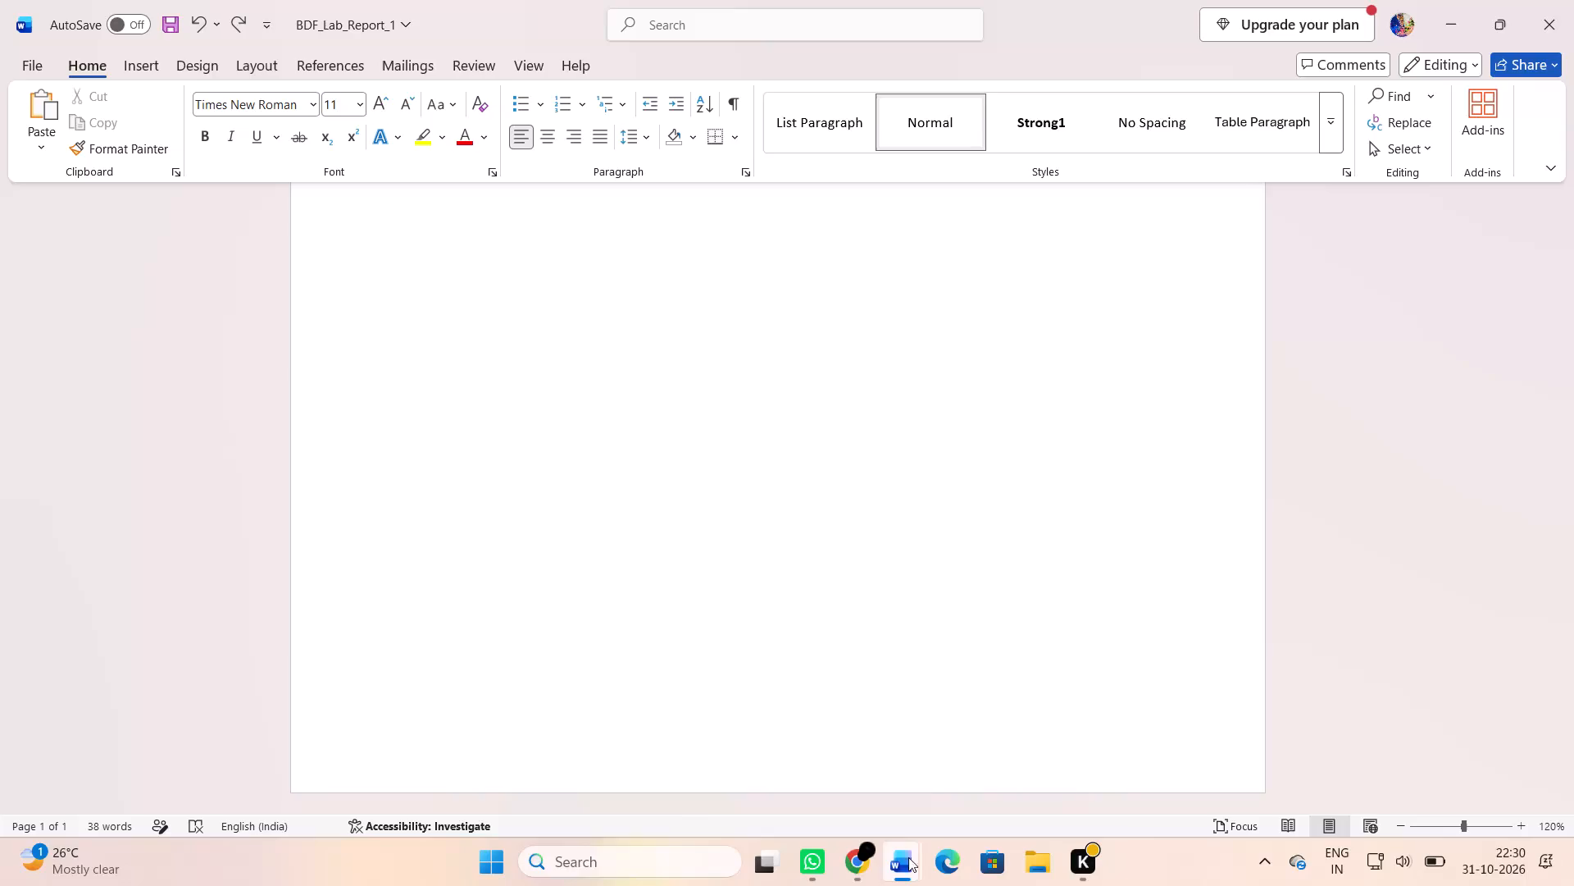
Bring up the BDF_Lab_Report_1 document and view the heading and detail tables on its first page.
{"action": "left_click", "coordinate": [902, 857]}
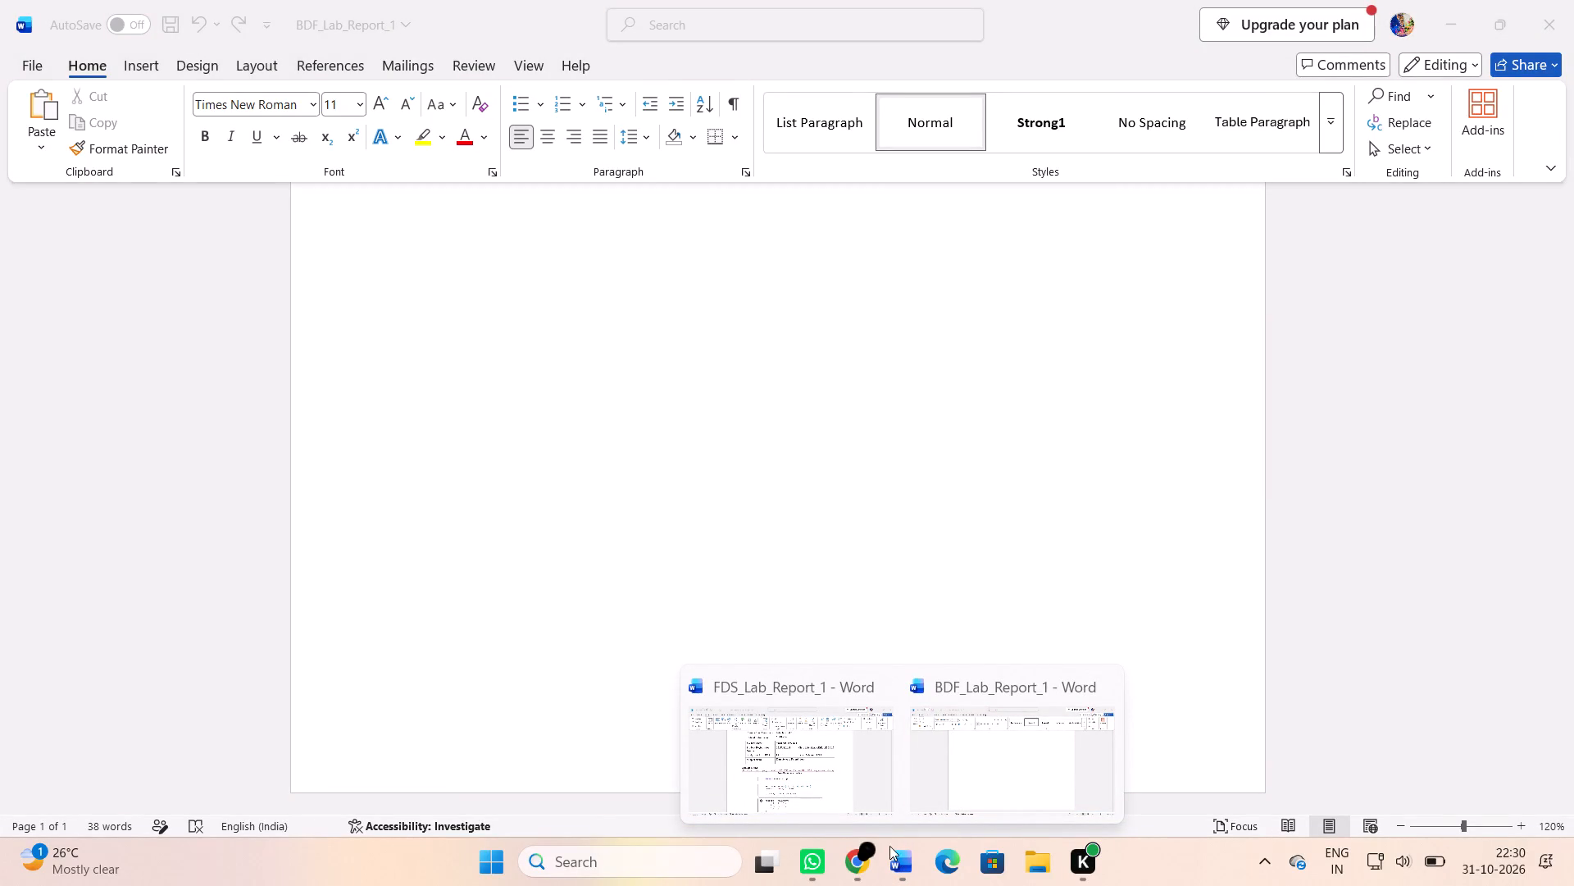
{"action": "left_click", "coordinate": [992, 760]}
{"action": "scroll", "coordinate": [603, 342], "scroll_direction": "up", "scroll_amount": 4}
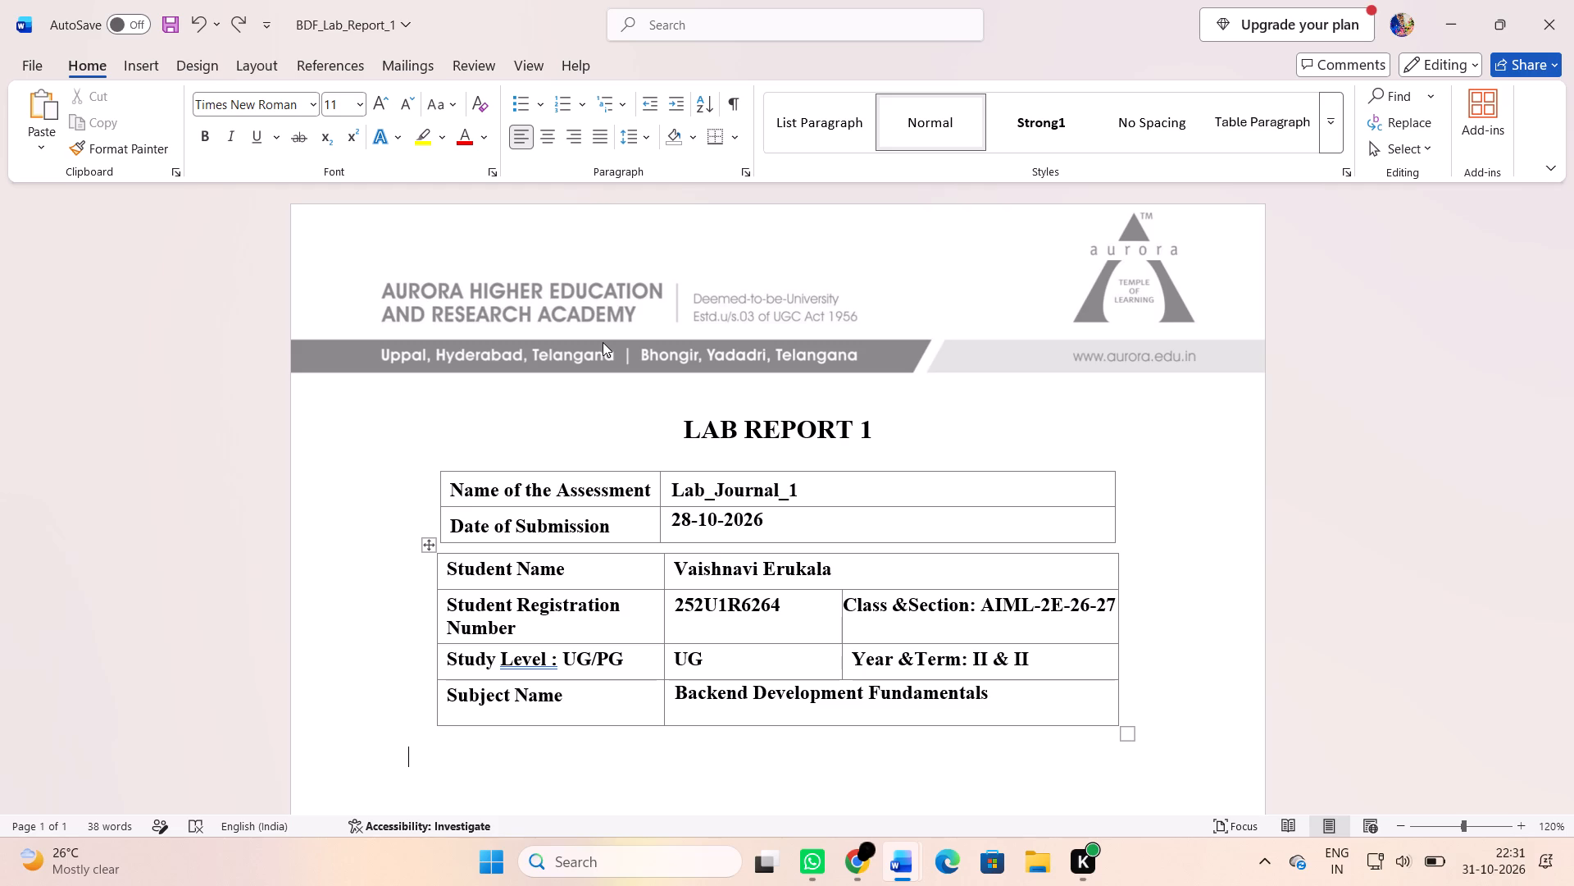
Switch to Chrome and examine the Foundations of Data Science assessment list on the Aurora University site.
{"action": "left_click", "coordinate": [864, 871]}
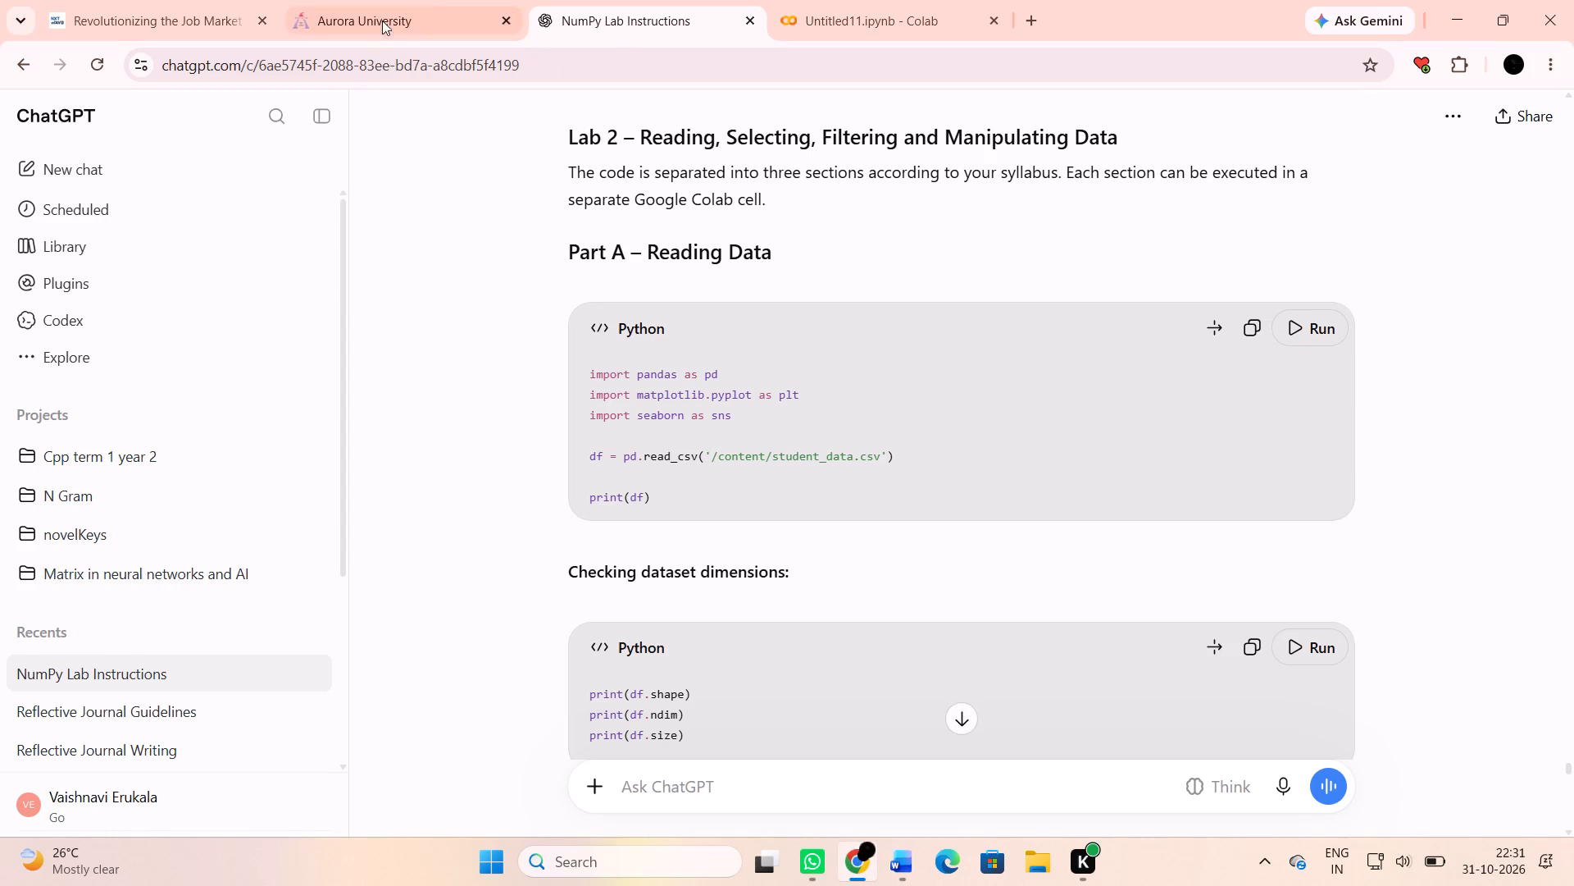
{"action": "left_click", "coordinate": [352, 1]}
{"action": "scroll", "coordinate": [600, 536], "scroll_direction": "down", "scroll_amount": 1}
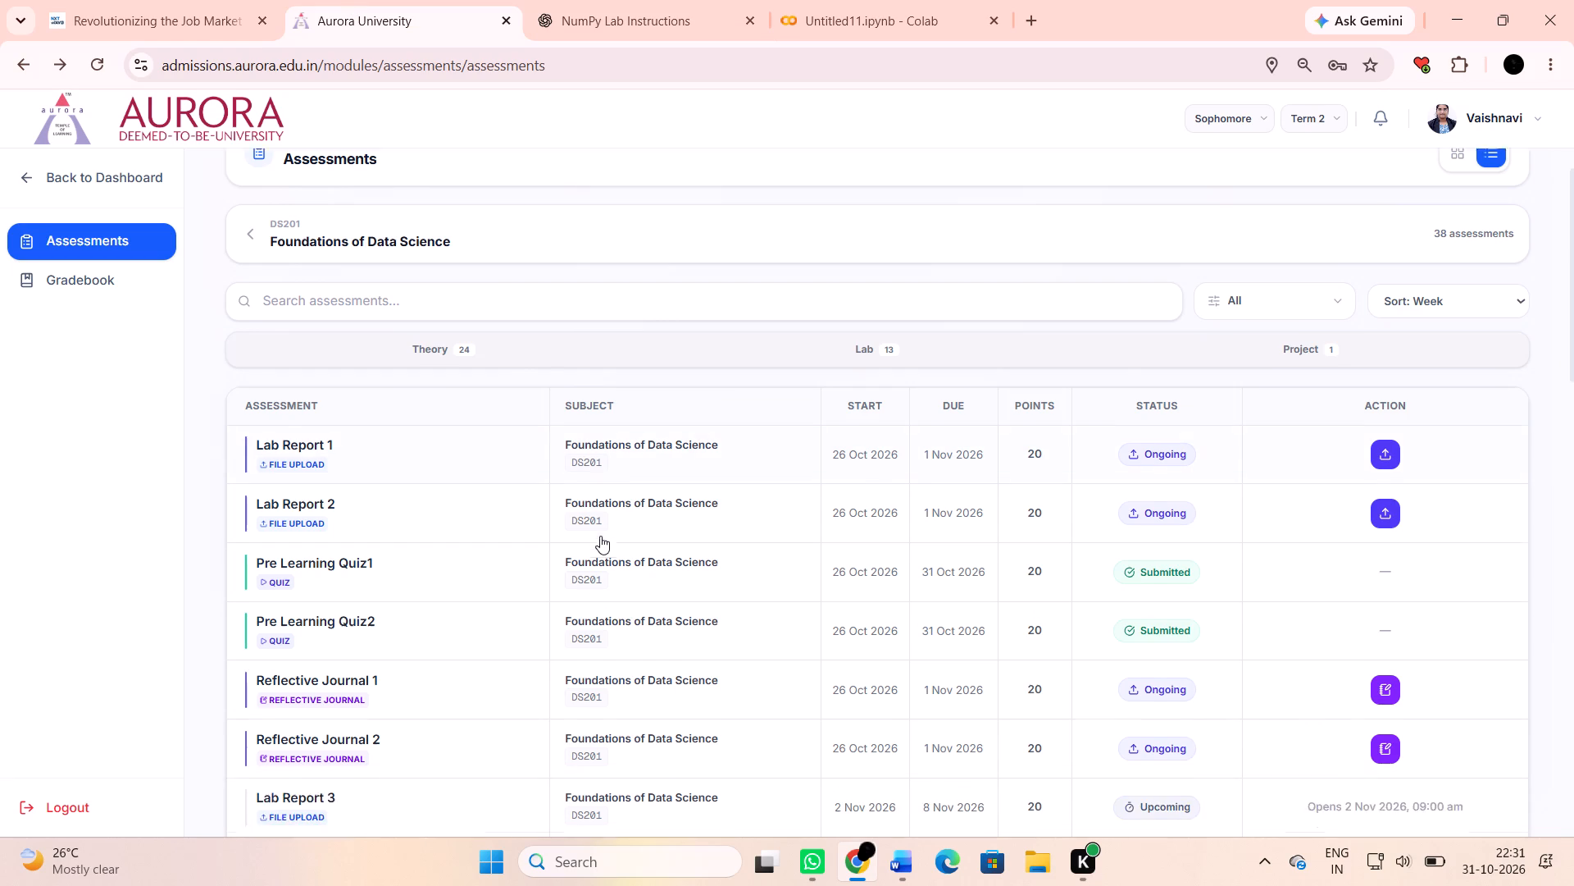
{"action": "scroll", "coordinate": [600, 536], "scroll_direction": "down", "scroll_amount": 3}
Open the learning portal's home page and look through the recent course cards and today's schedule.
{"action": "left_click", "coordinate": [202, 0]}
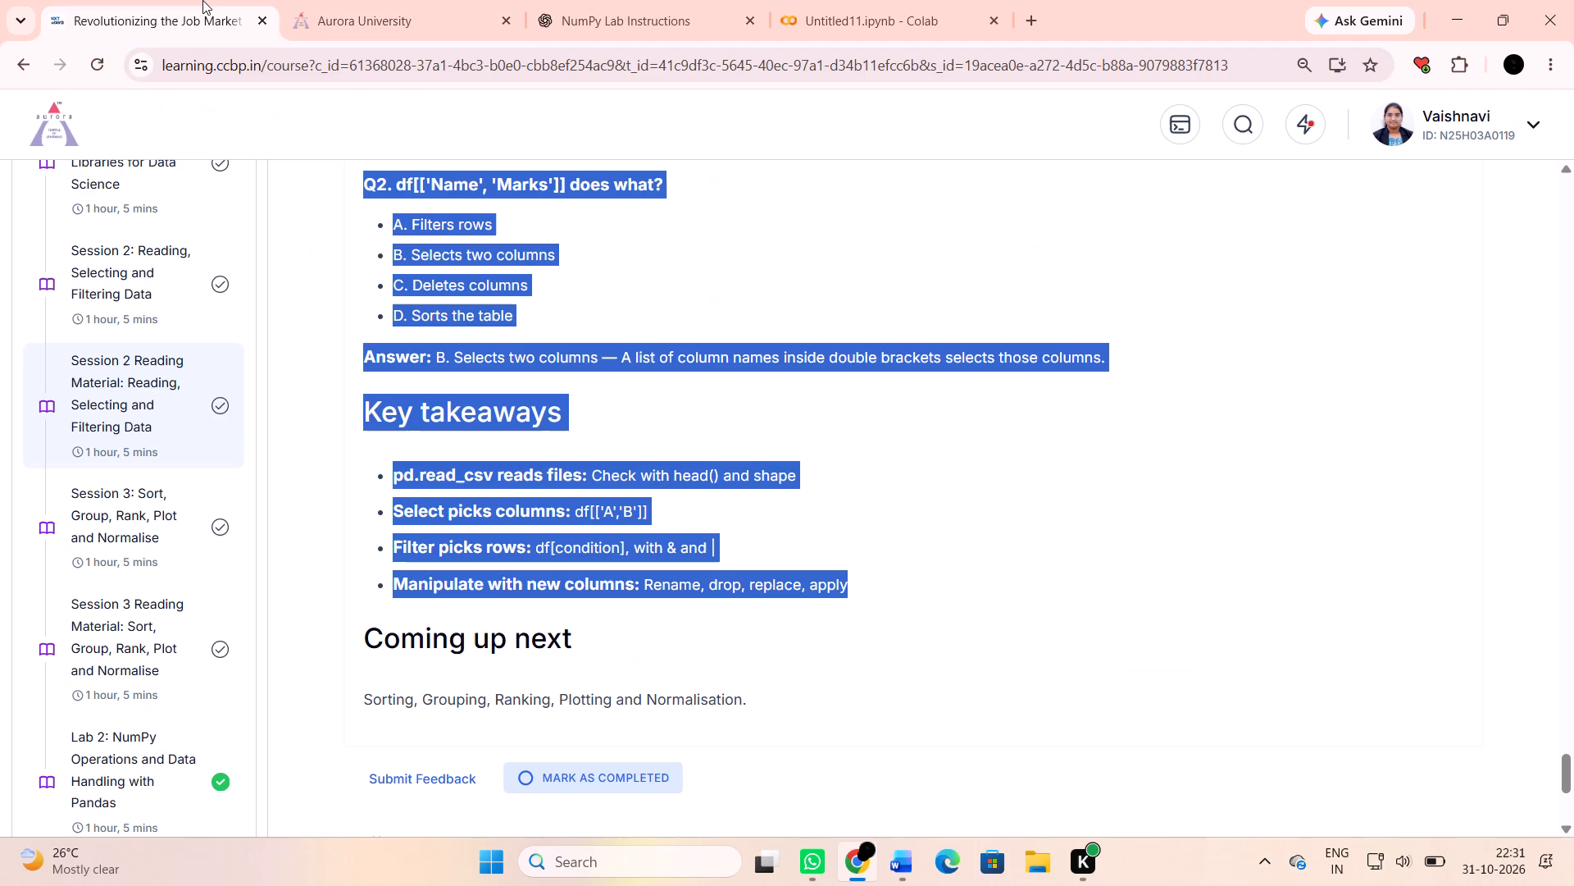
{"action": "left_click", "coordinate": [53, 135]}
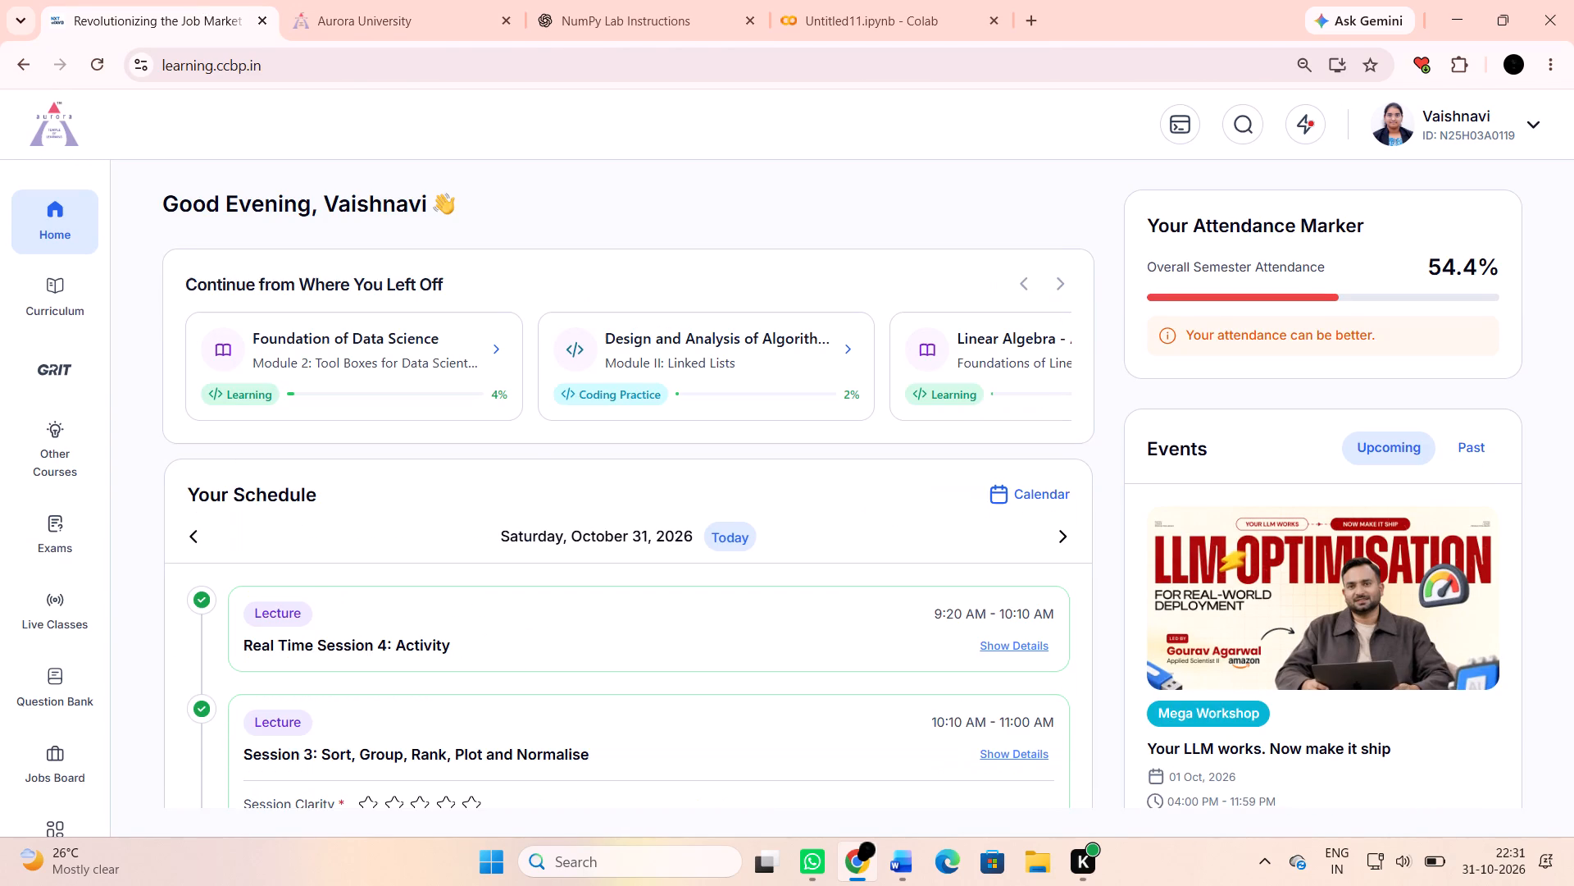
{"action": "scroll", "coordinate": [533, 456], "scroll_direction": "up", "scroll_amount": 1}
{"action": "scroll", "coordinate": [663, 368], "scroll_direction": "left", "scroll_amount": 3}
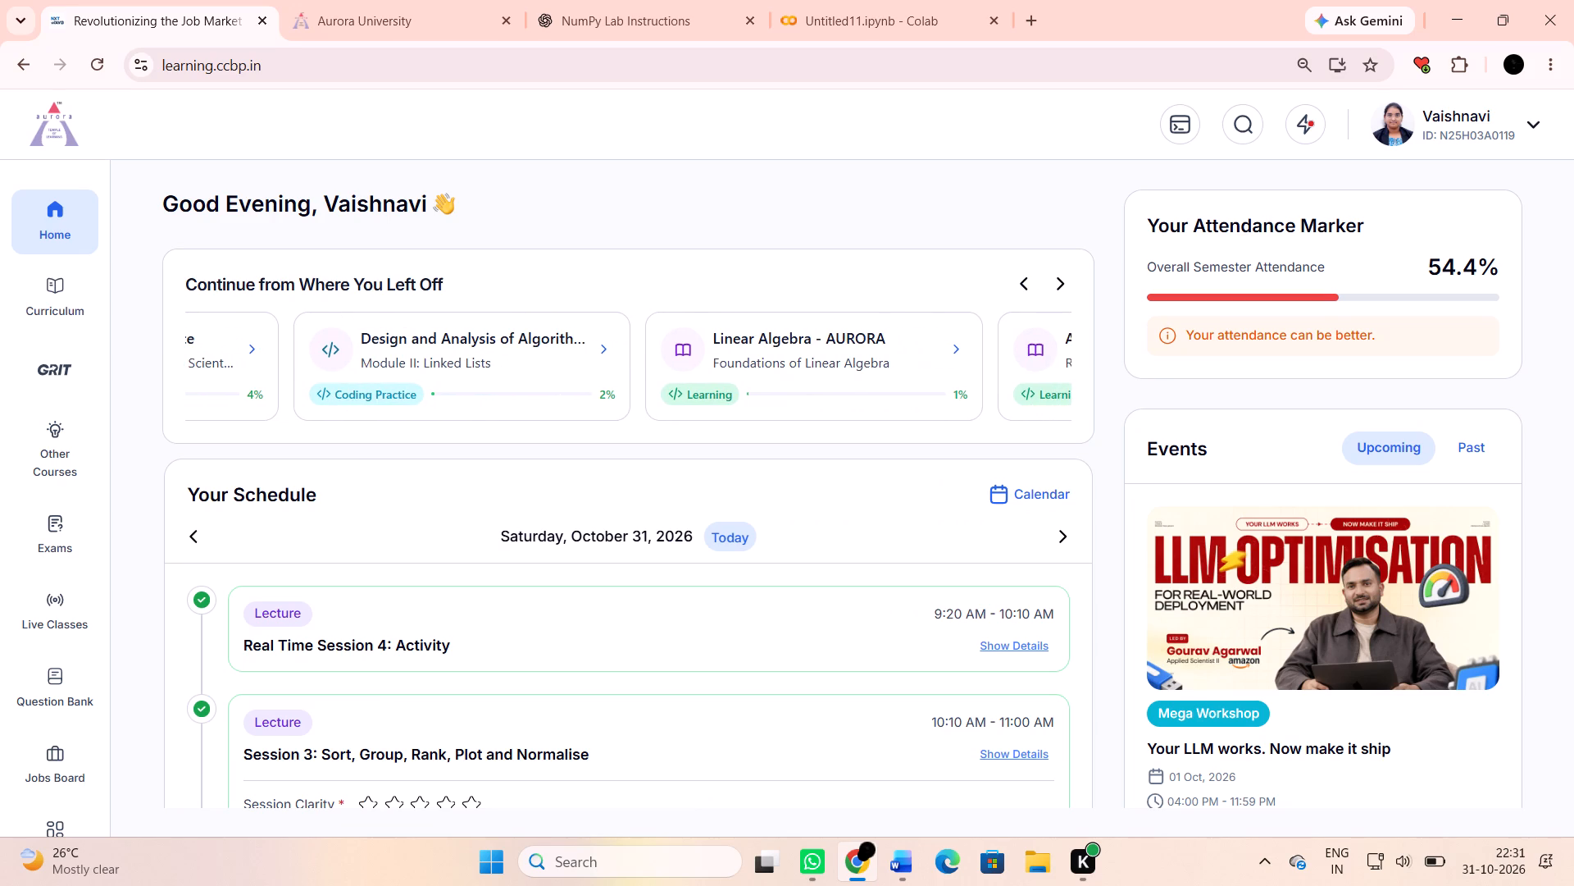
{"action": "scroll", "coordinate": [751, 380], "scroll_direction": "left", "scroll_amount": 7}
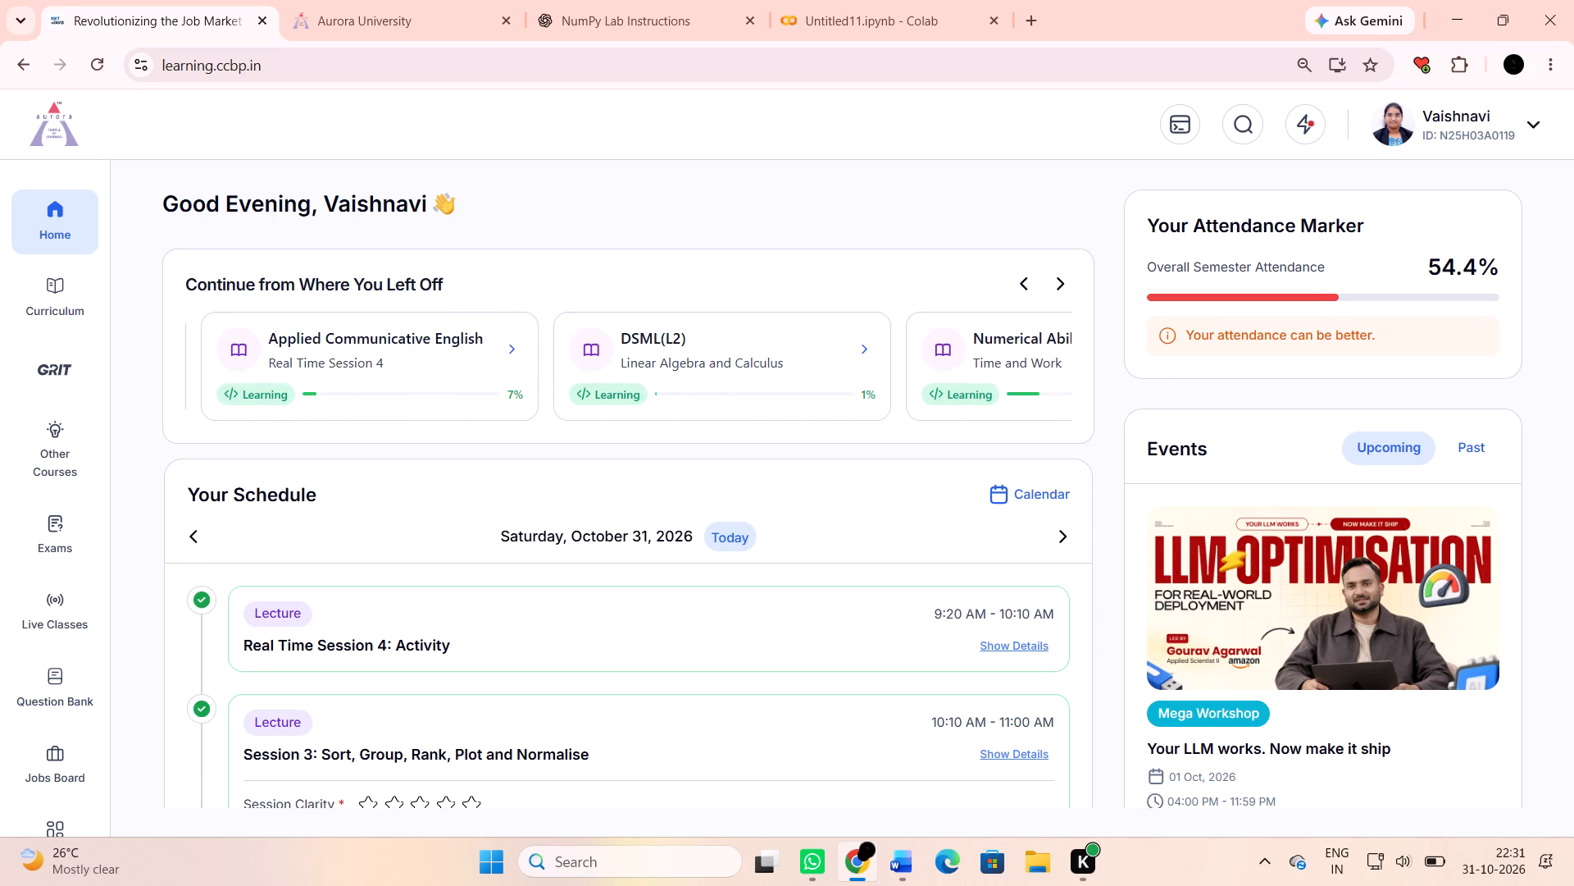
{"action": "scroll", "coordinate": [751, 380], "scroll_direction": "right", "scroll_amount": 1}
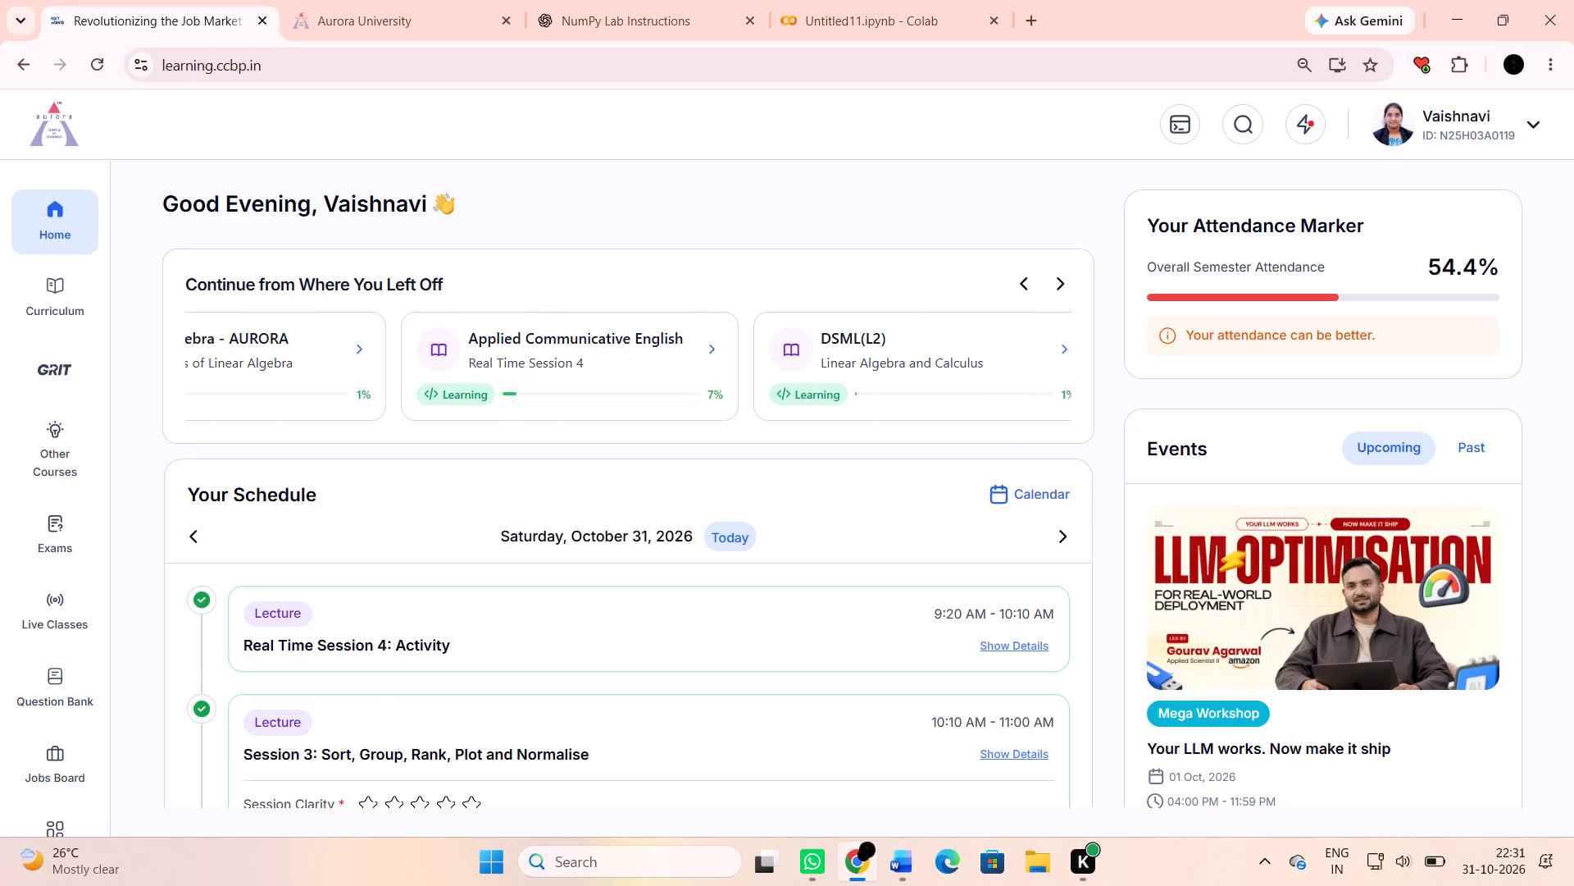
{"action": "scroll", "coordinate": [608, 363], "scroll_direction": "right", "scroll_amount": 6}
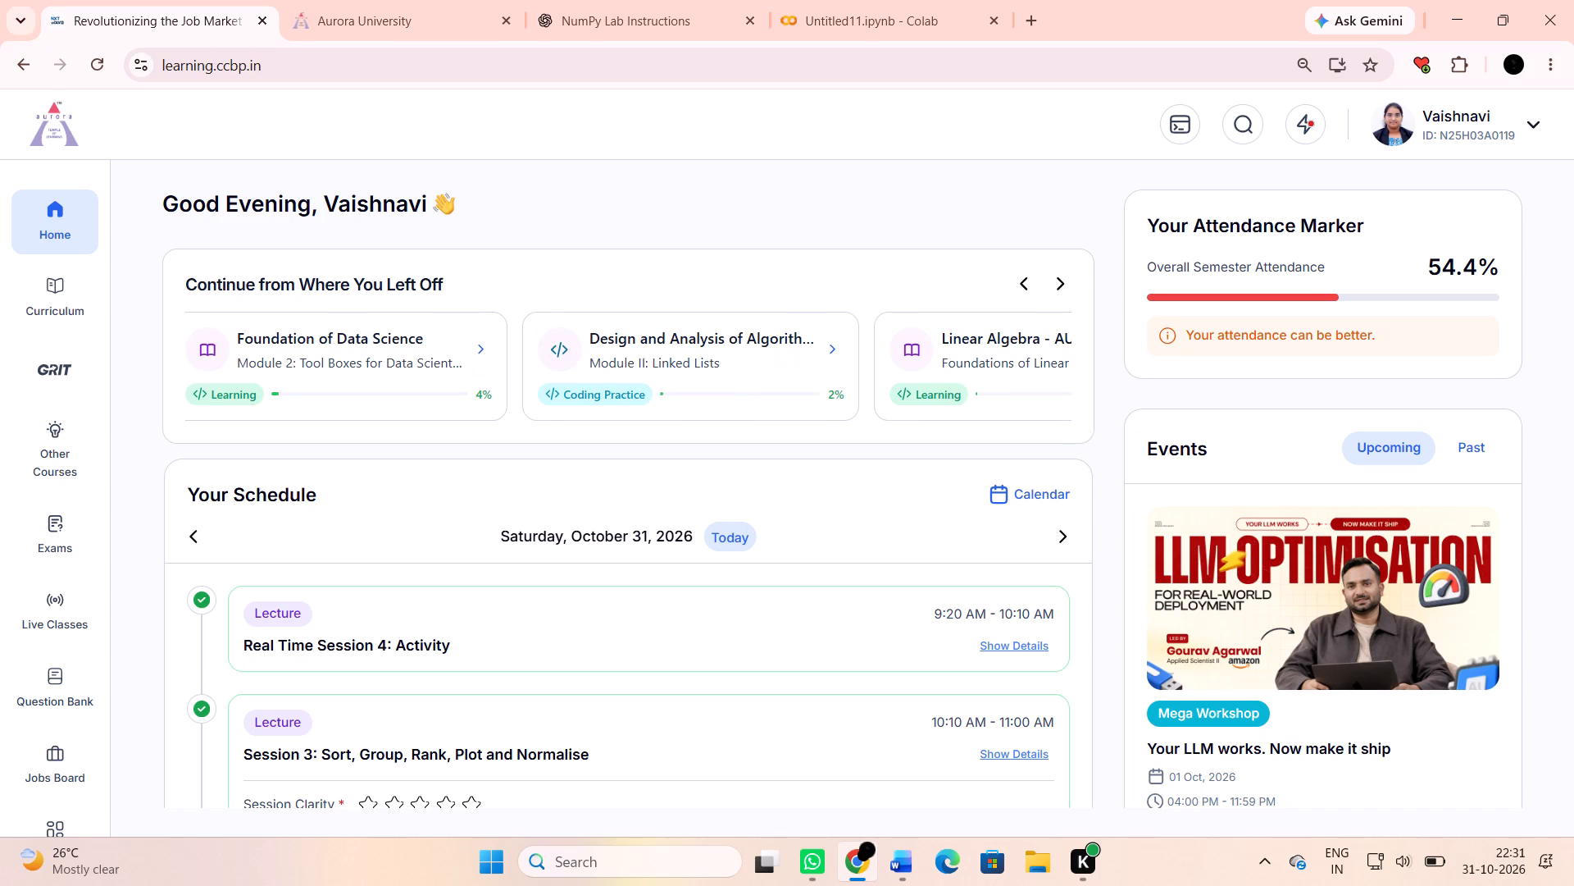
{"action": "scroll", "coordinate": [735, 368], "scroll_direction": "left", "scroll_amount": 2}
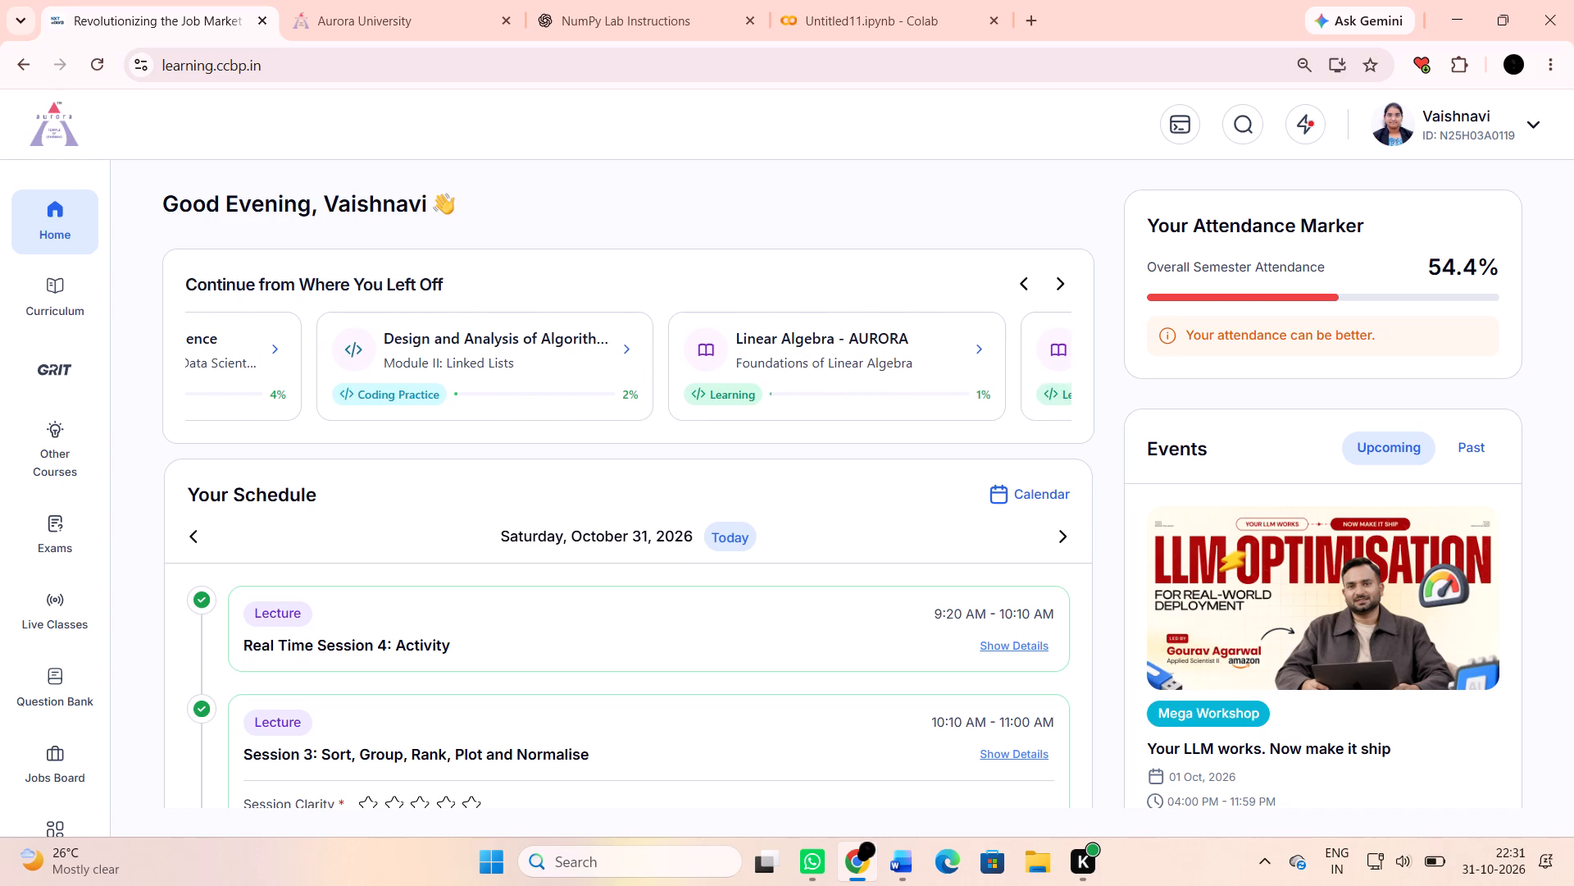
{"action": "scroll", "coordinate": [735, 368], "scroll_direction": "left", "scroll_amount": 6}
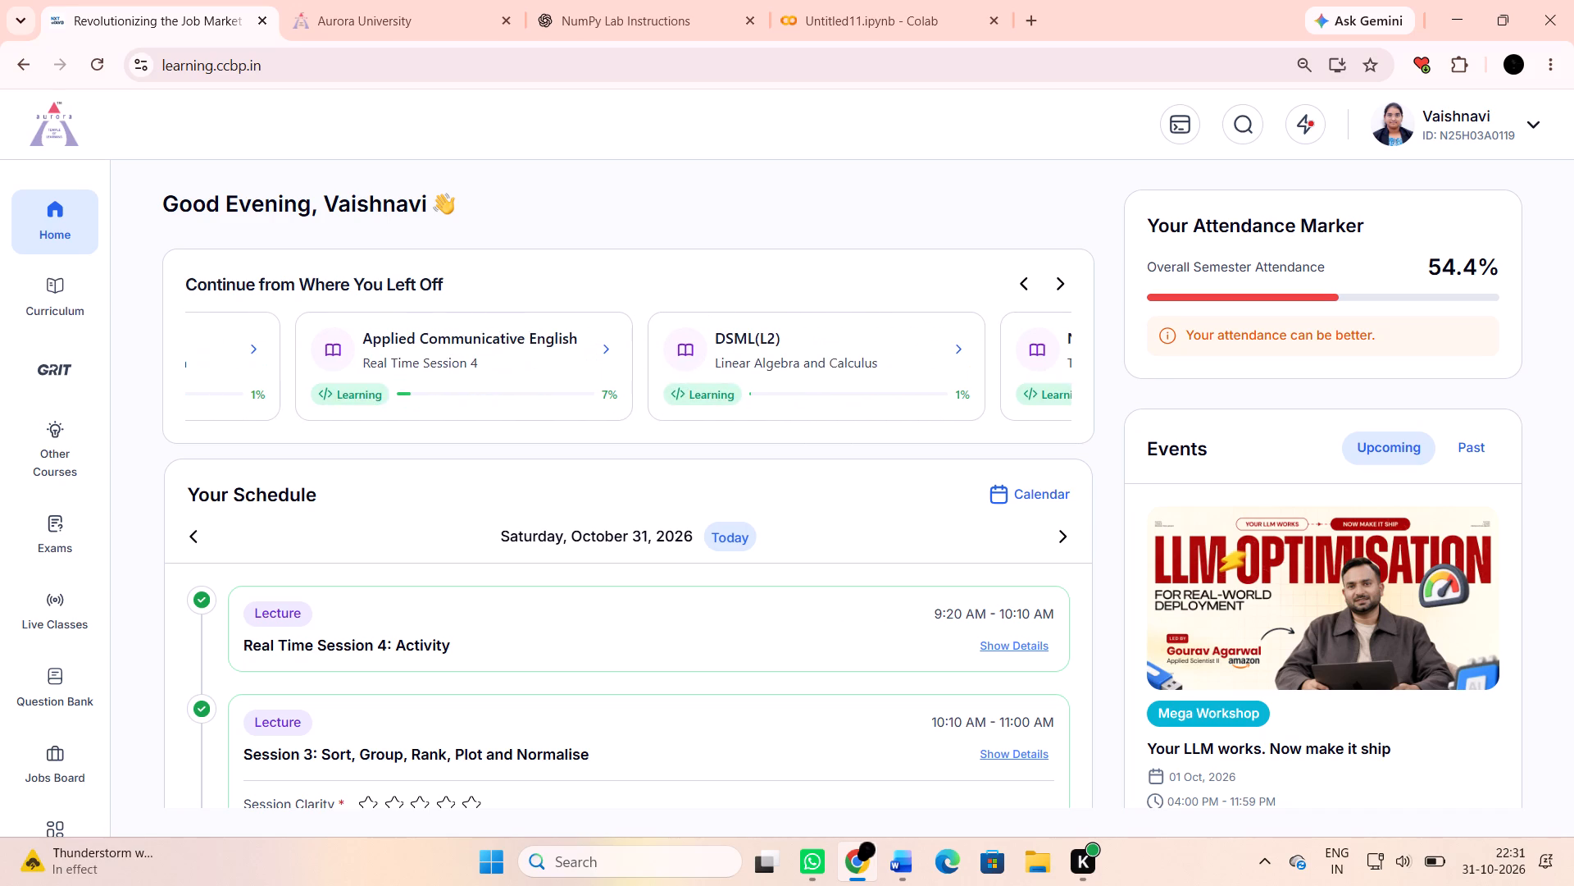
{"action": "scroll", "coordinate": [735, 368], "scroll_direction": "left", "scroll_amount": 1}
{"action": "scroll", "coordinate": [735, 368], "scroll_direction": "down", "scroll_amount": 2}
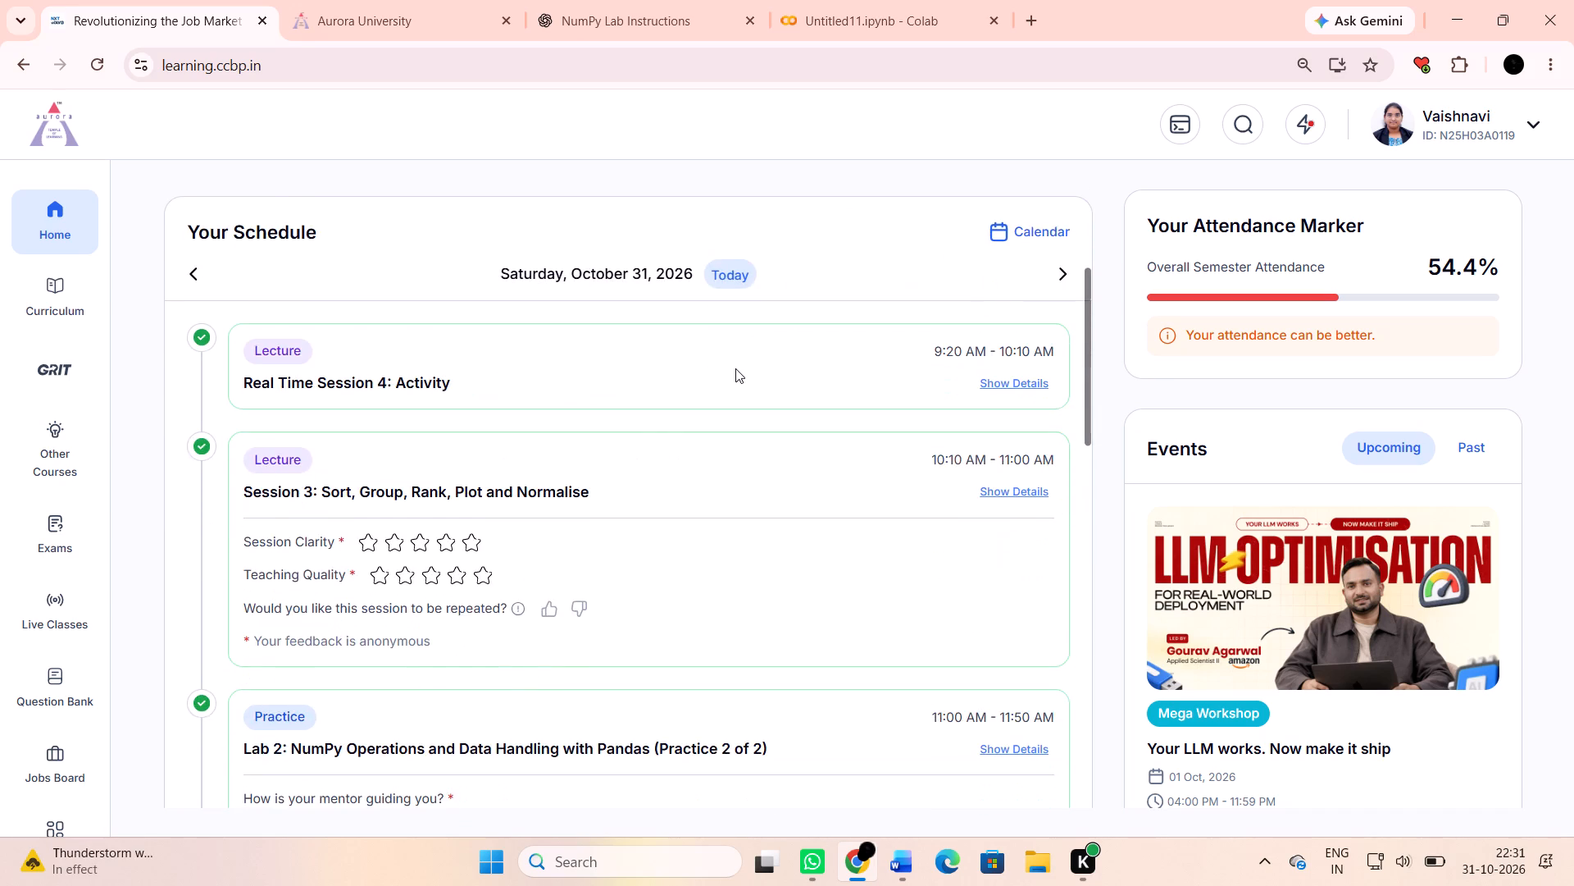
{"action": "scroll", "coordinate": [735, 368], "scroll_direction": "down", "scroll_amount": 1}
{"action": "scroll", "coordinate": [735, 368], "scroll_direction": "up", "scroll_amount": 2}
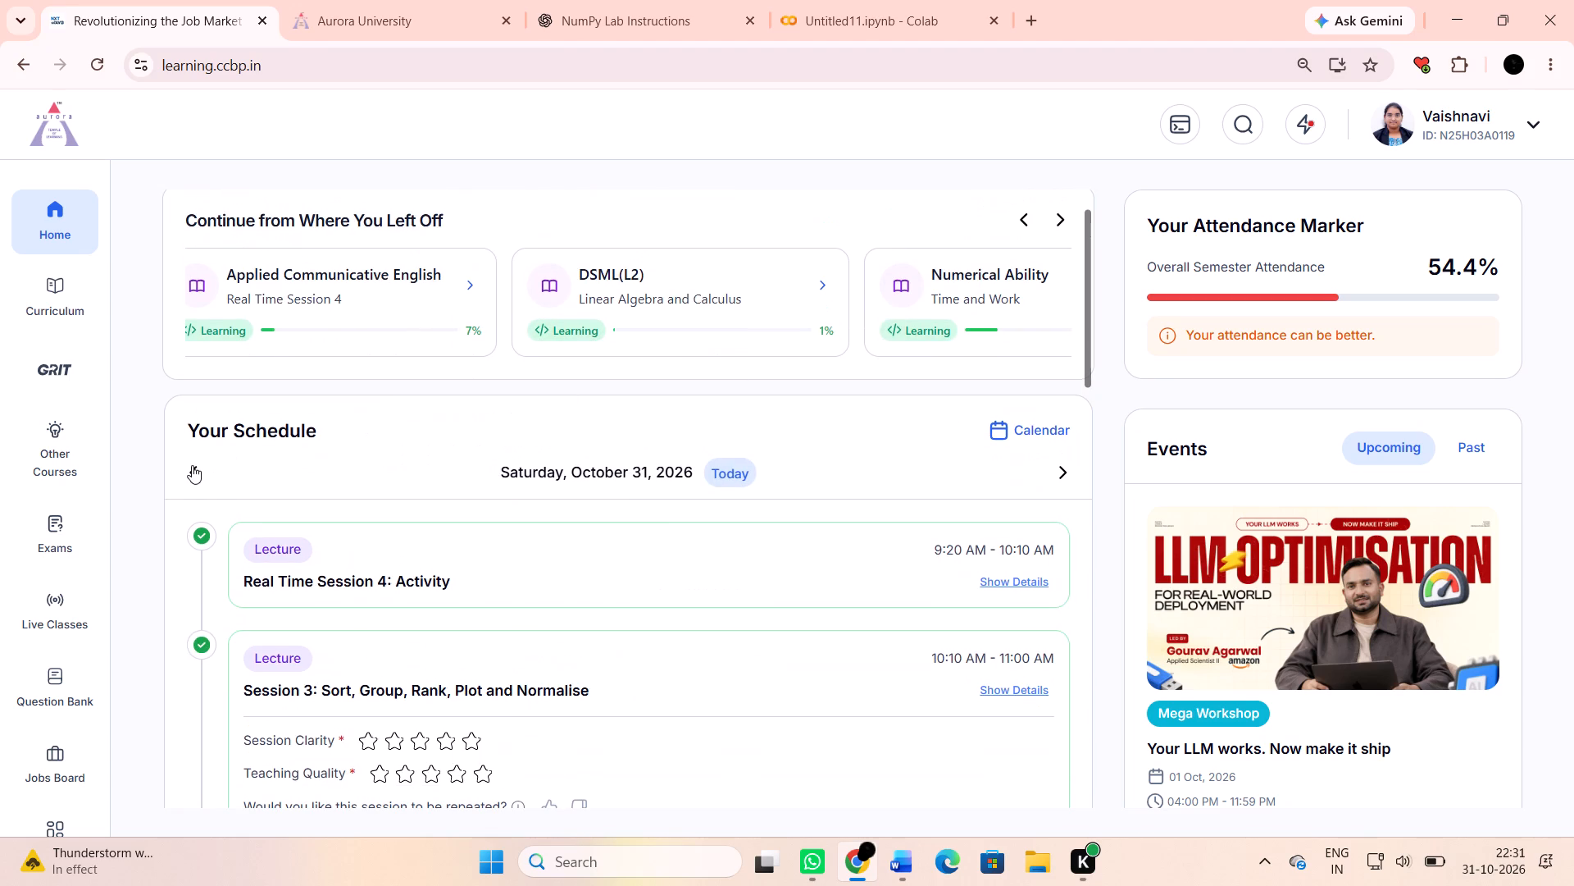
Go to the previous day's schedule and open the "Introduction to Express JS | Part 2" resource from its lecture details.
{"action": "left_click", "coordinate": [192, 465]}
{"action": "scroll", "coordinate": [657, 699], "scroll_direction": "down", "scroll_amount": 8}
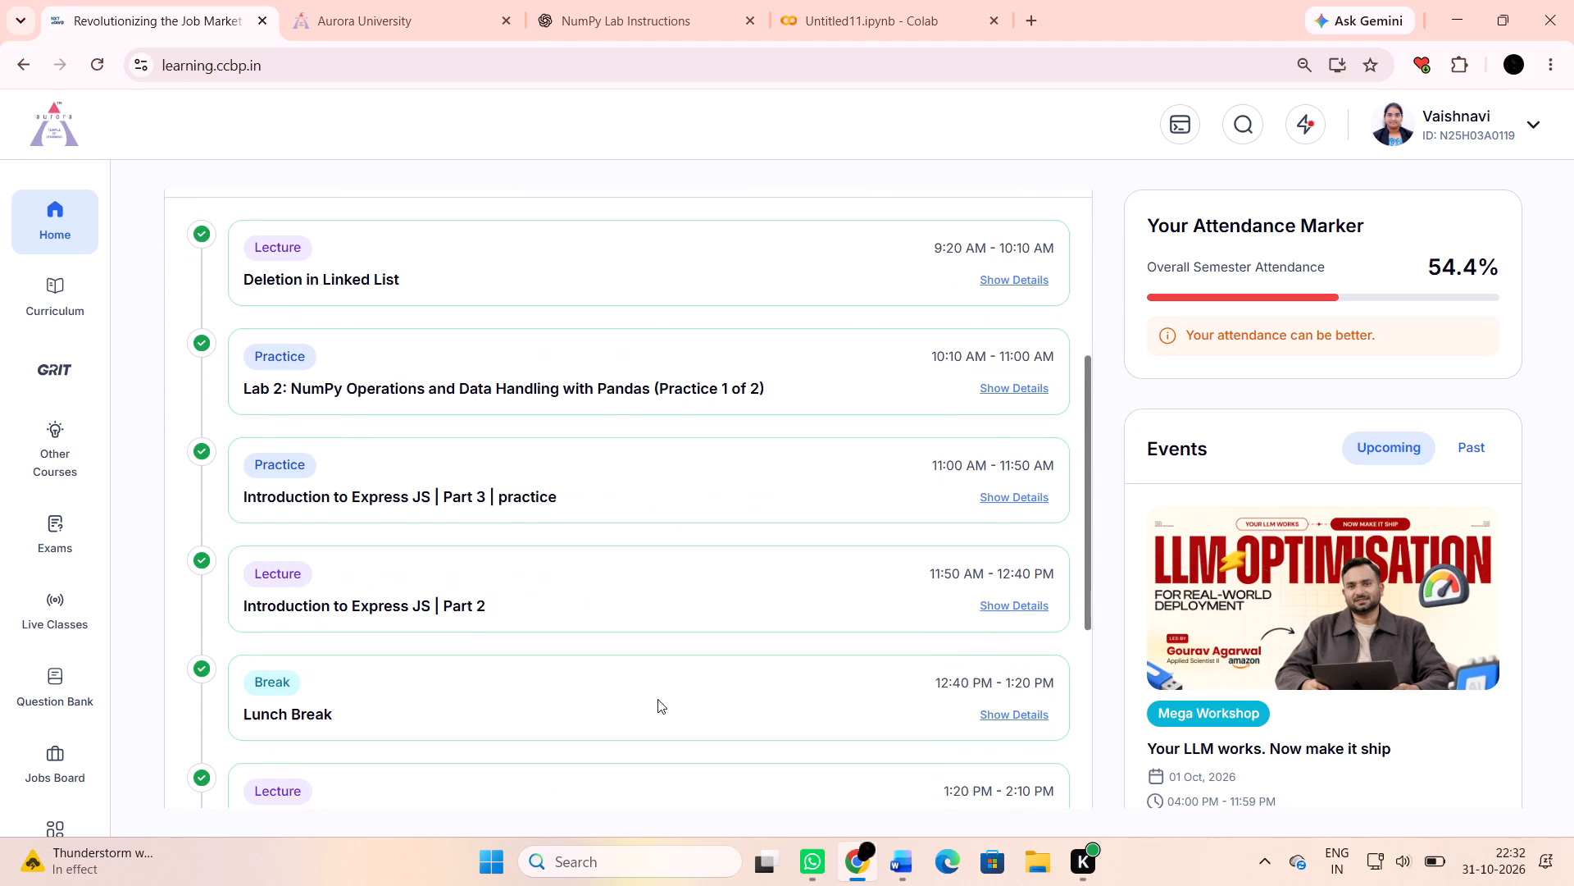
{"action": "scroll", "coordinate": [657, 699], "scroll_direction": "down", "scroll_amount": 3}
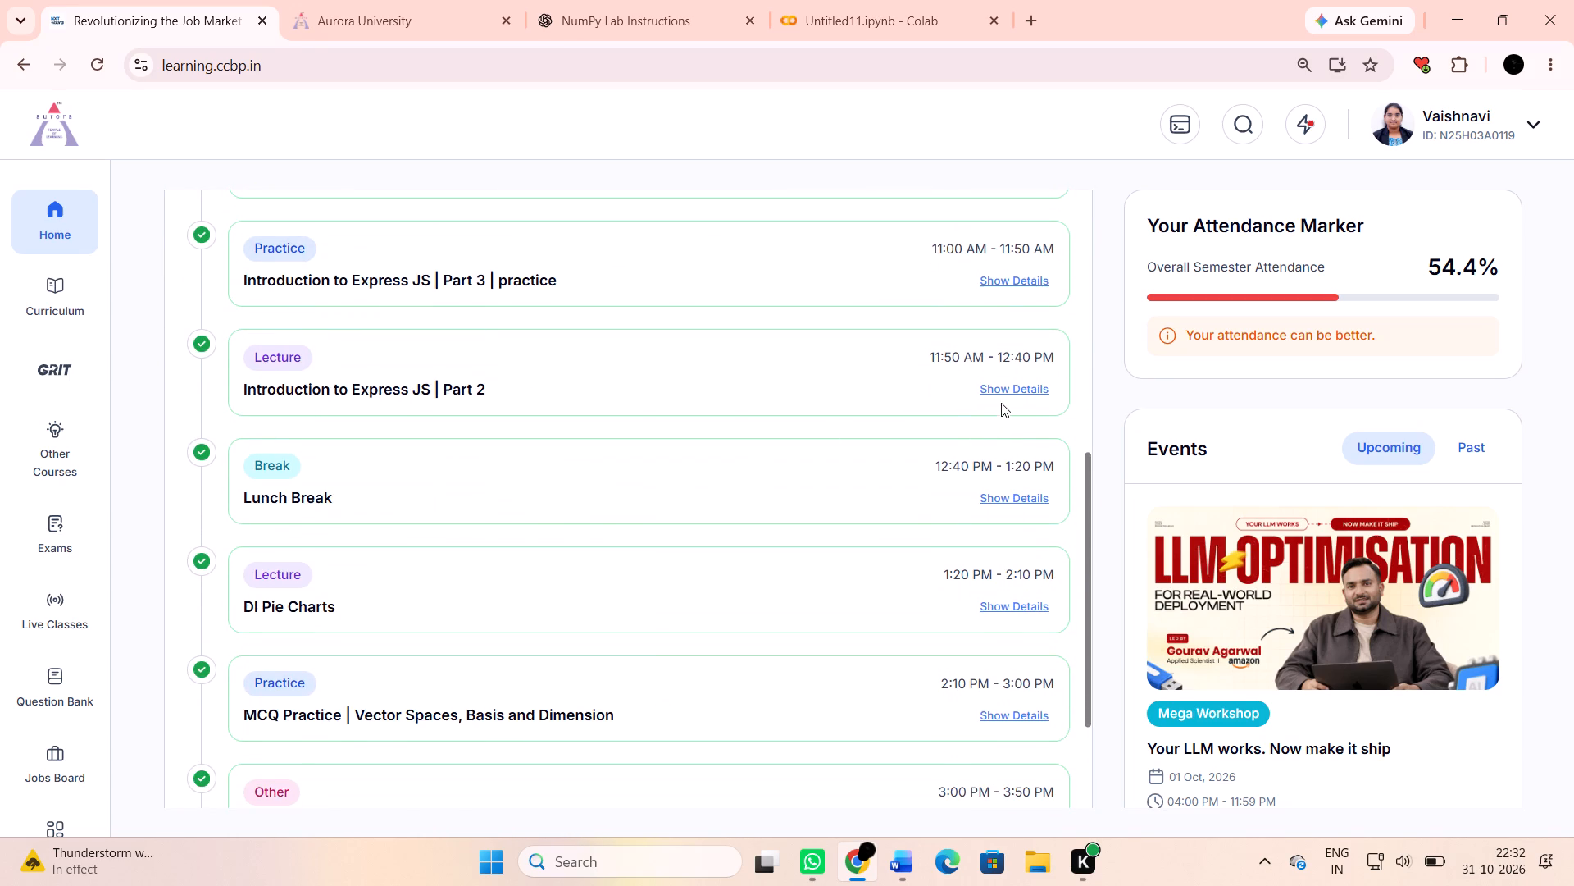
{"action": "left_click", "coordinate": [1005, 386]}
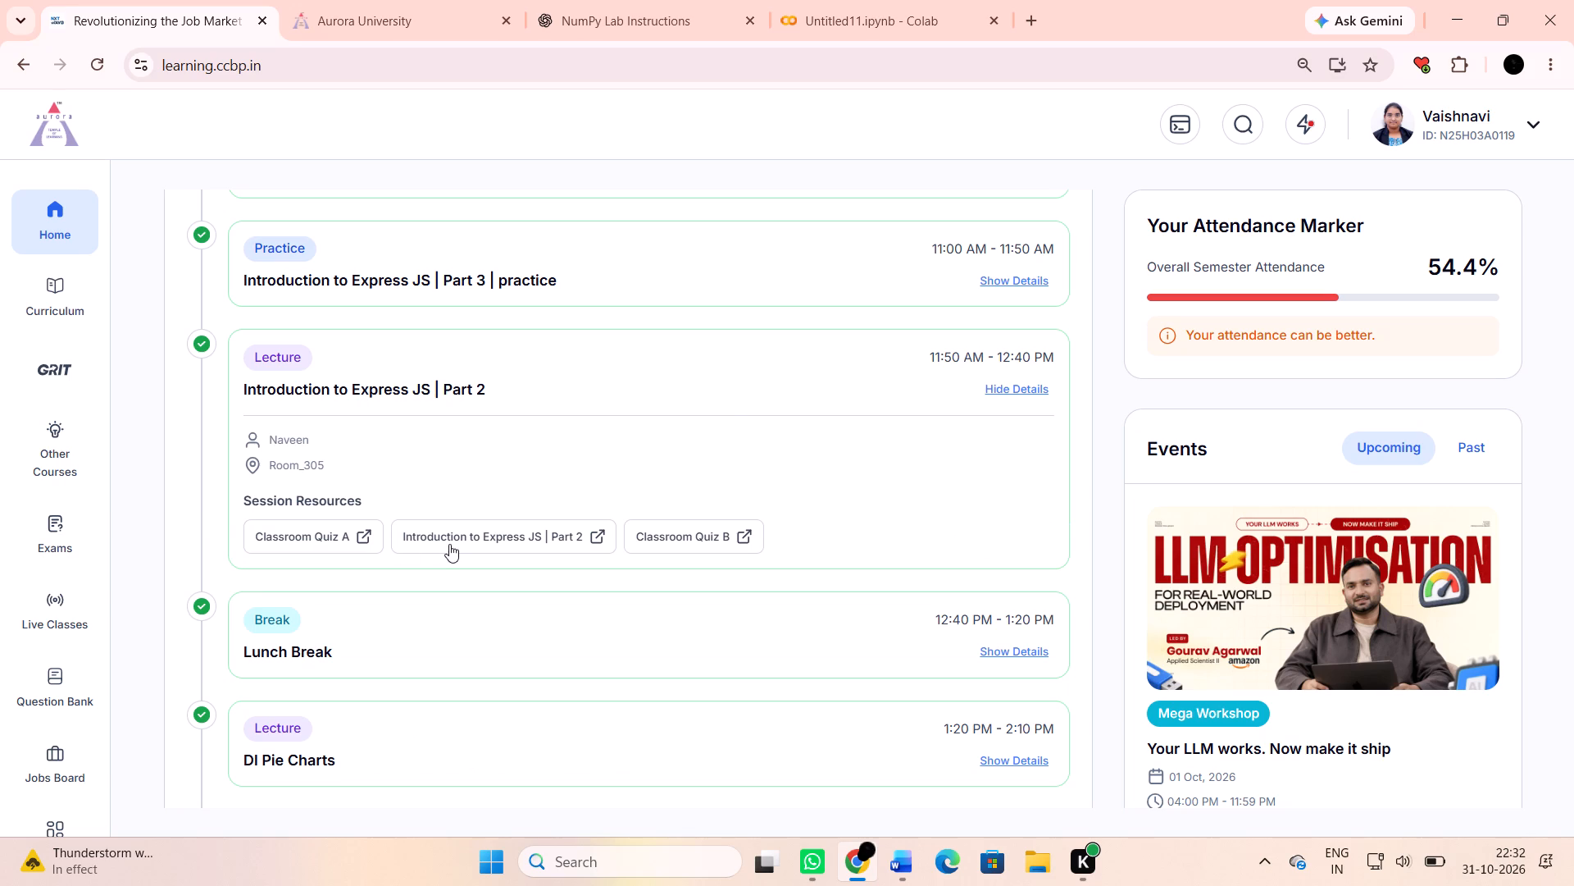
{"action": "left_click", "coordinate": [449, 544]}
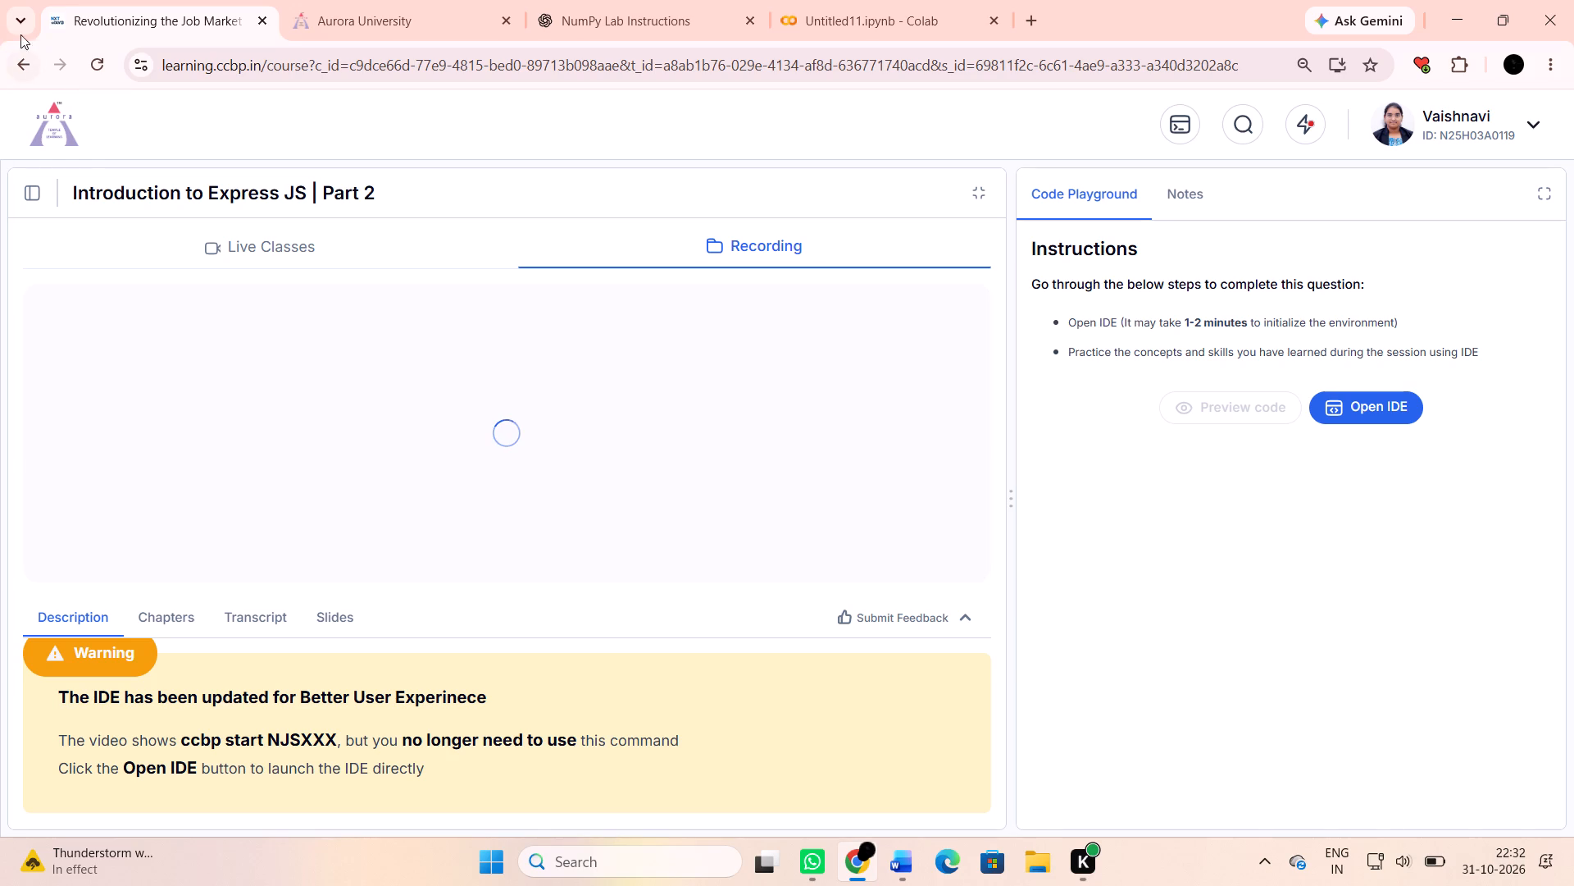
Show the course outline and open the Coding Practice under SQLite and Database Operations.
{"action": "left_click", "coordinate": [33, 190]}
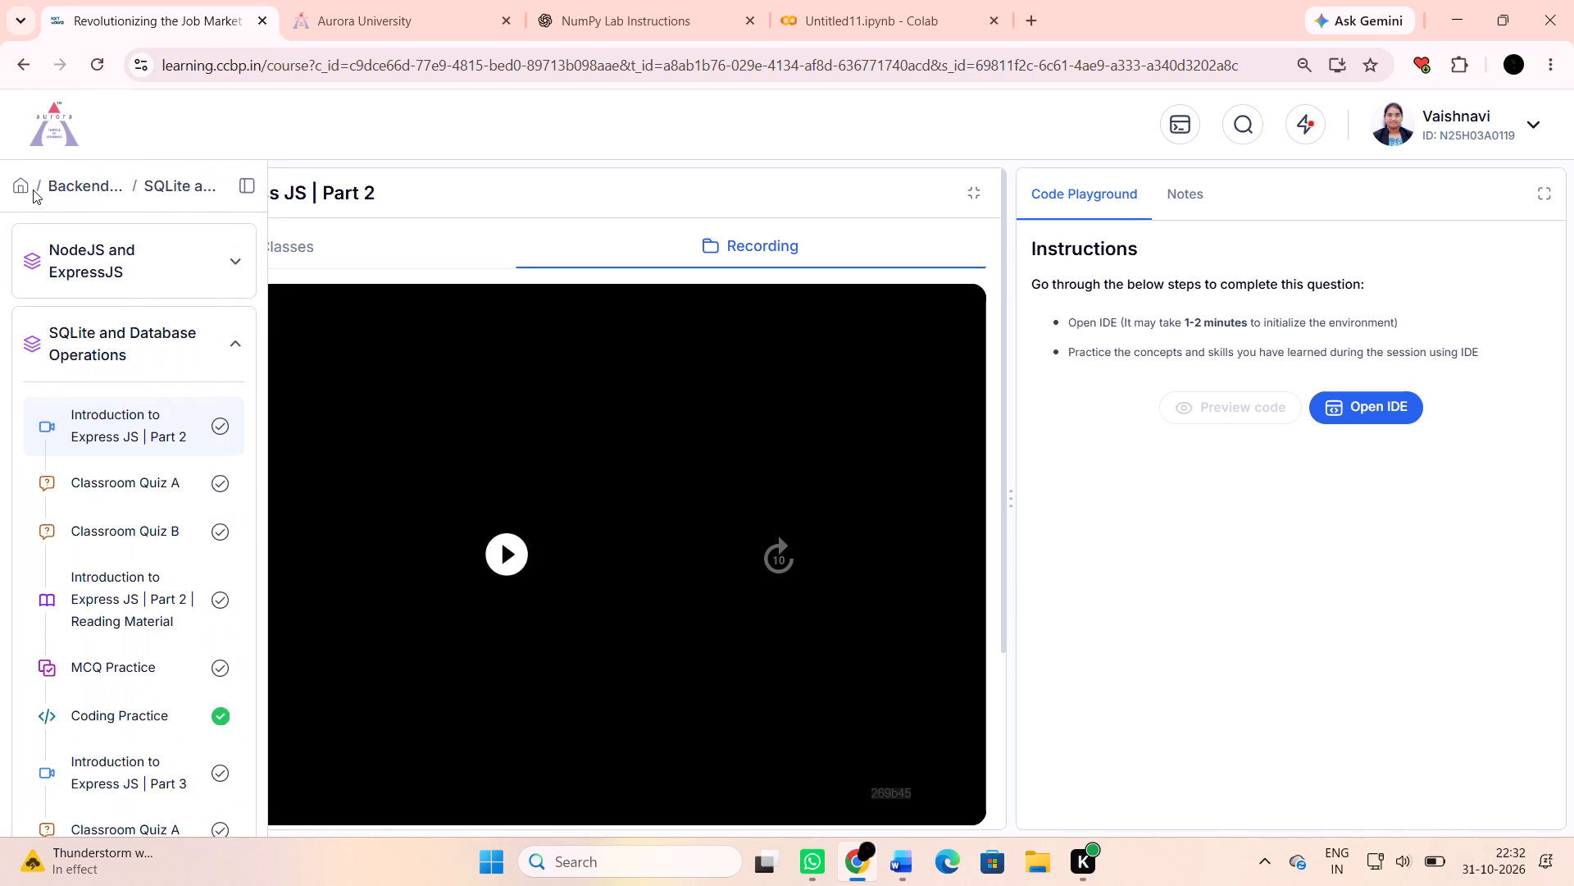
{"action": "left_click", "coordinate": [163, 710]}
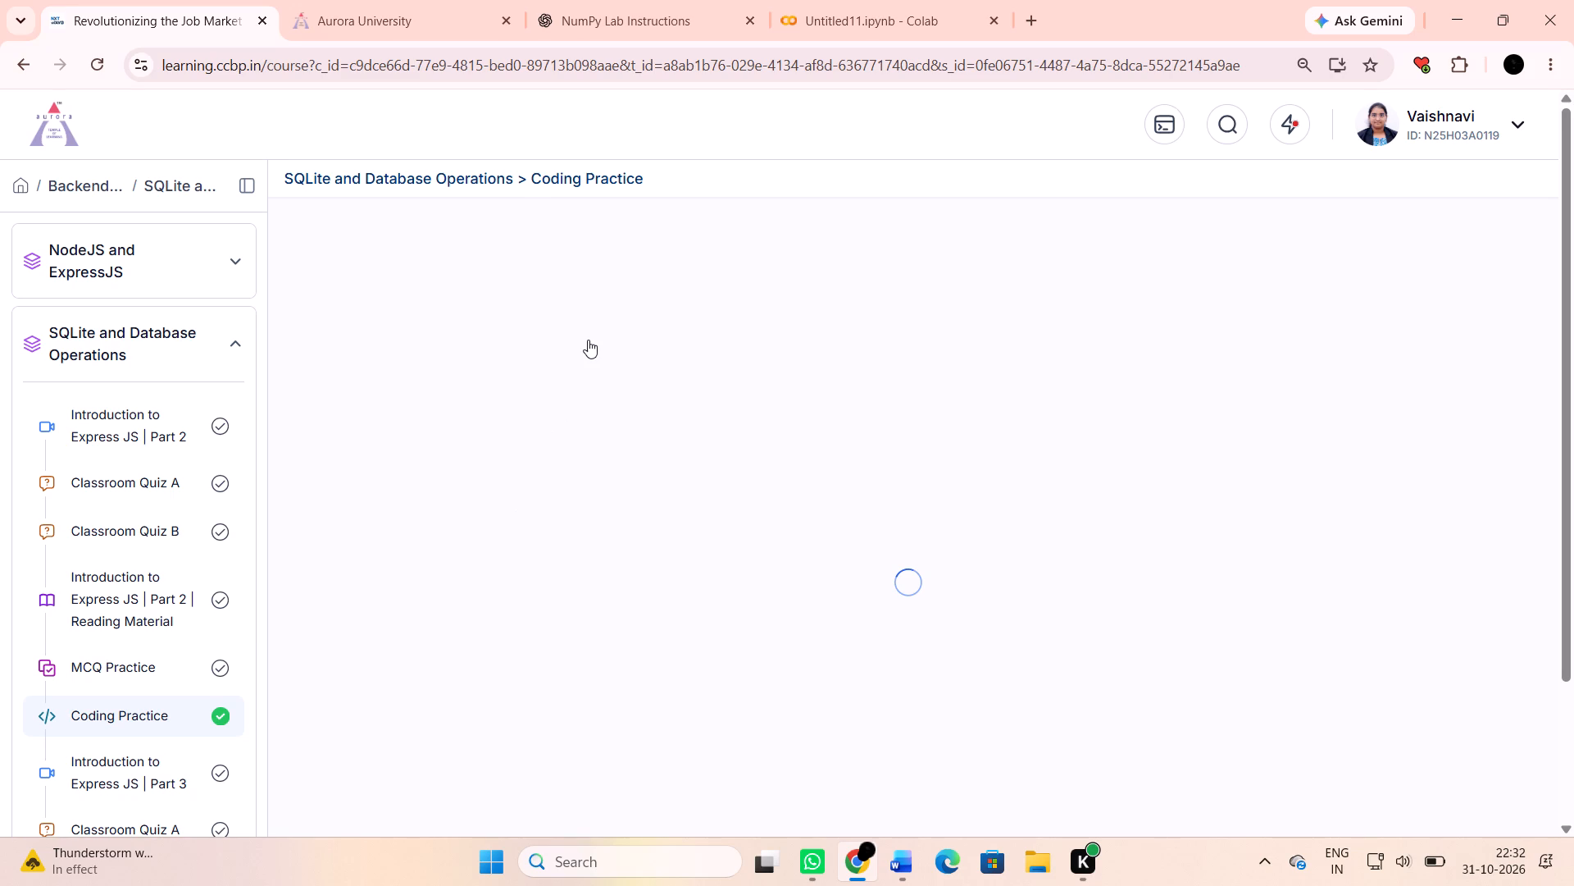
{"action": "left_click", "coordinate": [591, 332]}
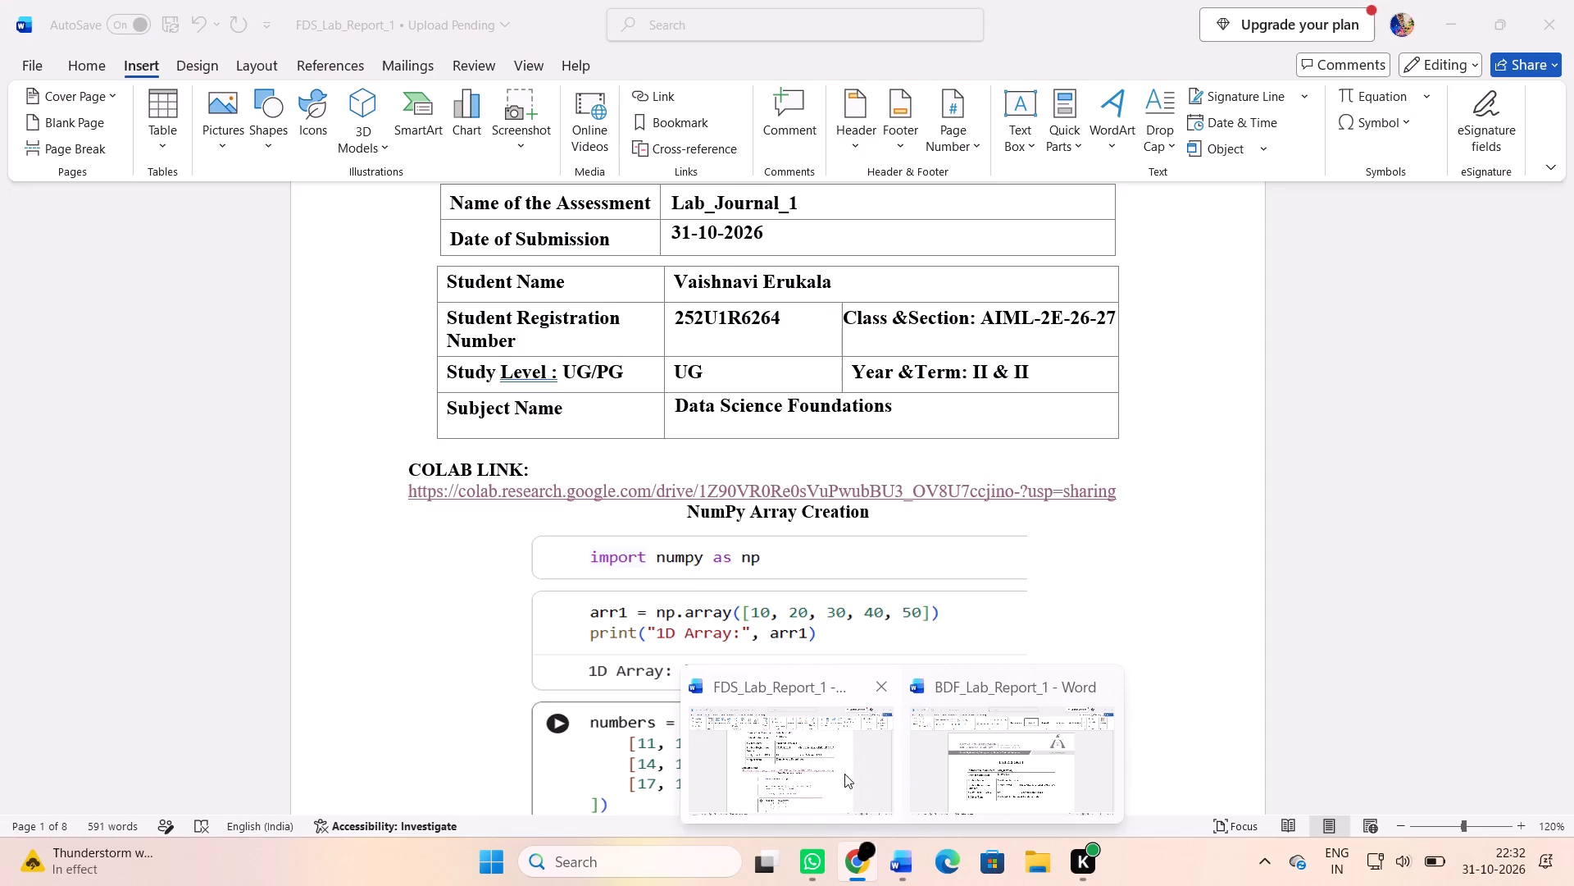
Switch to BDF_Lab_Report_1 in Word and change the Name of the Assessment to Lab_Journal_2.
{"action": "left_click", "coordinate": [967, 760]}
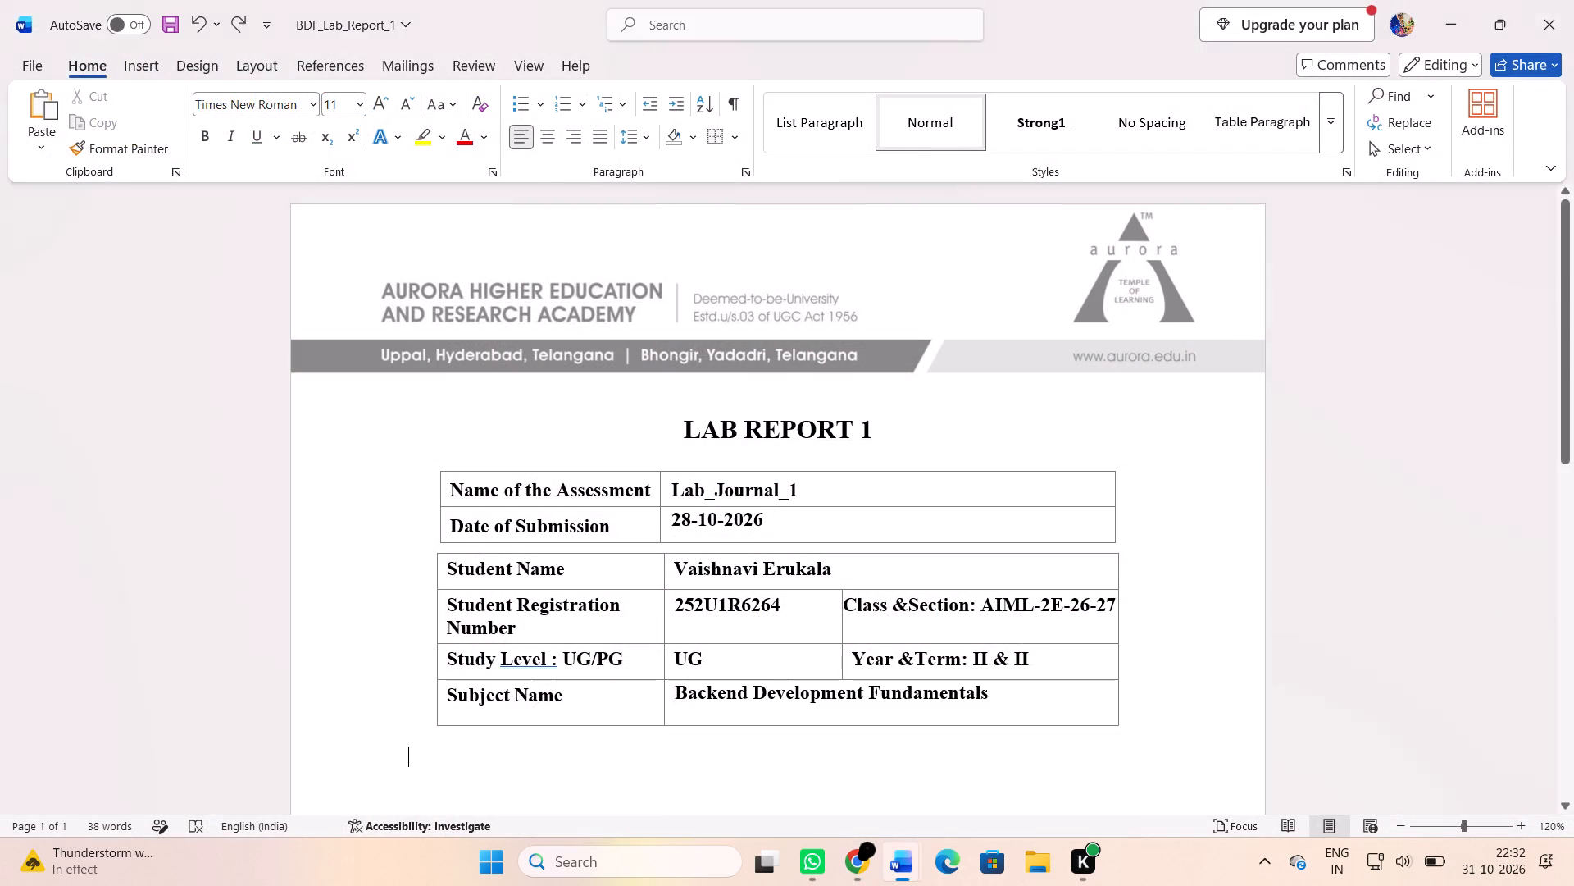
{"action": "scroll", "coordinate": [863, 603], "scroll_direction": "down", "scroll_amount": 7}
{"action": "scroll", "coordinate": [863, 603], "scroll_direction": "up", "scroll_amount": 5}
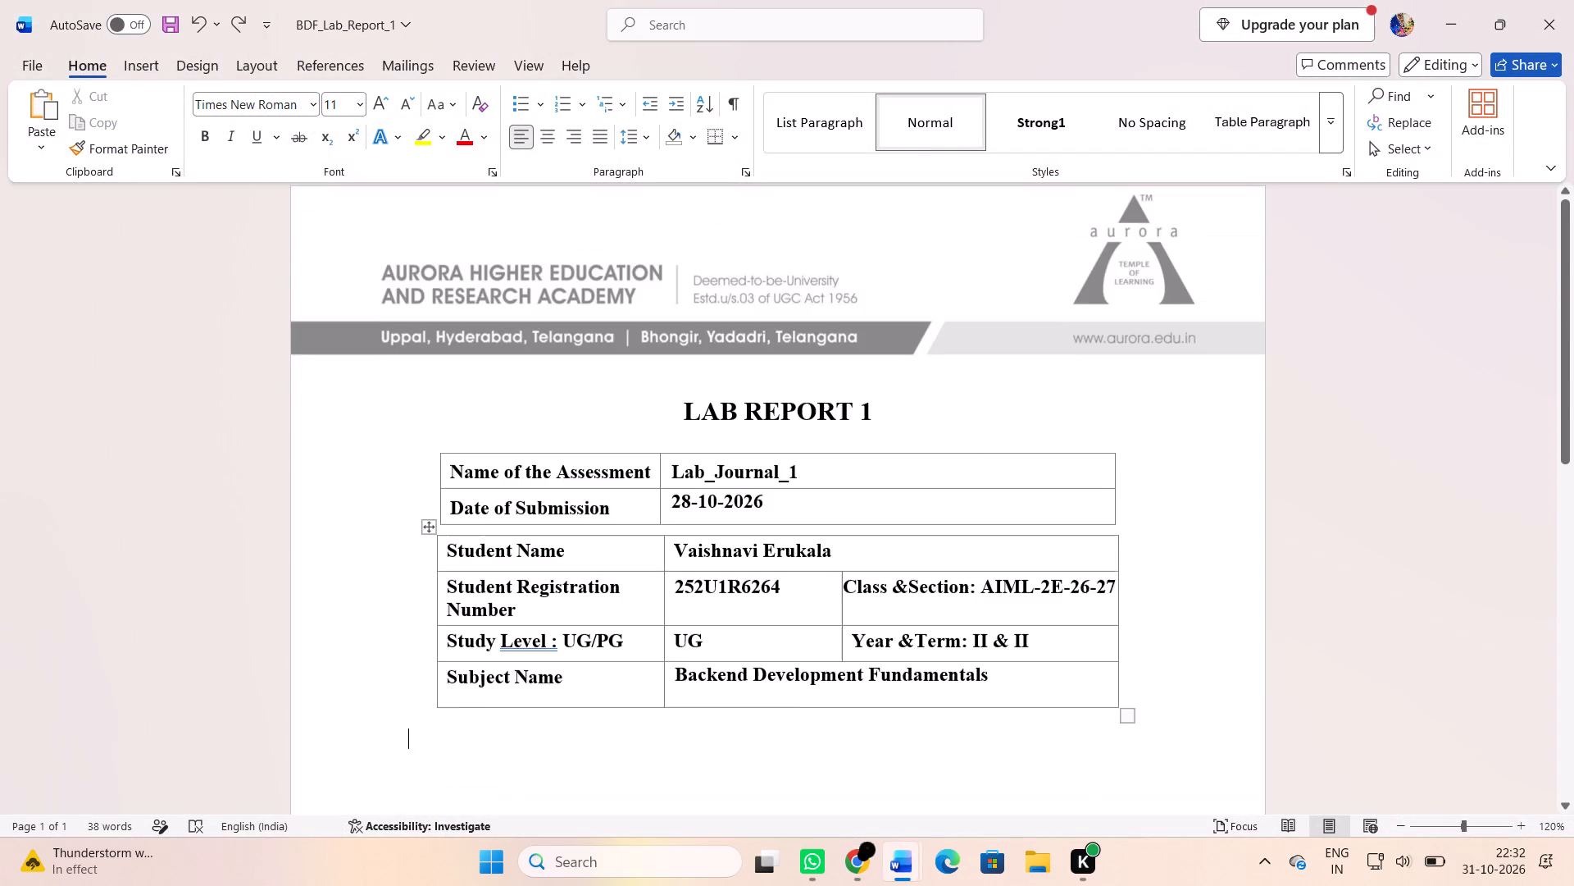
{"action": "scroll", "coordinate": [775, 639], "scroll_direction": "down", "scroll_amount": 1}
{"action": "left_click", "coordinate": [822, 298]}
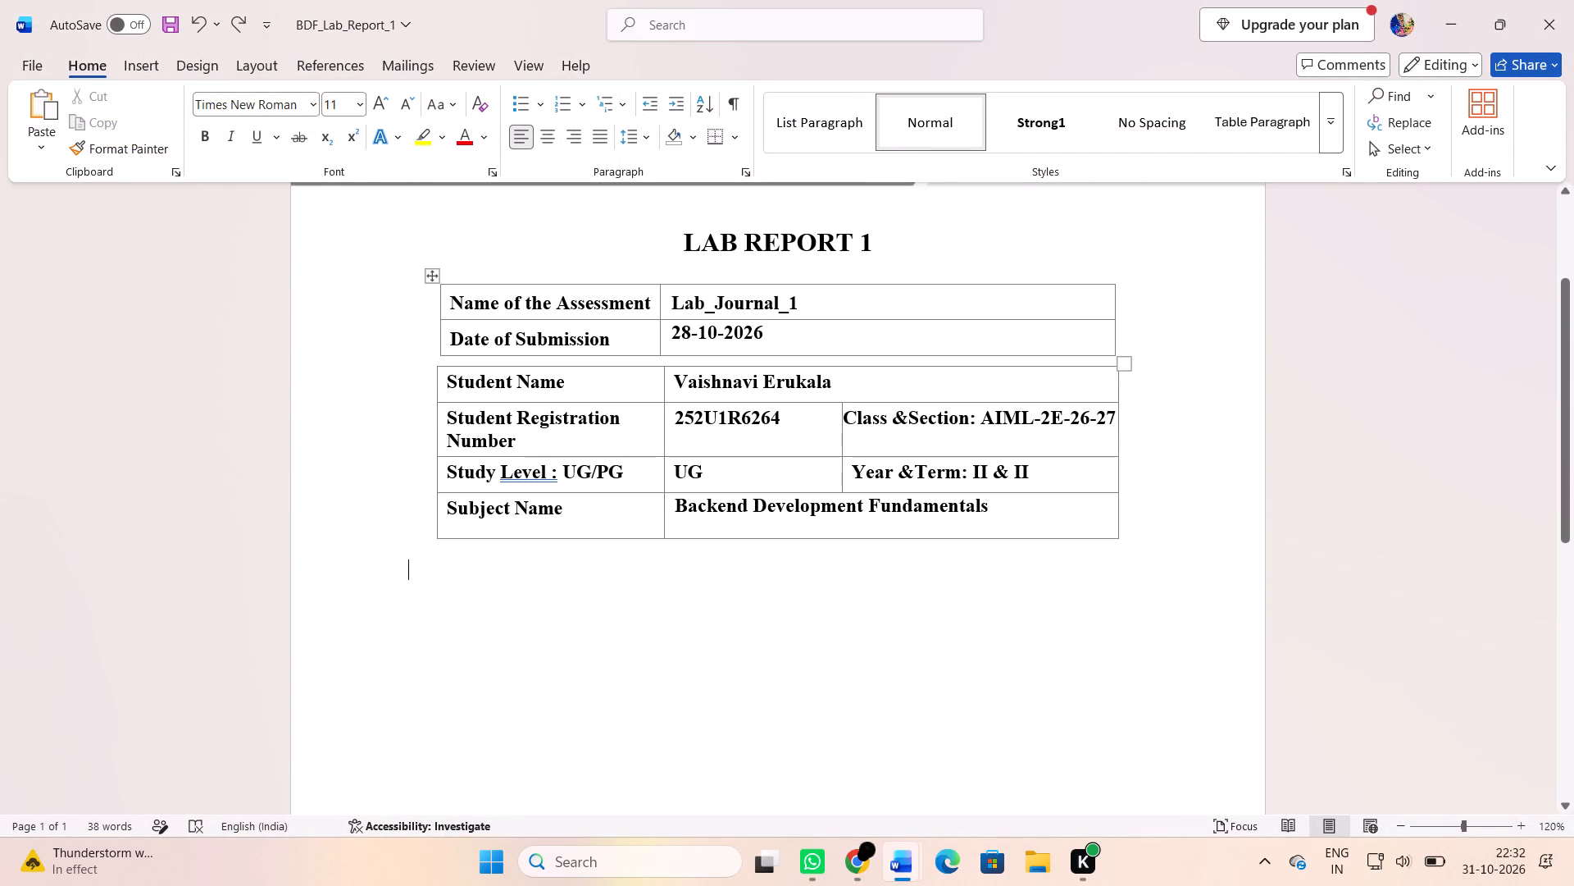
{"action": "key", "text": "BackSpace"}
{"action": "key", "text": "2"}
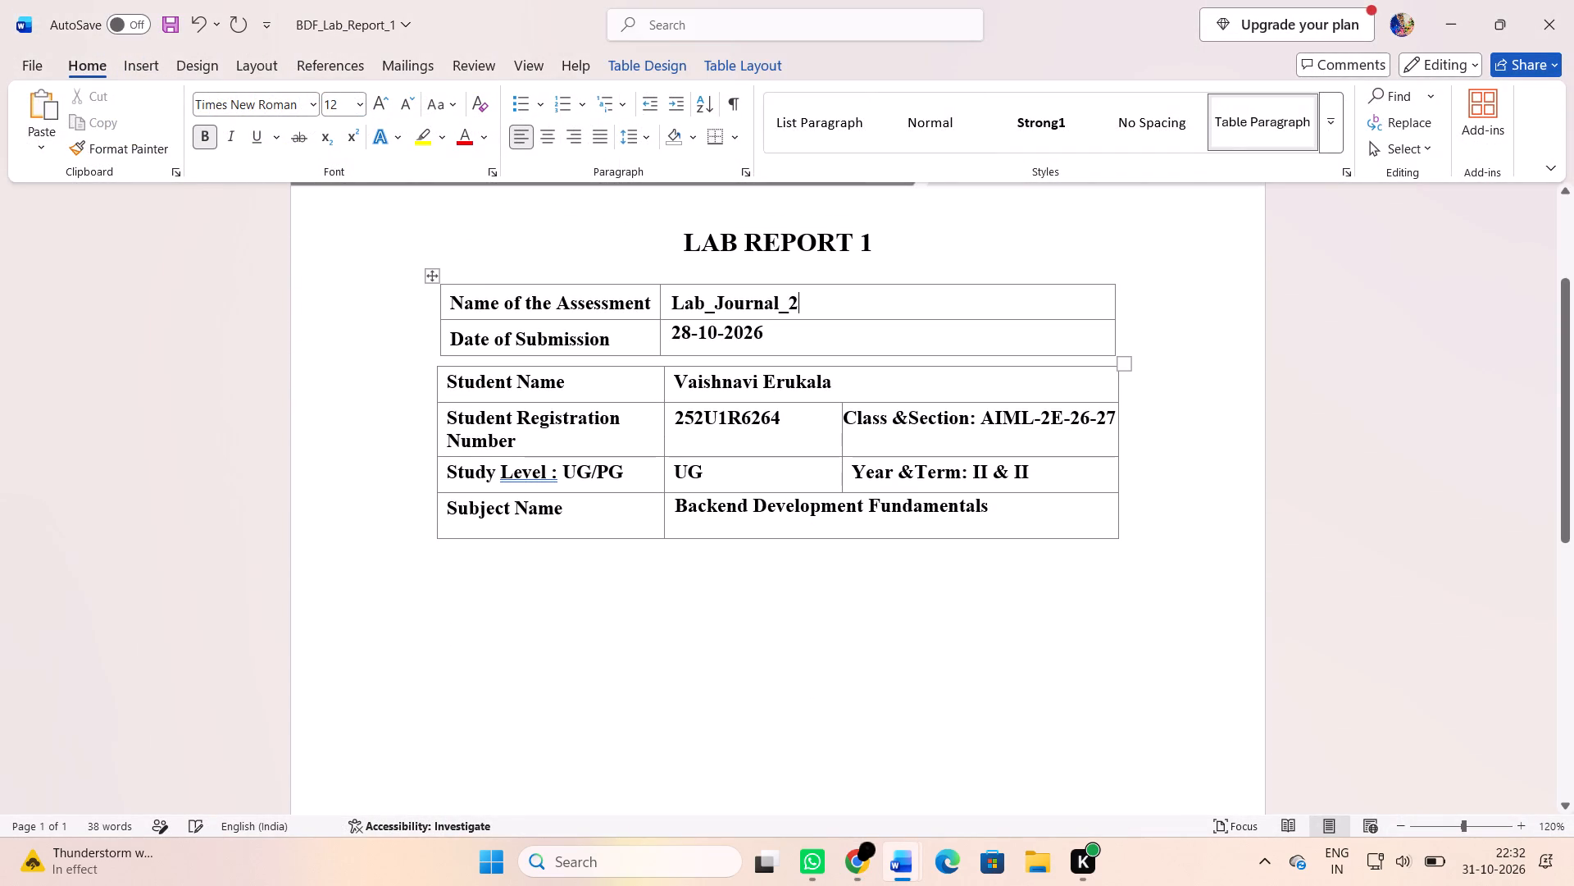
Change the Date of Submission to 31-10-2026.
{"action": "left_click", "coordinate": [694, 340]}
{"action": "key", "text": "Left"}
{"action": "key", "text": "BackSpace"}
{"action": "key", "text": "BackSpace"}
{"action": "type", "text": "31"}
Add the bold heading "Question 1" on the empty line below the student details table.
{"action": "left_click", "coordinate": [748, 601]}
{"action": "scroll", "coordinate": [792, 646], "scroll_direction": "down", "scroll_amount": 1}
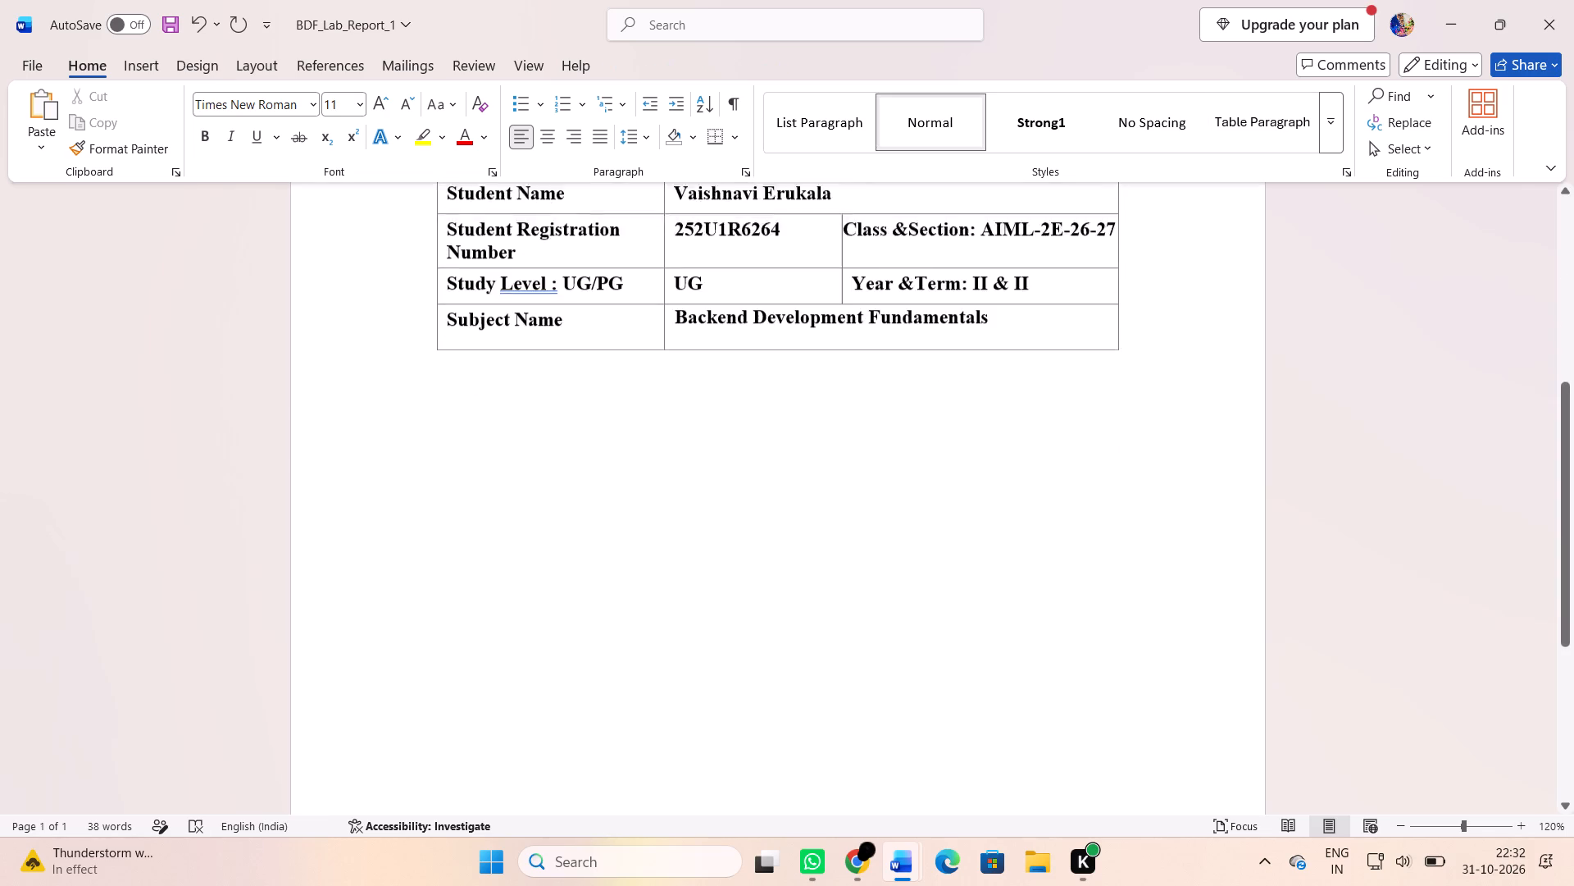
{"action": "scroll", "coordinate": [792, 646], "scroll_direction": "down", "scroll_amount": 1}
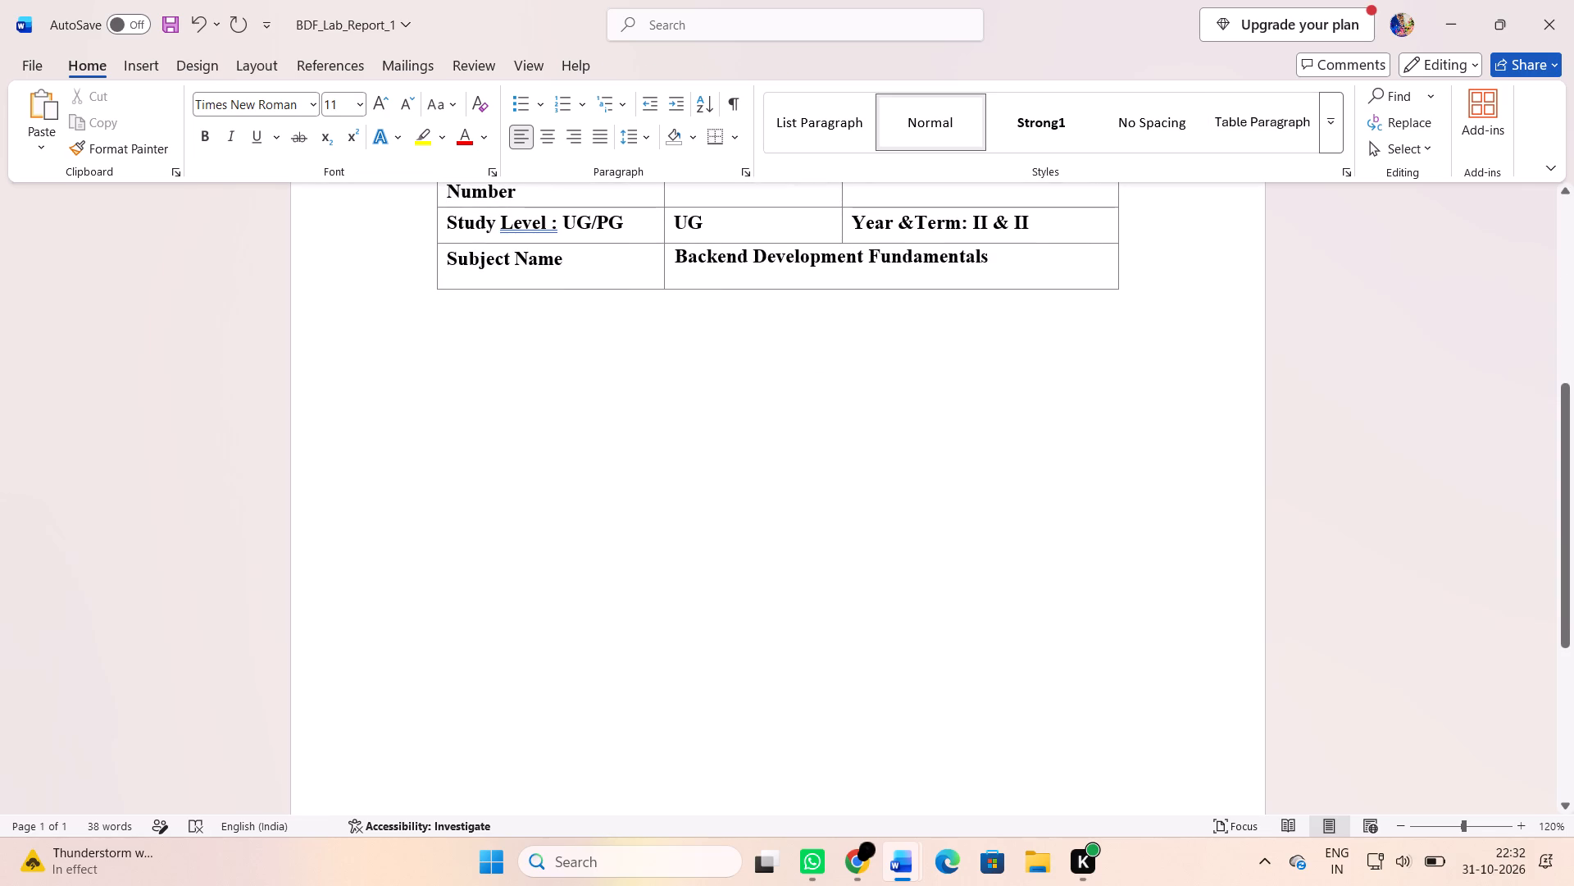
{"action": "key", "text": "shift+b"}
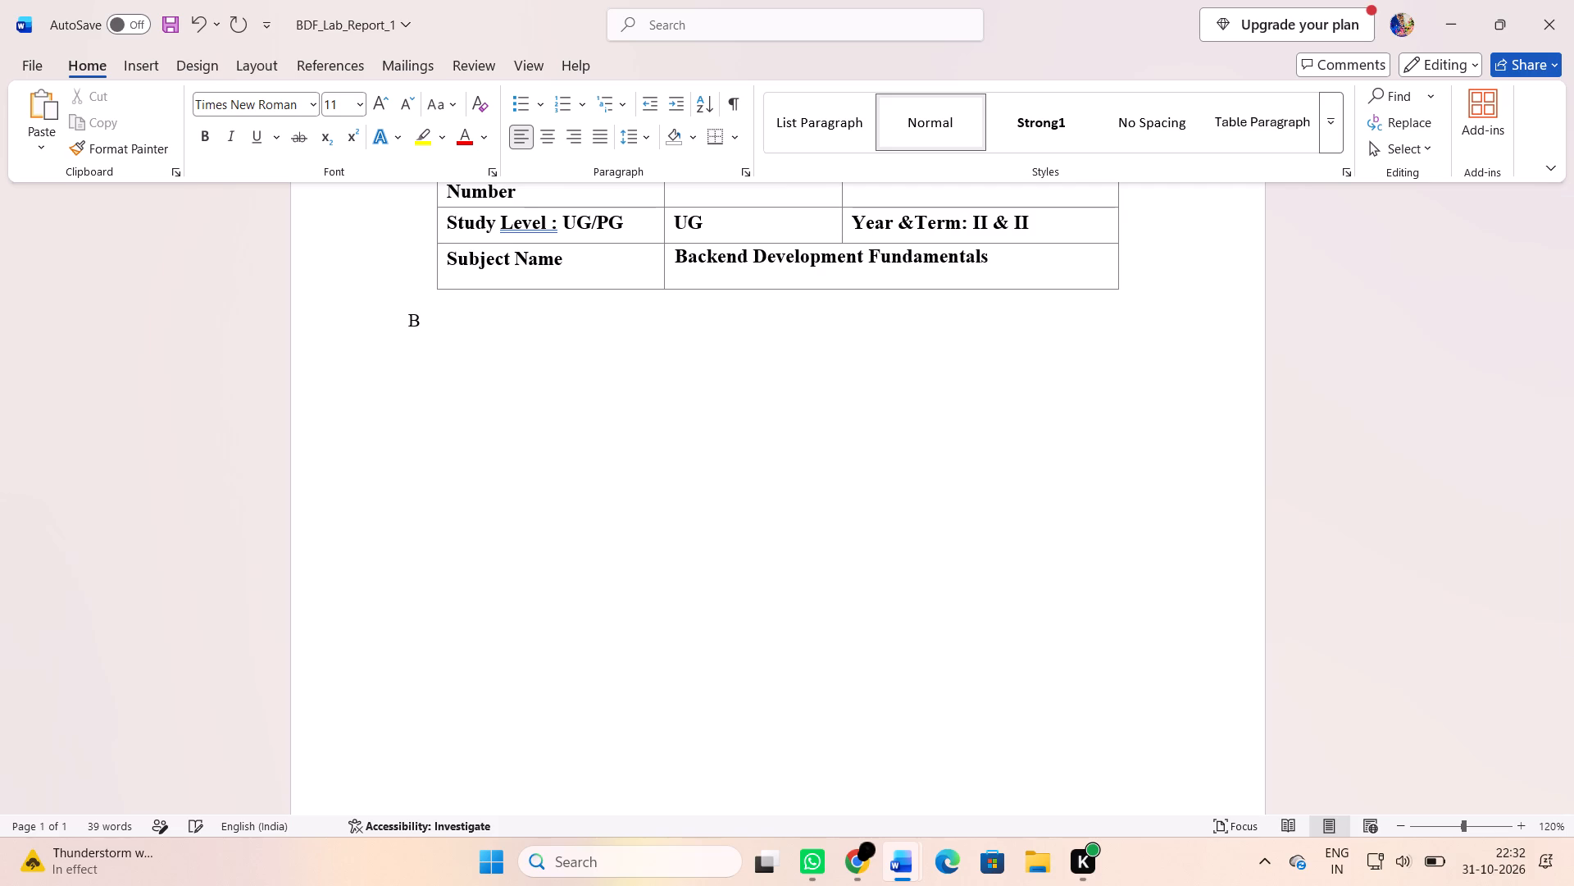
{"action": "key", "text": "BackSpace"}
{"action": "key", "text": "ctrl+b"}
{"action": "type", "text": "Questu"}
{"action": "key", "text": "BackSpace"}
{"action": "type", "text": "ion 1"}
Copy the "Question 1" heading and paste the duplicate on a new line directly below it.
{"action": "key", "text": "shift+Left"}
{"action": "key", "text": "shift+Left"}
{"action": "key", "text": "shift+Left"}
{"action": "key", "text": "shift+Left"}
{"action": "key", "text": "shift+Left"}
{"action": "key", "text": "shift+Left"}
{"action": "key", "text": "shift+Left"}
{"action": "key", "text": "shift+Left"}
{"action": "key", "text": "shift+Left"}
{"action": "key", "text": "shift+Left"}
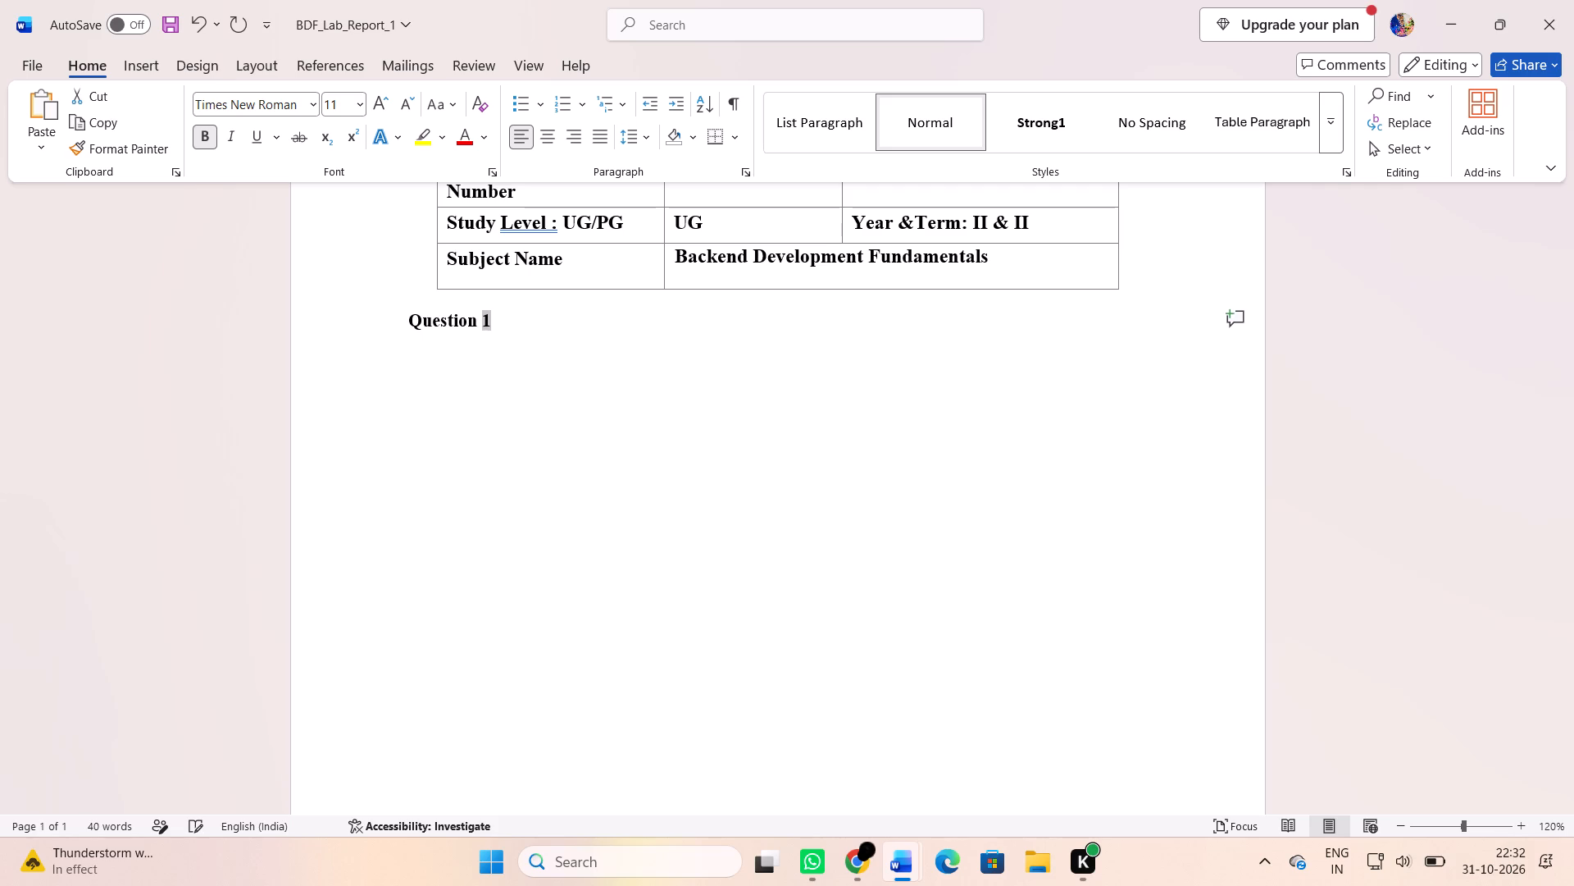
{"action": "key", "text": "ctrl+c"}
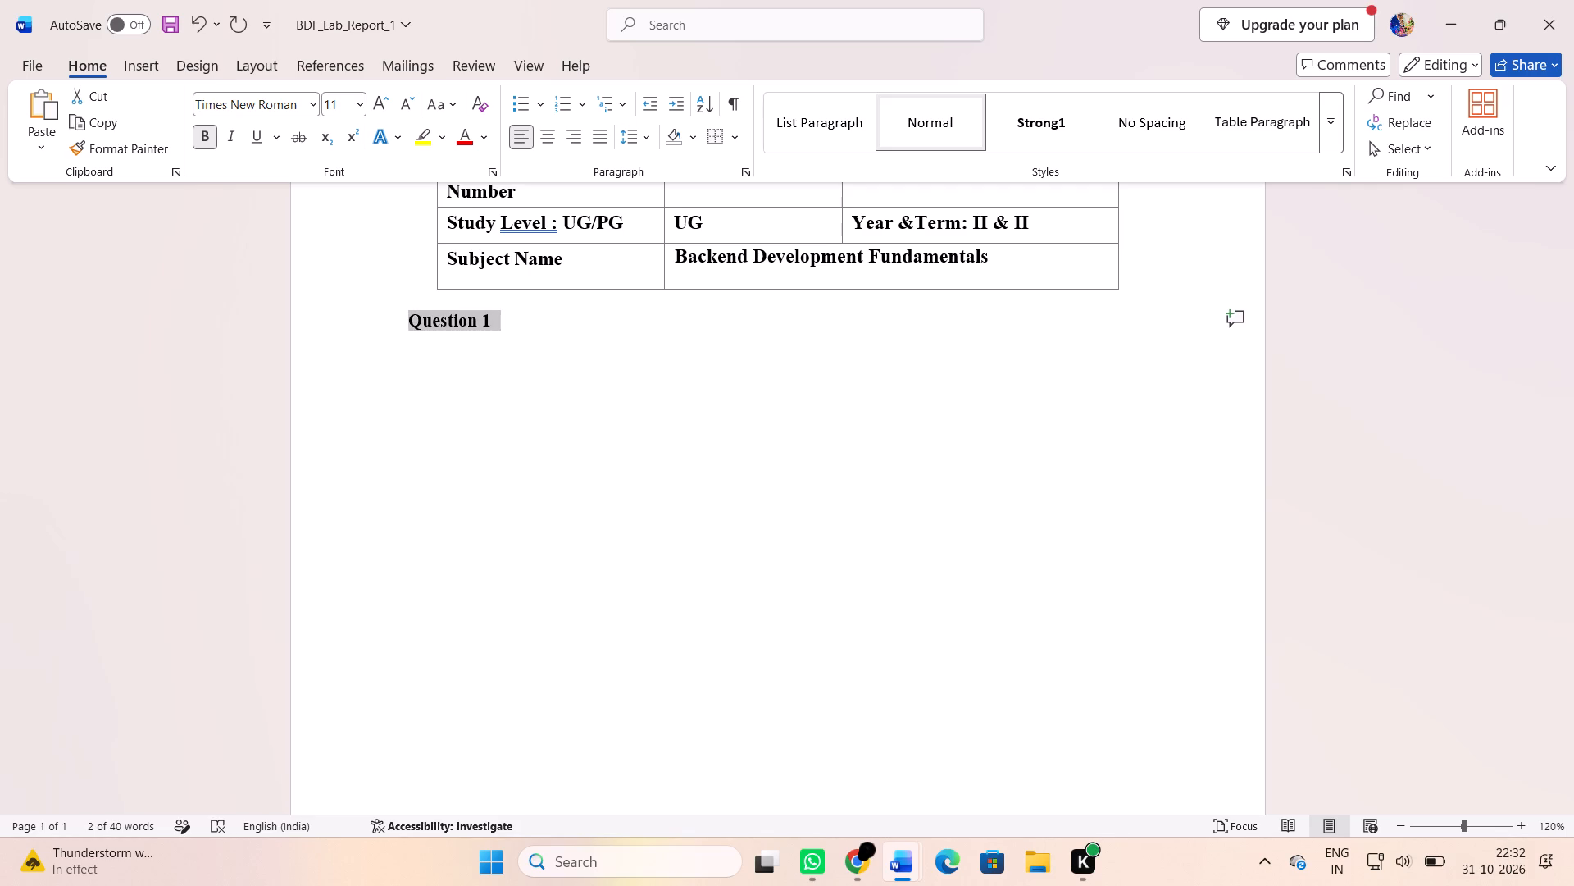
{"action": "key", "text": "Right"}
{"action": "key", "text": "Return"}
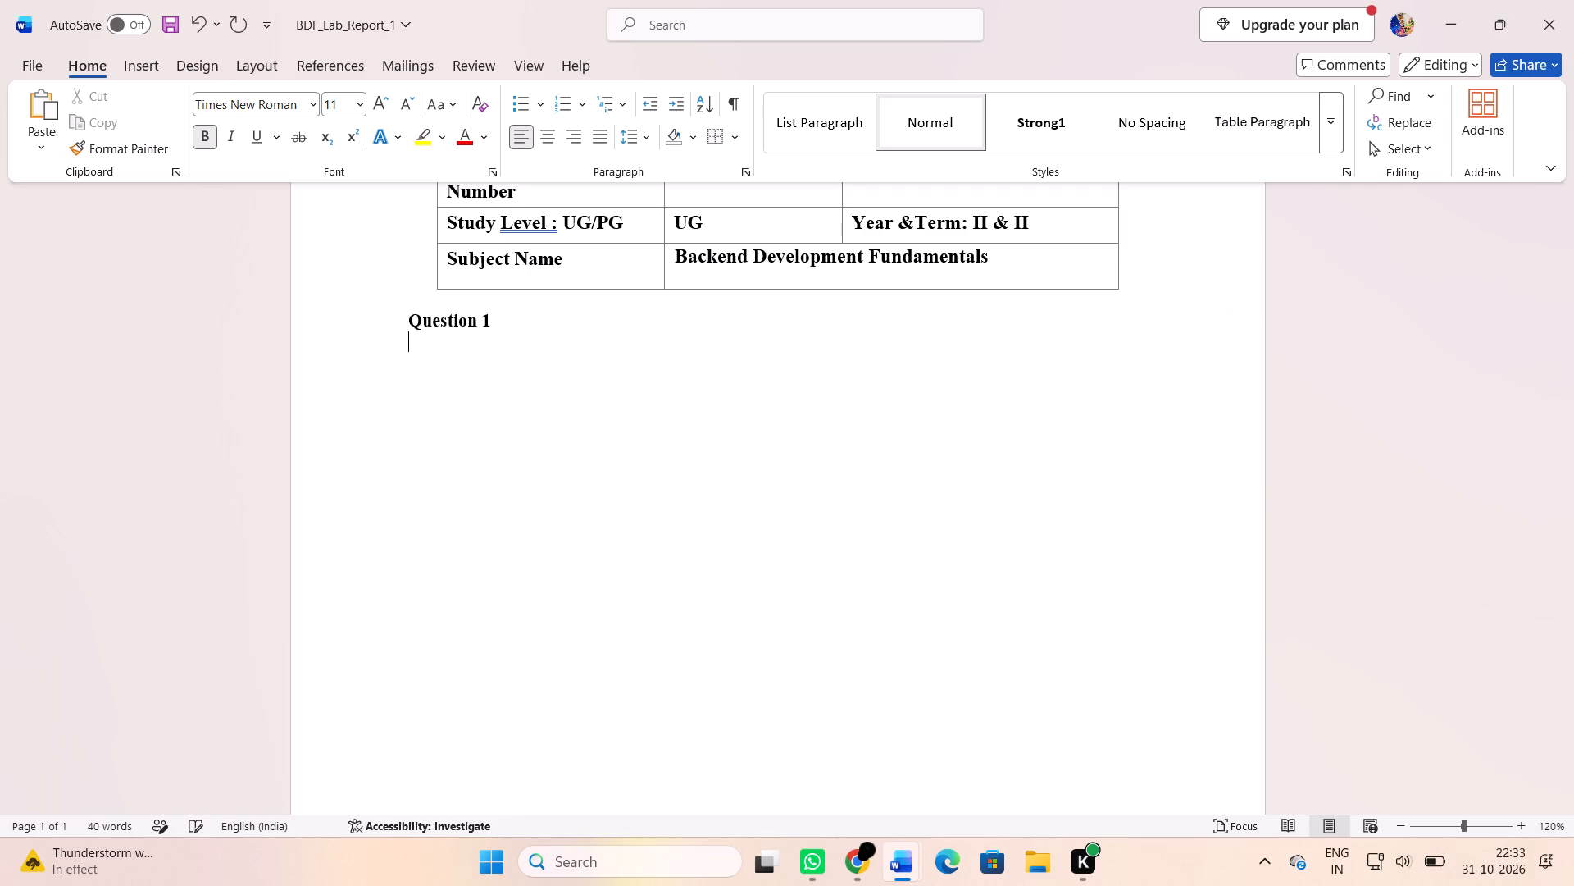
{"action": "key", "text": "ctrl+v"}
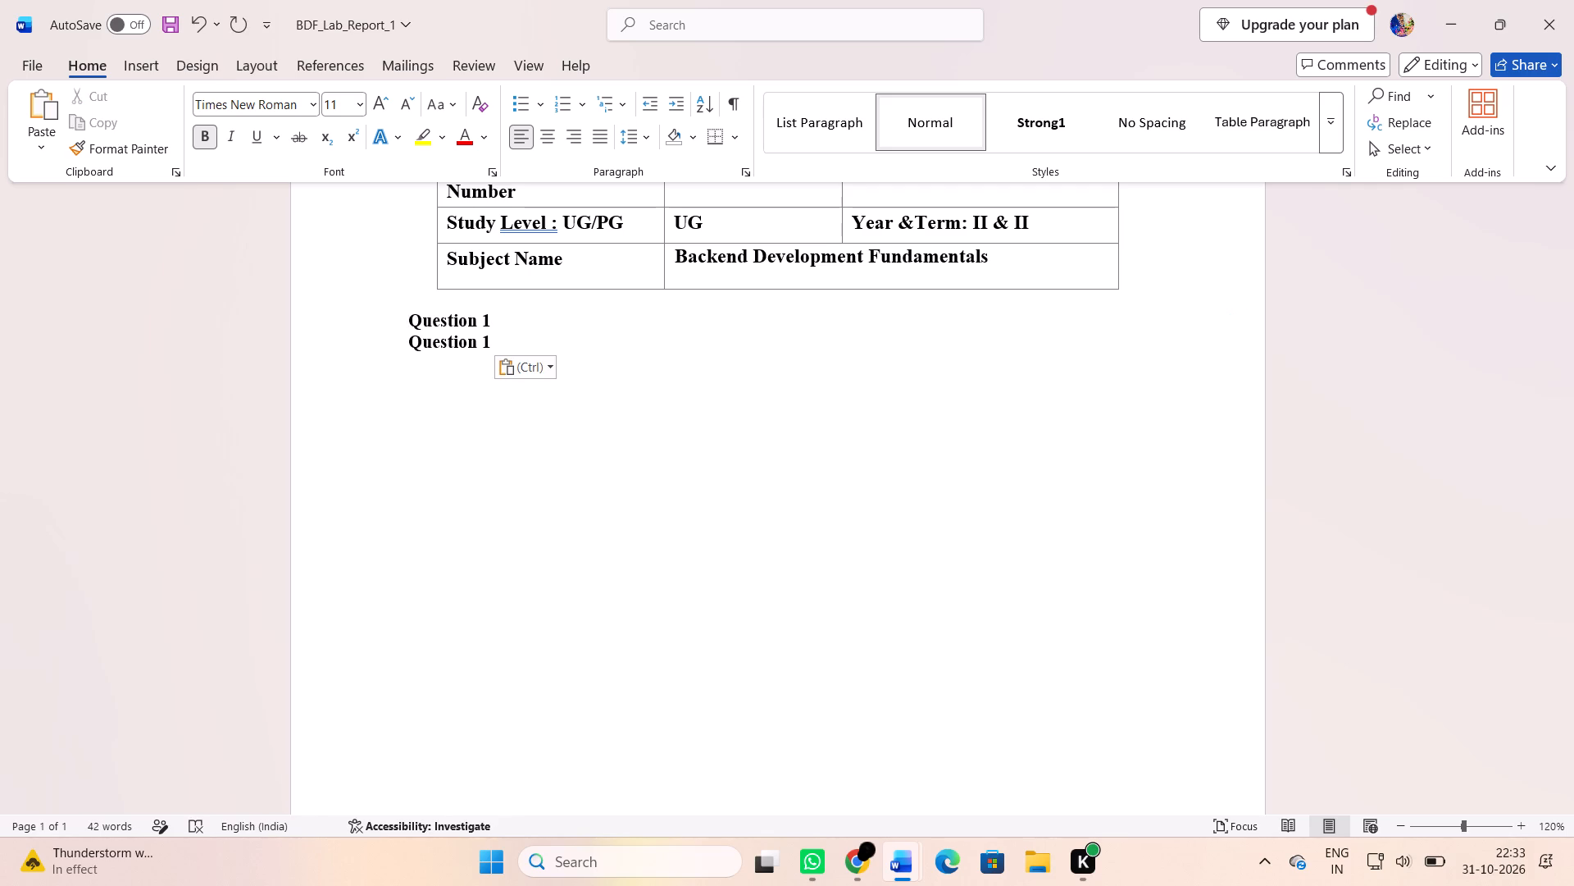
Insert a blank line between the two headings and change the second heading to "Question 2".
{"action": "key", "text": "Up"}
{"action": "key", "text": "Return"}
{"action": "key", "text": "Down"}
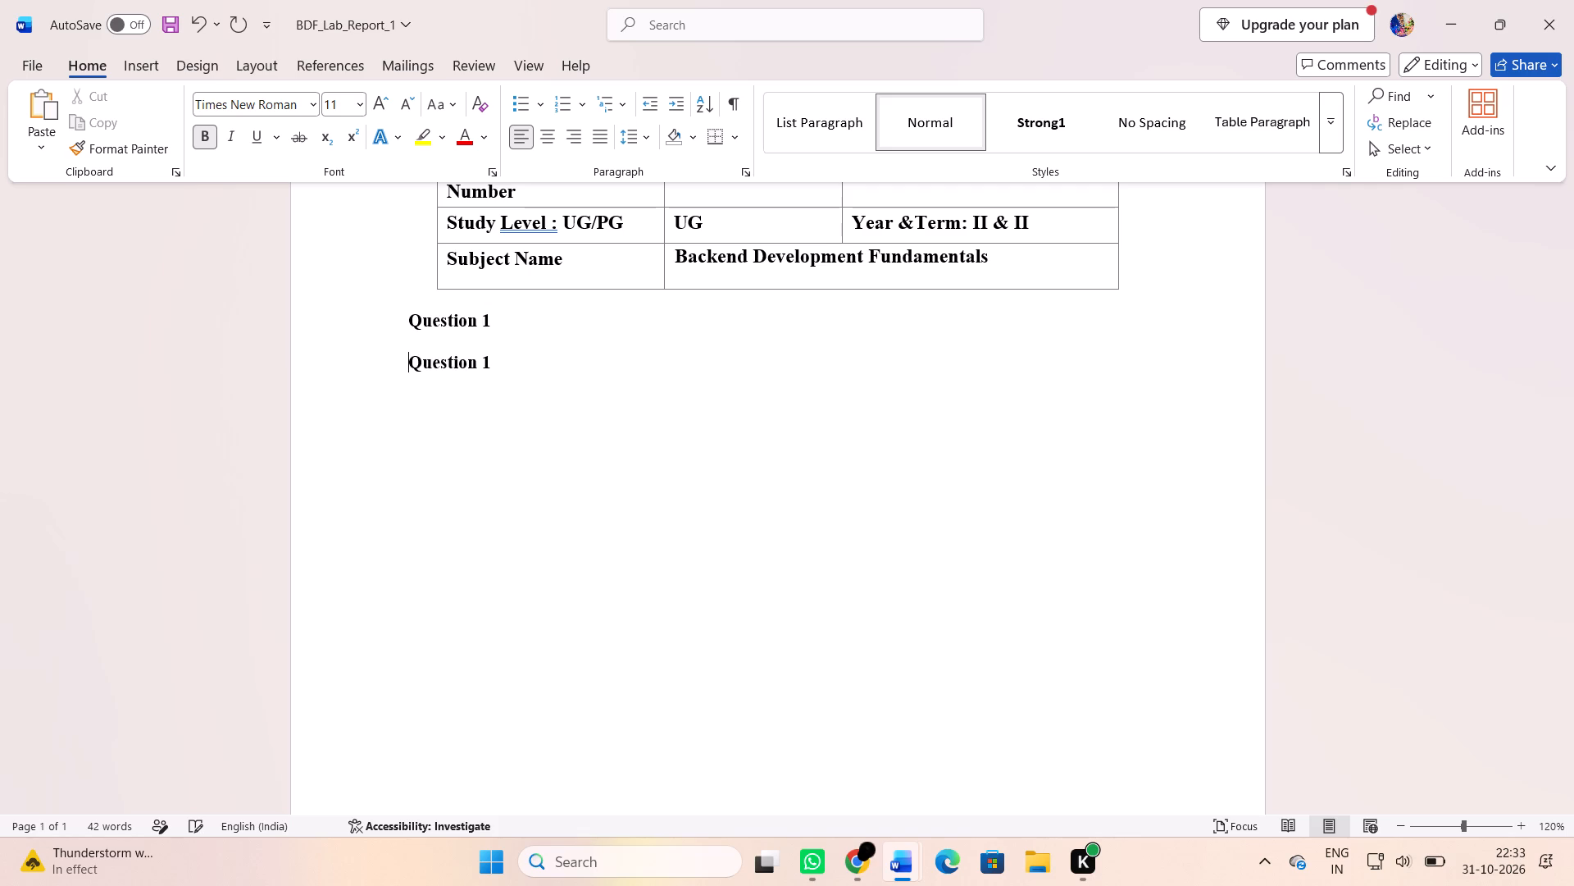
{"action": "key", "text": "Left"}
{"action": "key", "text": "BackSpace"}
{"action": "key", "text": "2"}
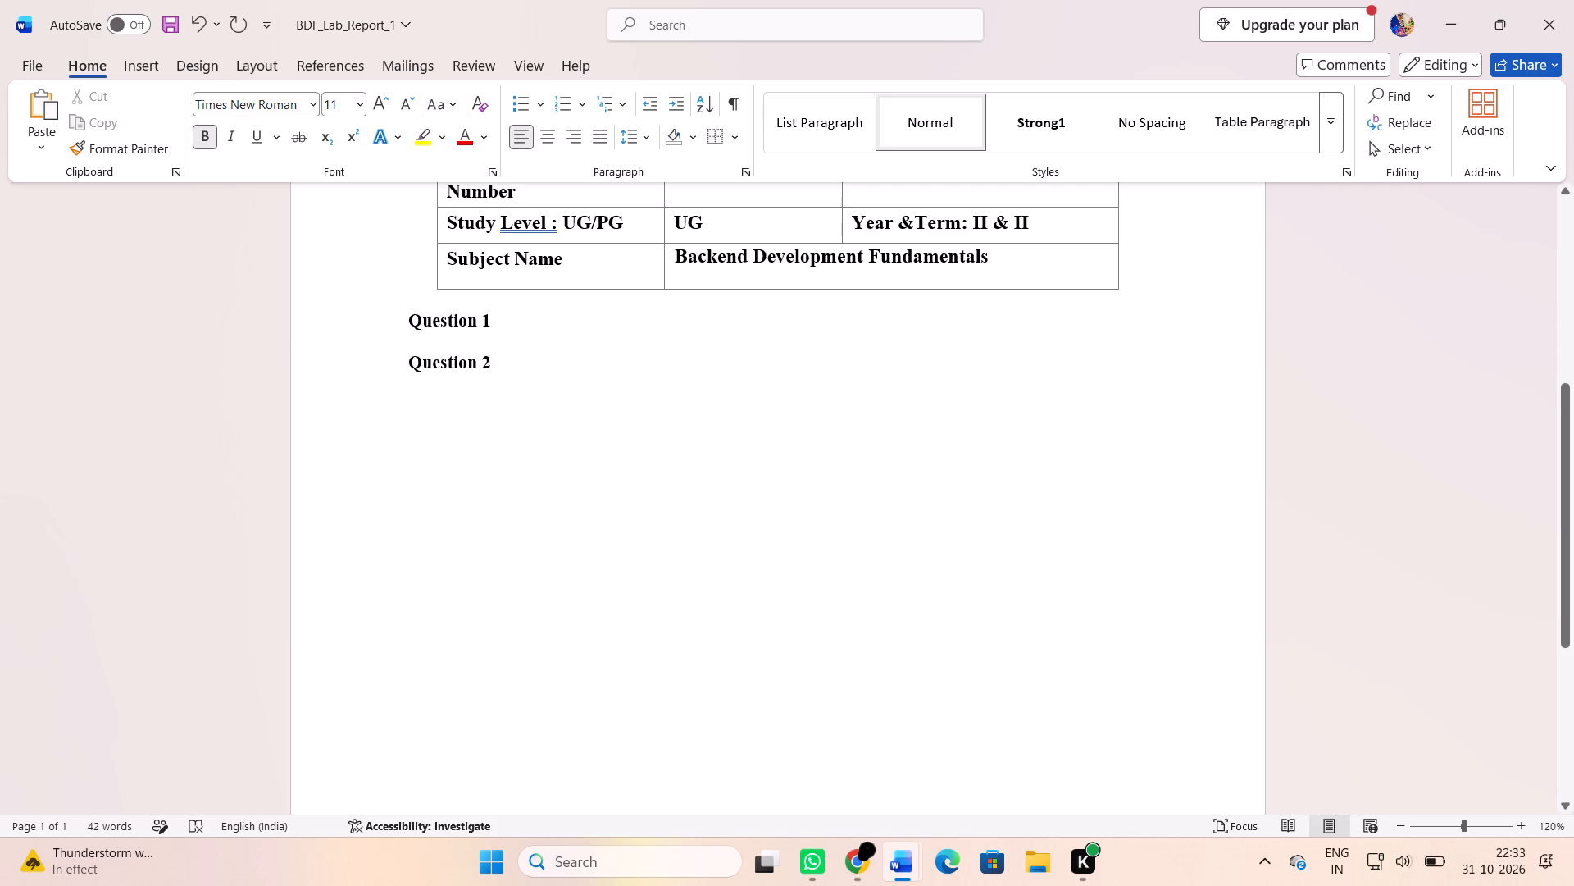
Enlarge the "Question 1" and "Question 2" headings to font size 14.
{"action": "key", "text": "shift+Up"}
{"action": "key", "text": "shift+Up"}
{"action": "key", "text": "shift+Up"}
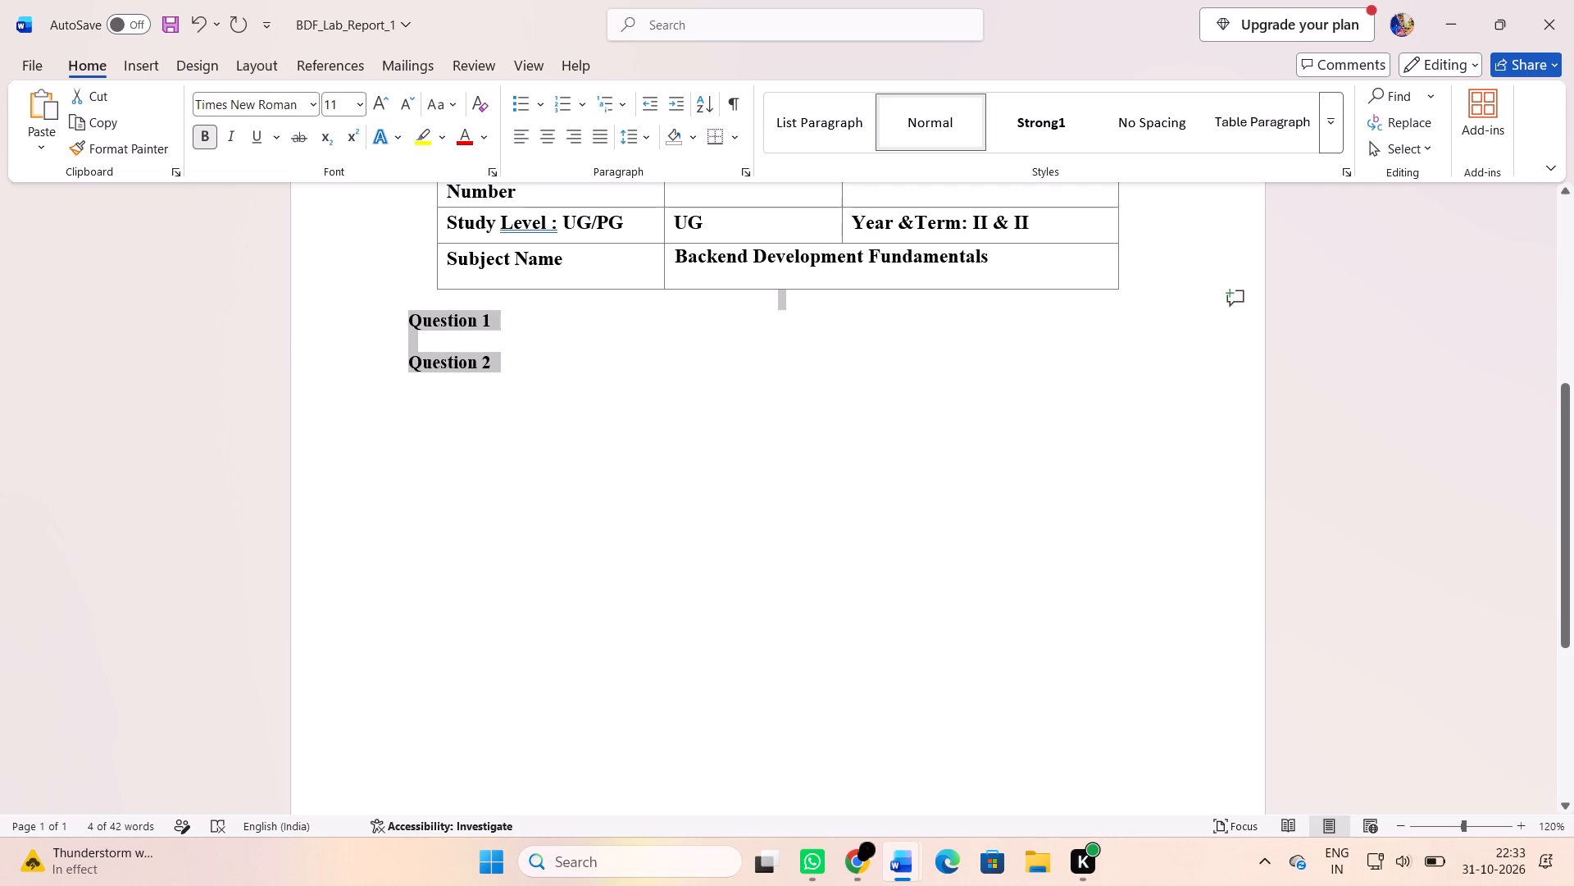
{"action": "left_click", "coordinate": [387, 93]}
{"action": "left_click", "coordinate": [387, 93]}
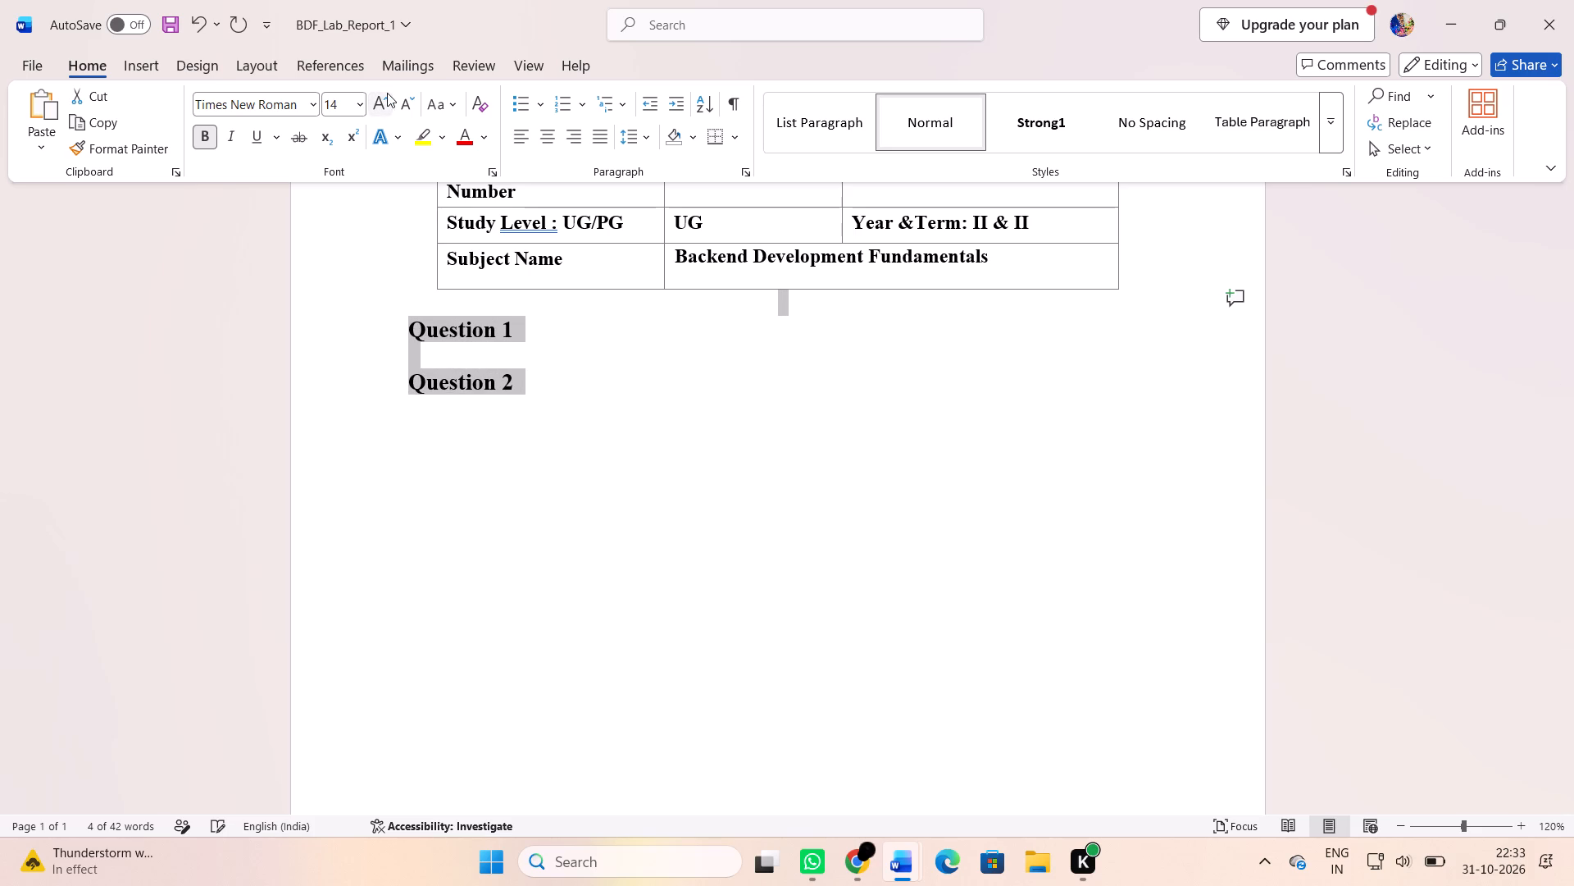
{"action": "left_click", "coordinate": [450, 350]}
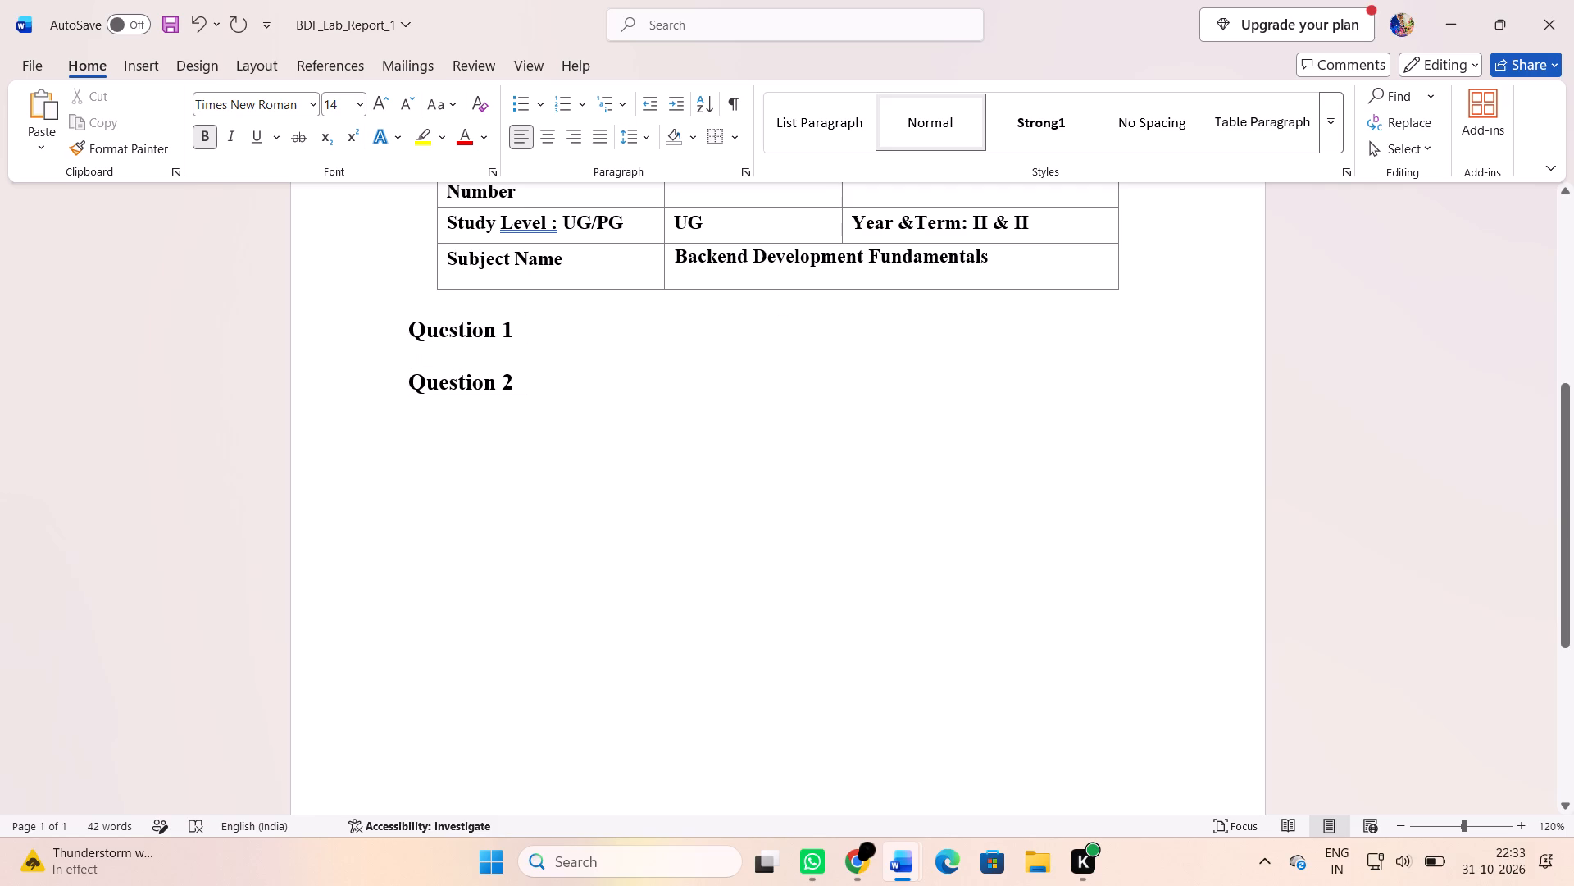
Switch to Chrome and open the Cricket Team coding practice in the online IDE.
{"action": "left_click", "coordinate": [851, 854]}
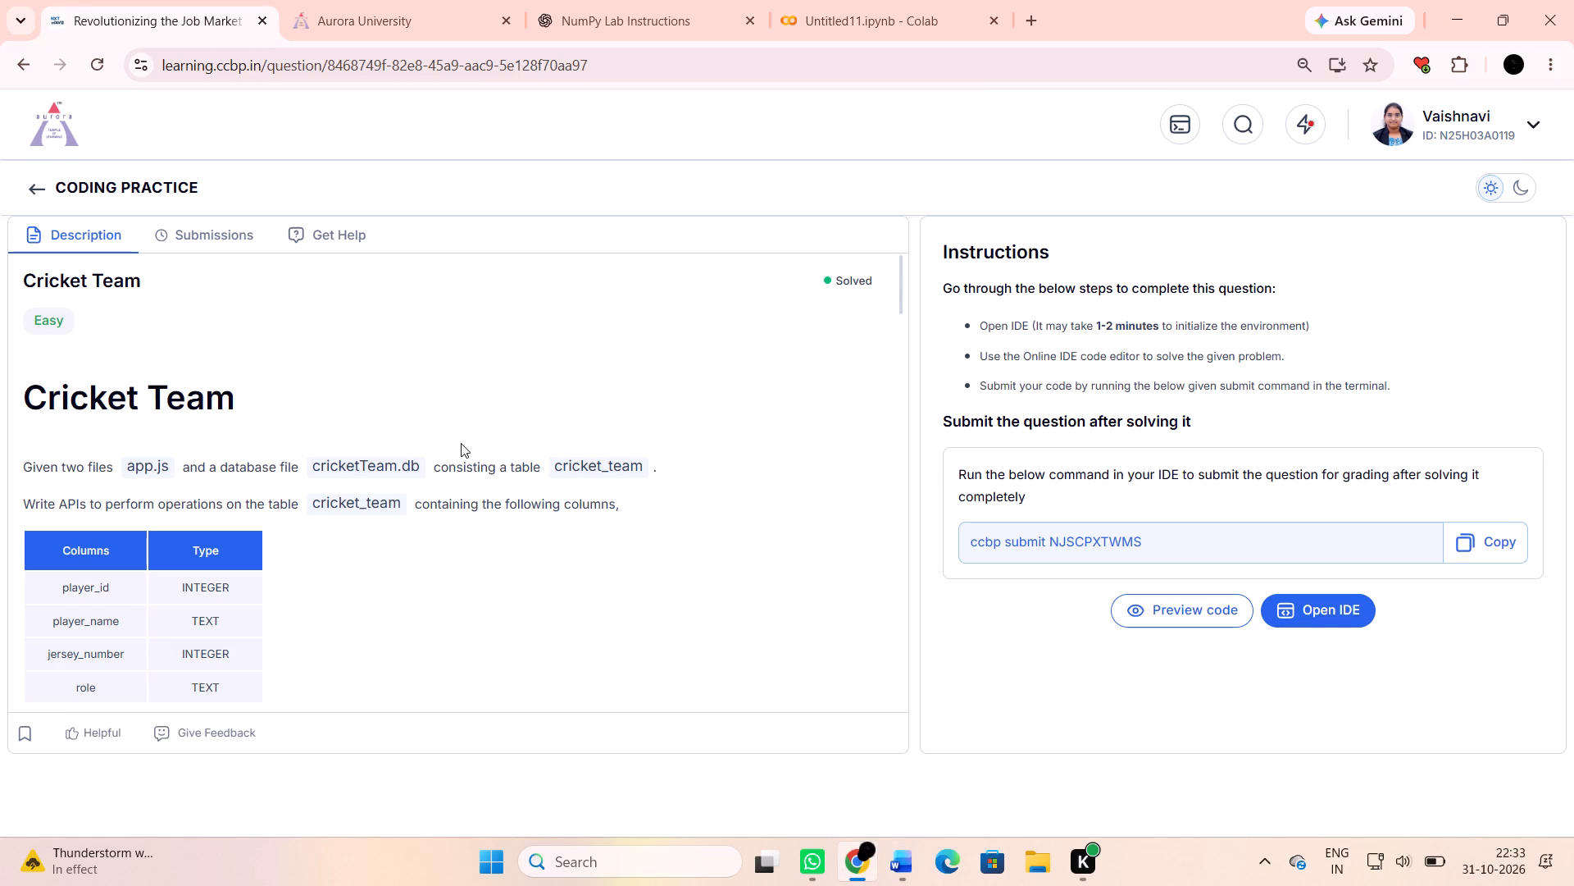
{"action": "scroll", "coordinate": [536, 555], "scroll_direction": "down", "scroll_amount": 1}
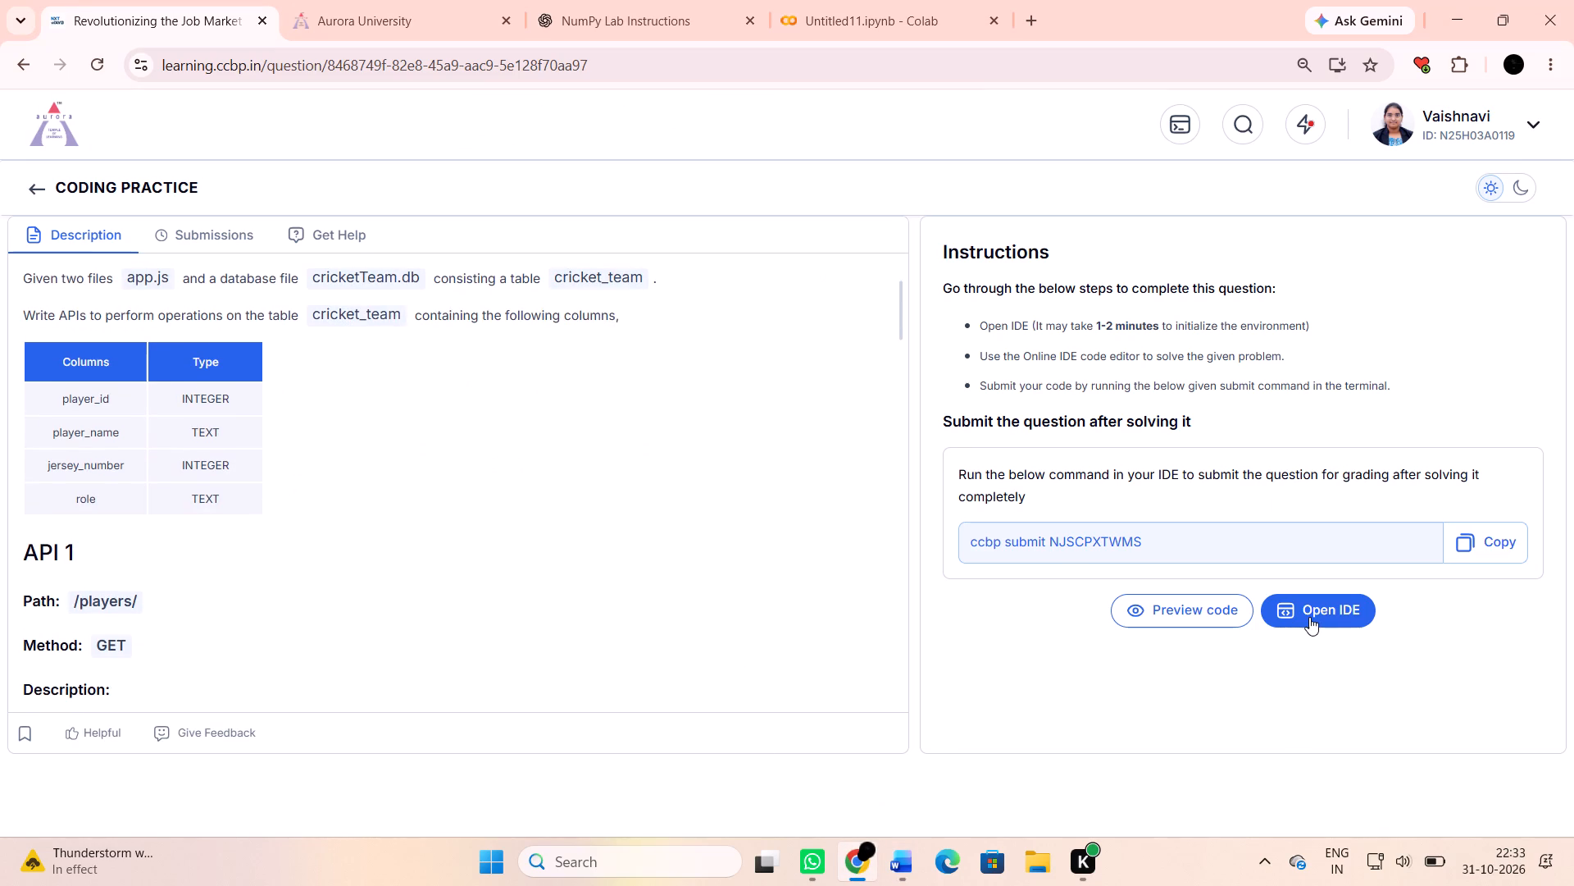
{"action": "left_click", "coordinate": [1309, 616]}
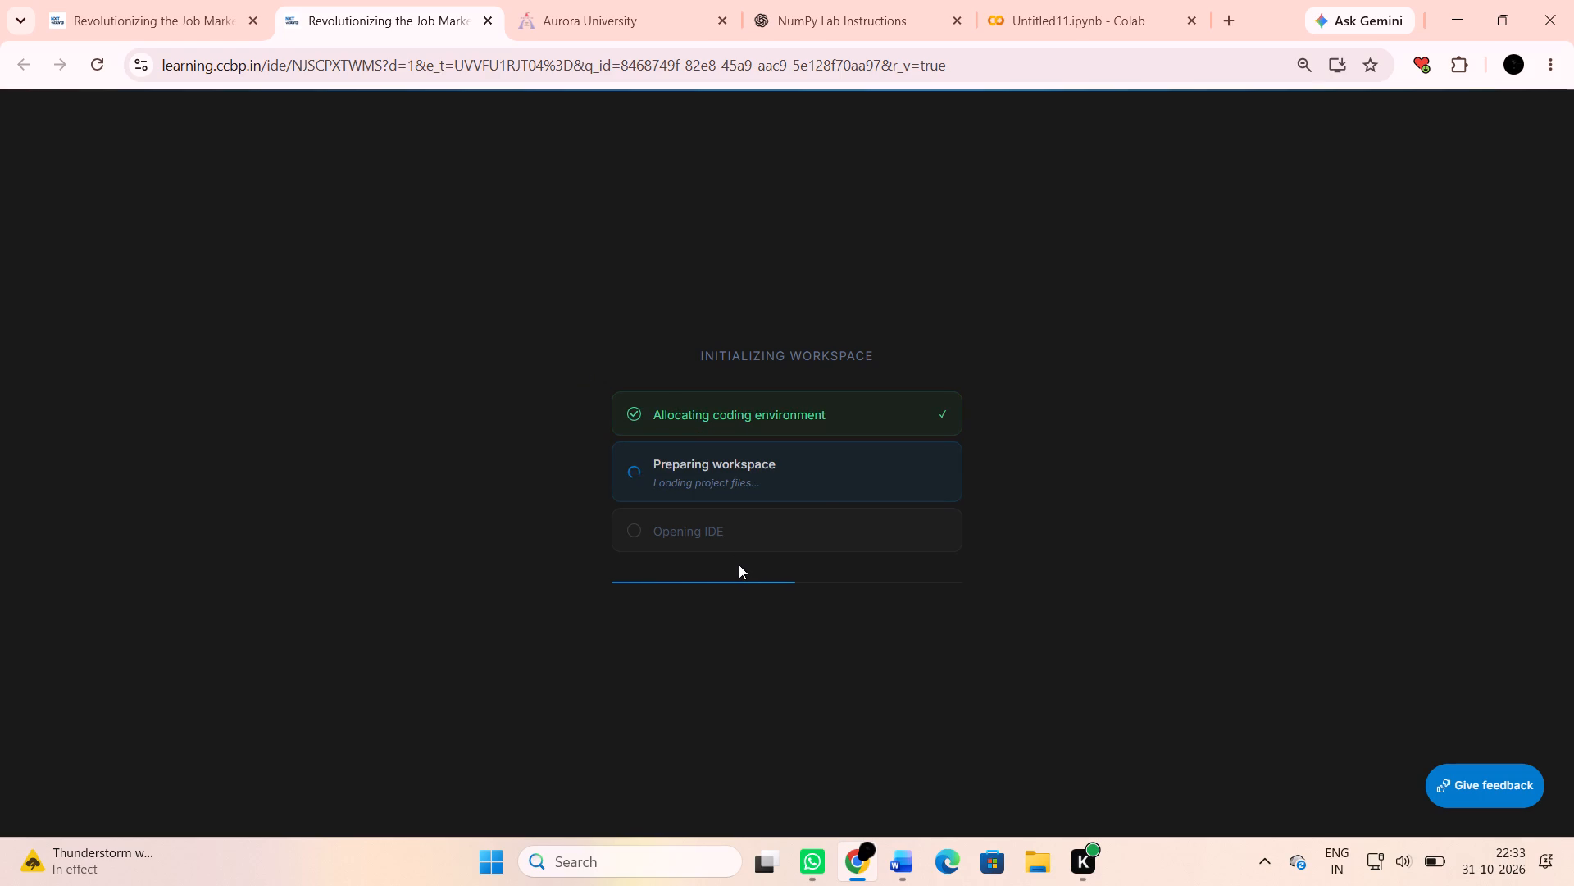
{"action": "scroll", "coordinate": [808, 476], "scroll_direction": "down", "scroll_amount": 3}
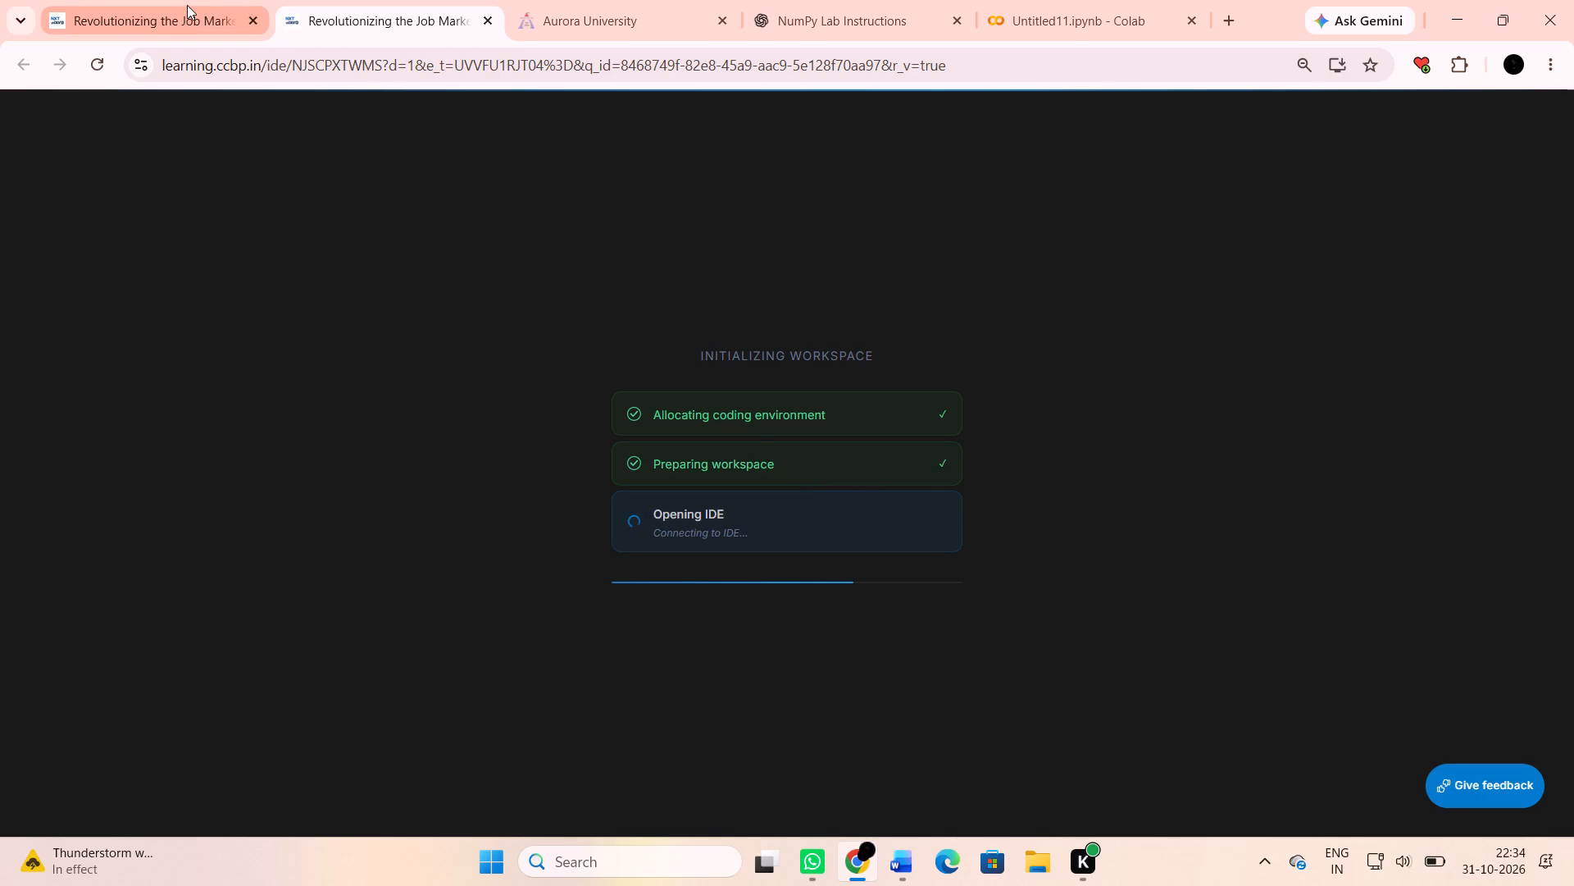
Copy the ccbp submit command from the Cricket Team question page and return to the IDE.
{"action": "left_click", "coordinate": [187, 5]}
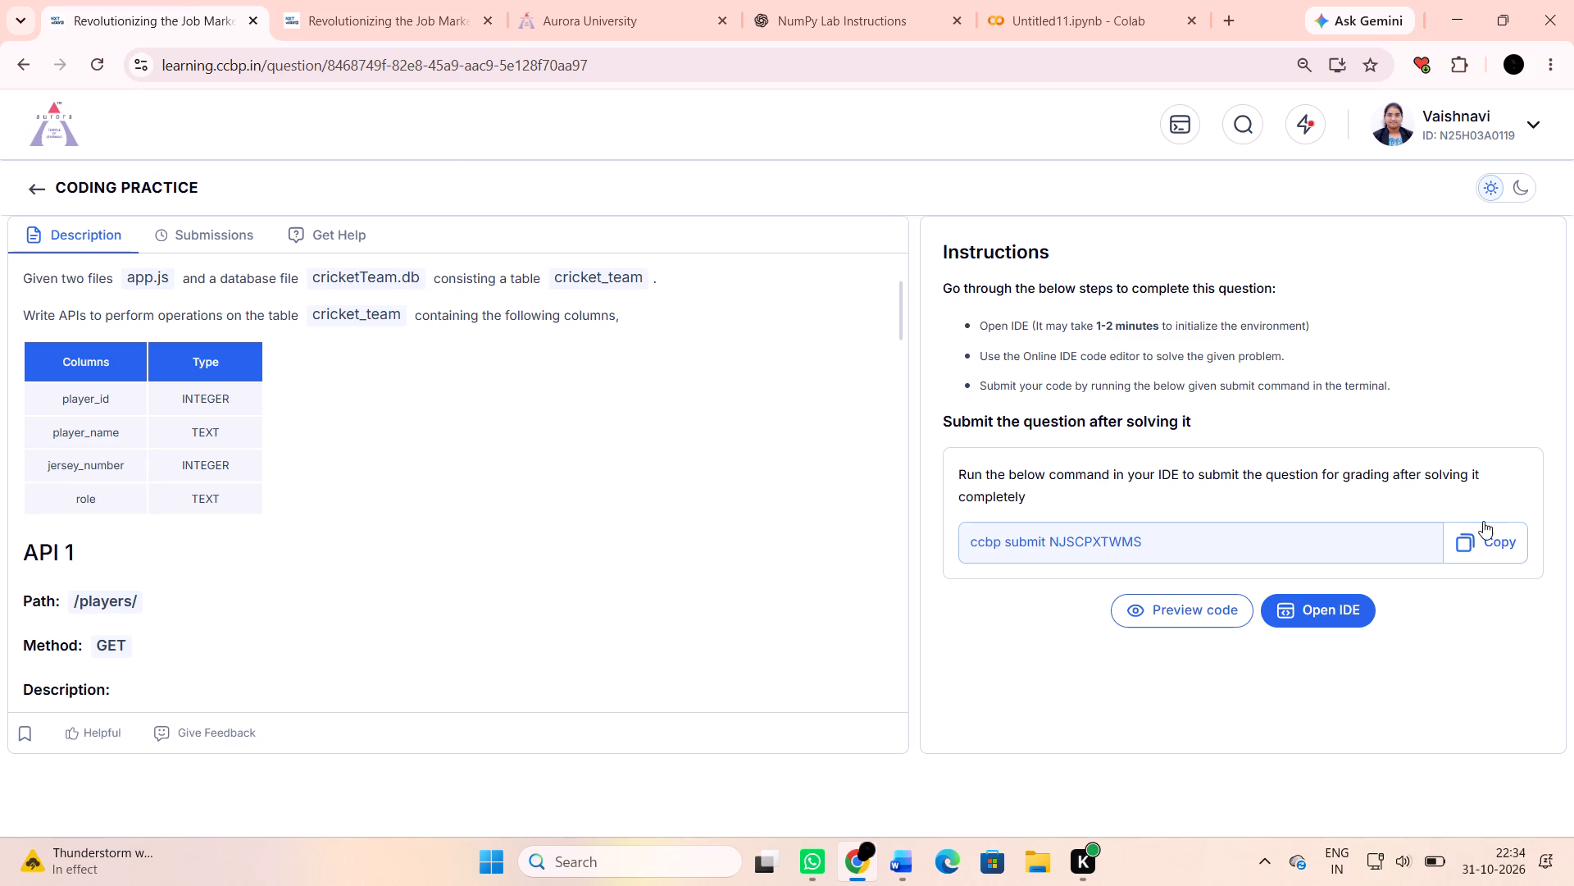
{"action": "left_click", "coordinate": [1487, 550]}
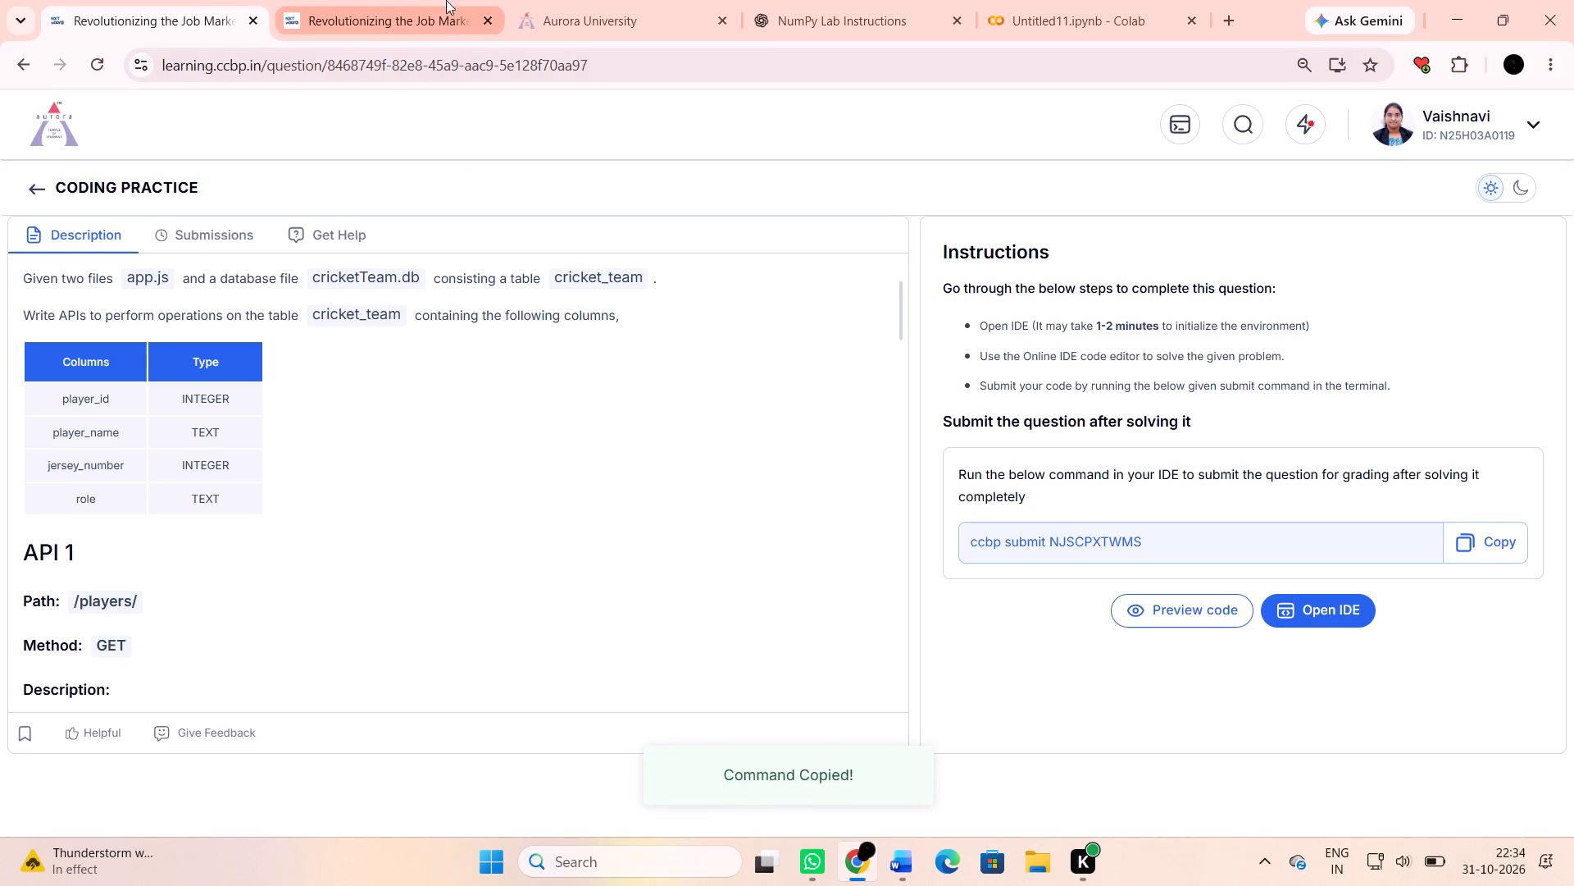
{"action": "left_click", "coordinate": [430, 0]}
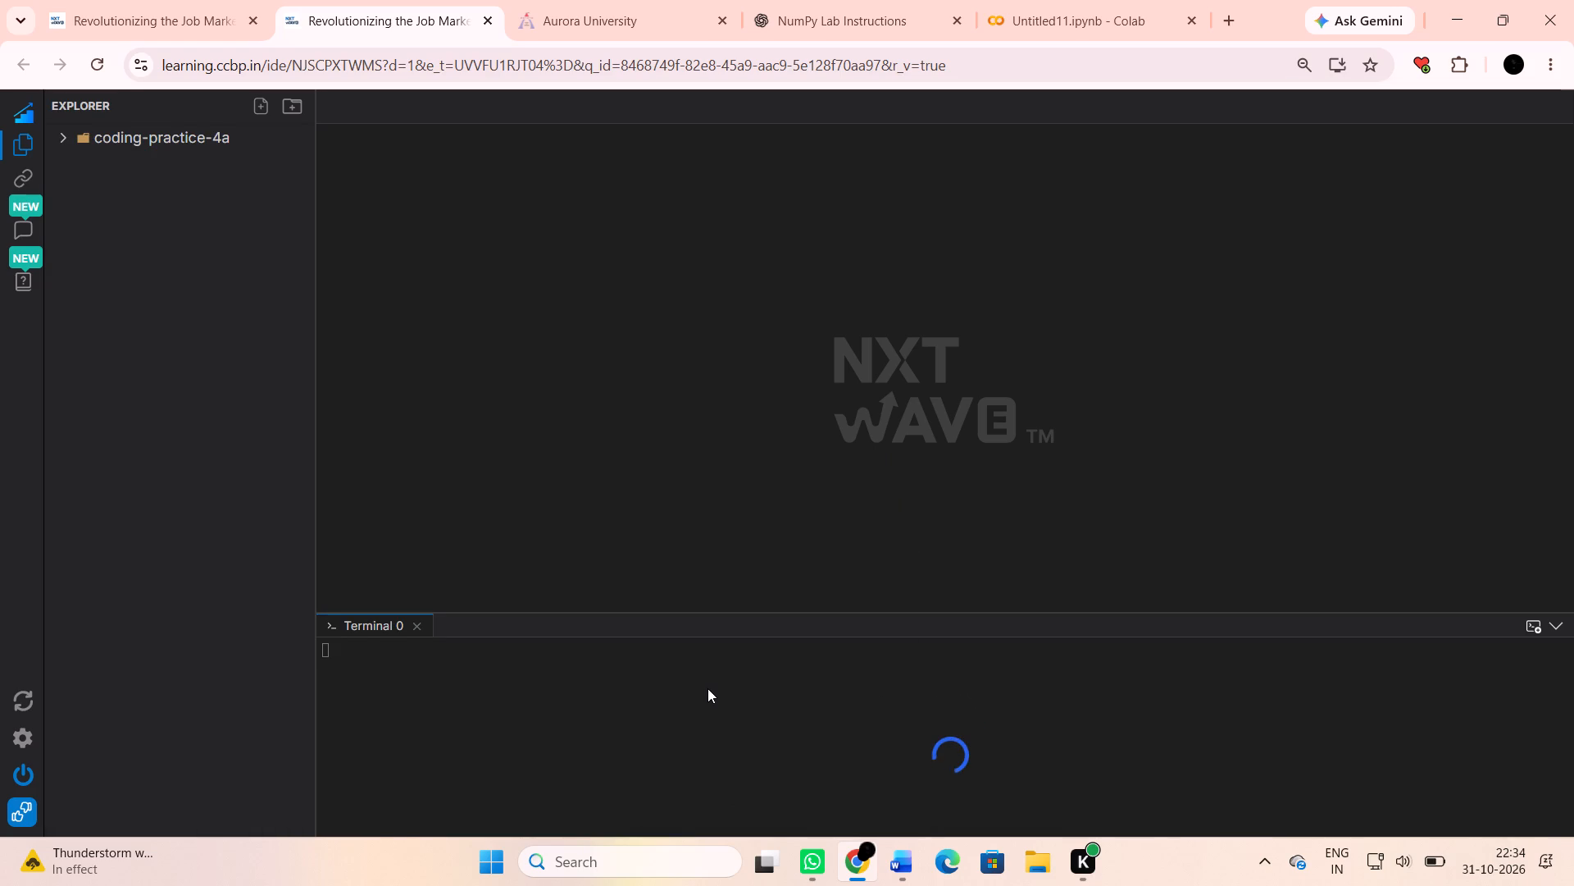
Expand the coding-practice-4a folder and open app.js.
{"action": "left_click", "coordinate": [212, 144]}
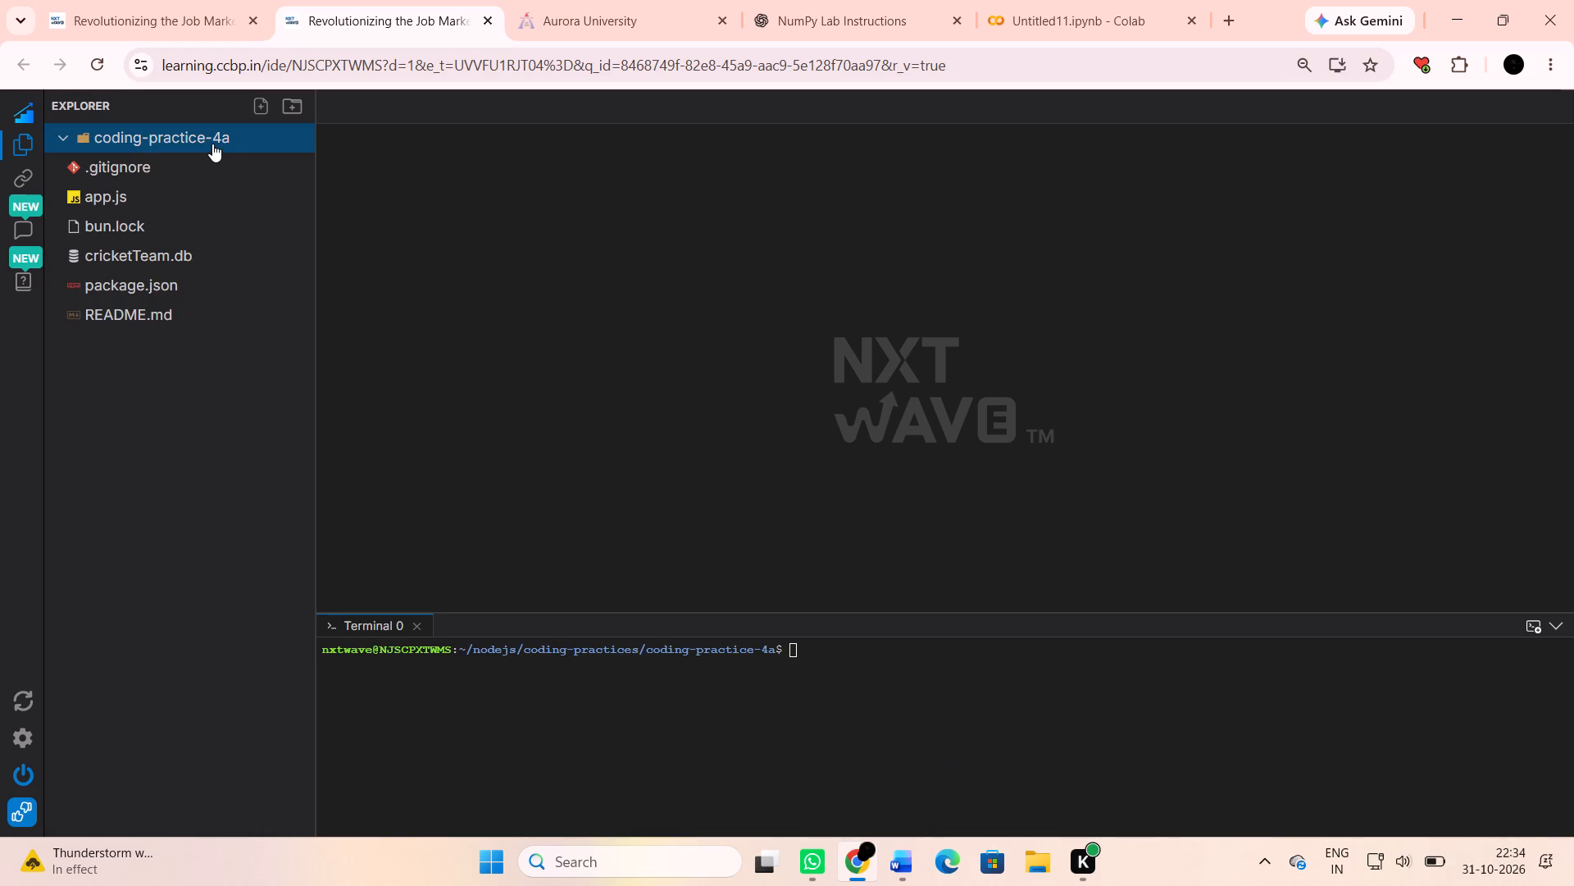
{"action": "left_click", "coordinate": [212, 209]}
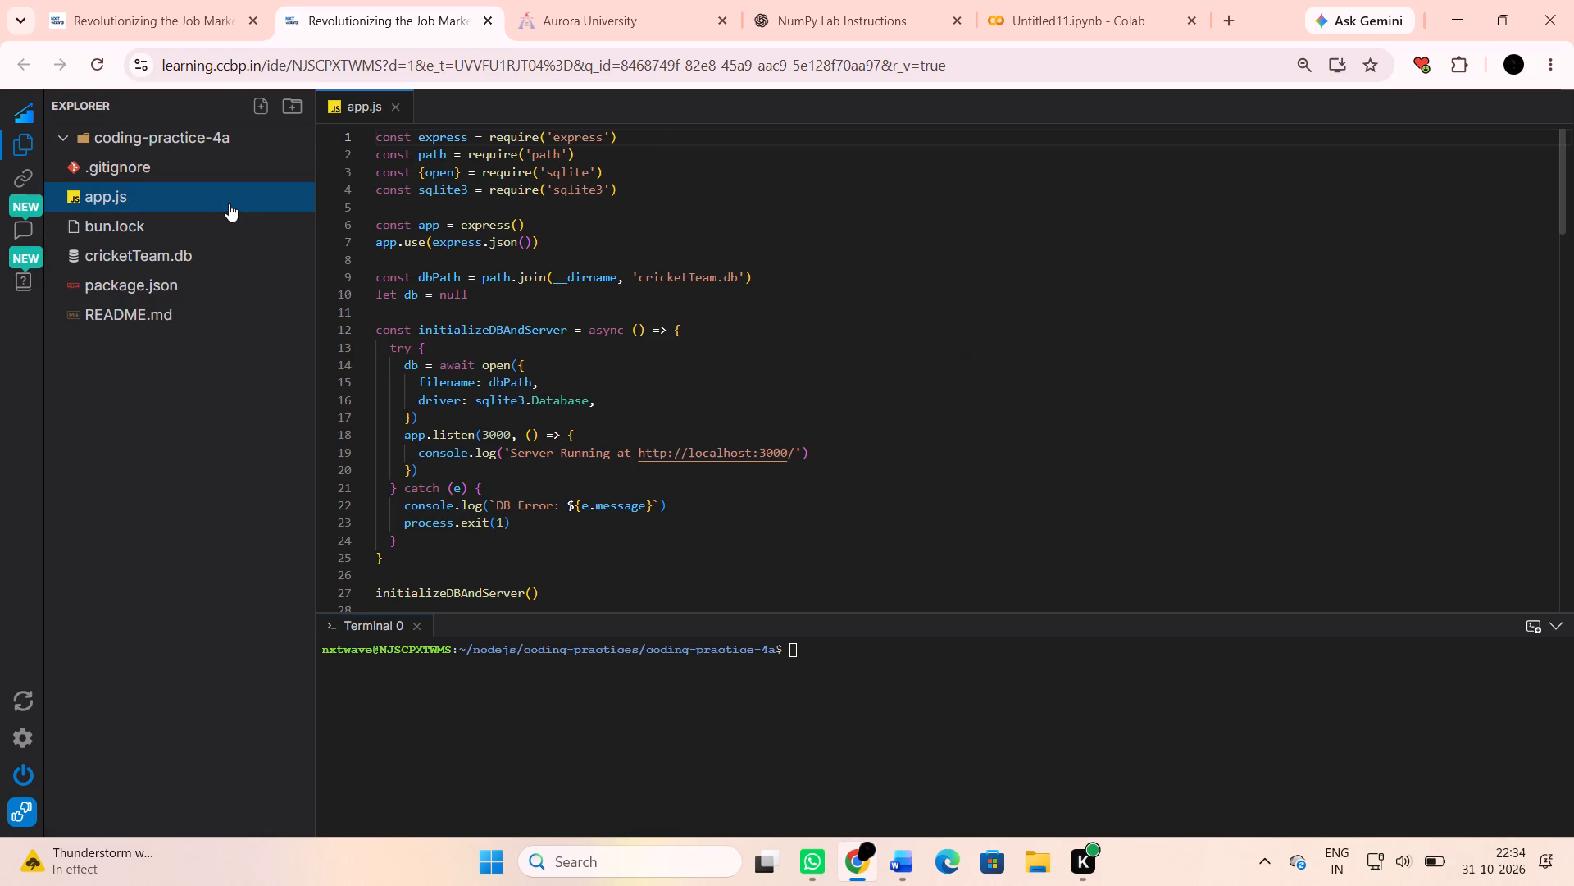
Paste the copied ccbp submit command into Terminal 0 and run it to submit the solution.
{"action": "left_click", "coordinate": [830, 665]}
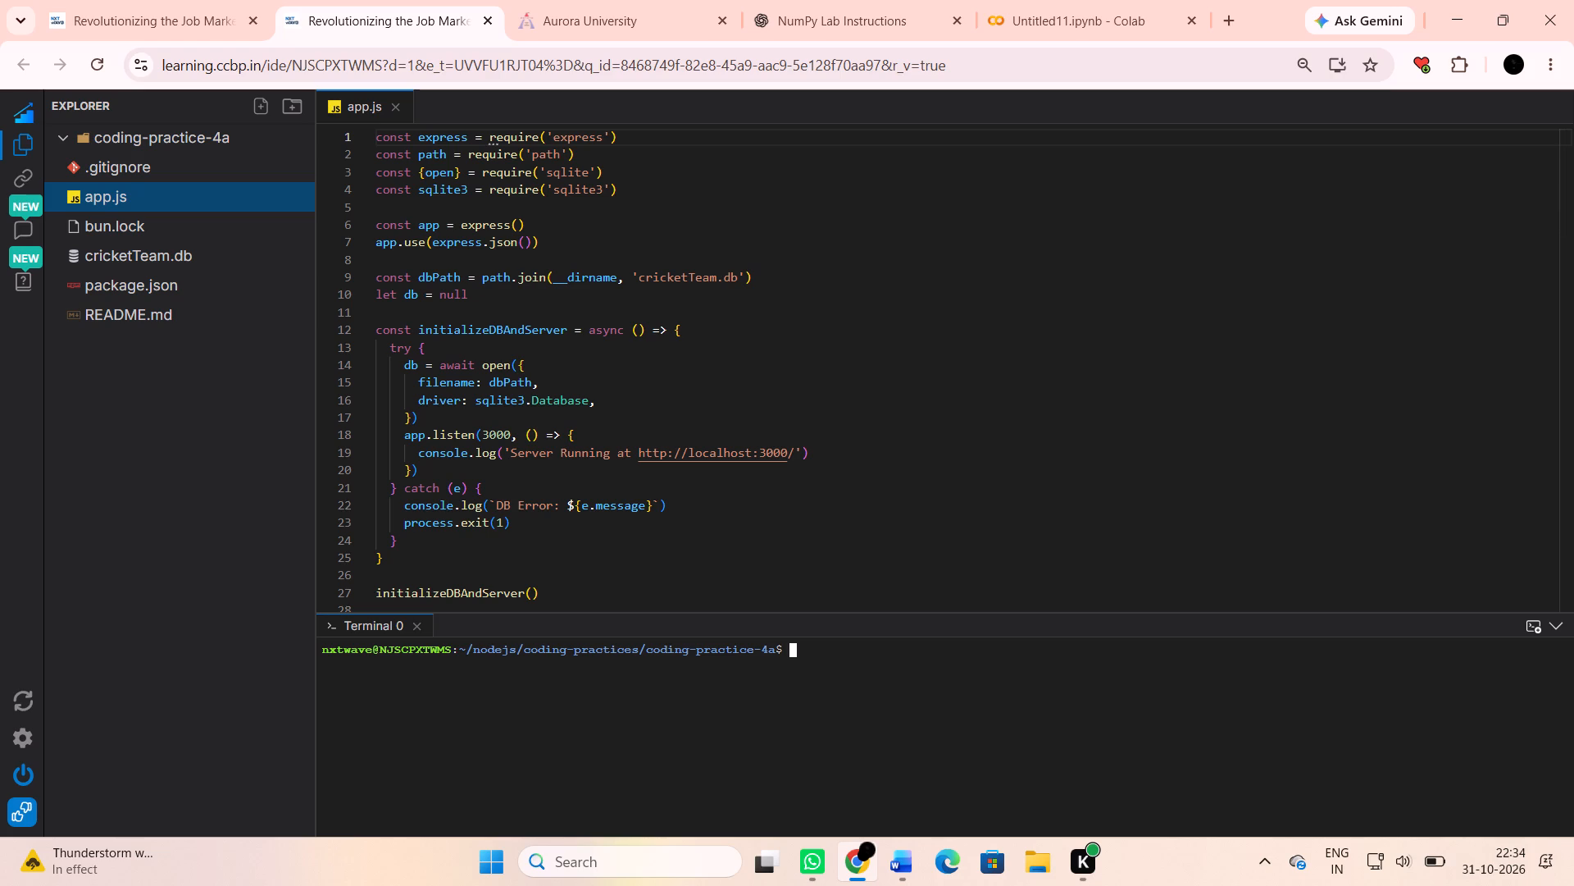
{"action": "key", "text": "ctrl+v"}
{"action": "key", "text": "BackSpace"}
{"action": "key", "text": "BackSpace"}
{"action": "key", "text": "BackSpace"}
{"action": "key", "text": "BackSpace"}
{"action": "key", "text": "BackSpace"}
{"action": "key", "text": "BackSpace"}
{"action": "key", "text": "ctrl+shift+v"}
{"action": "key", "text": "Return"}
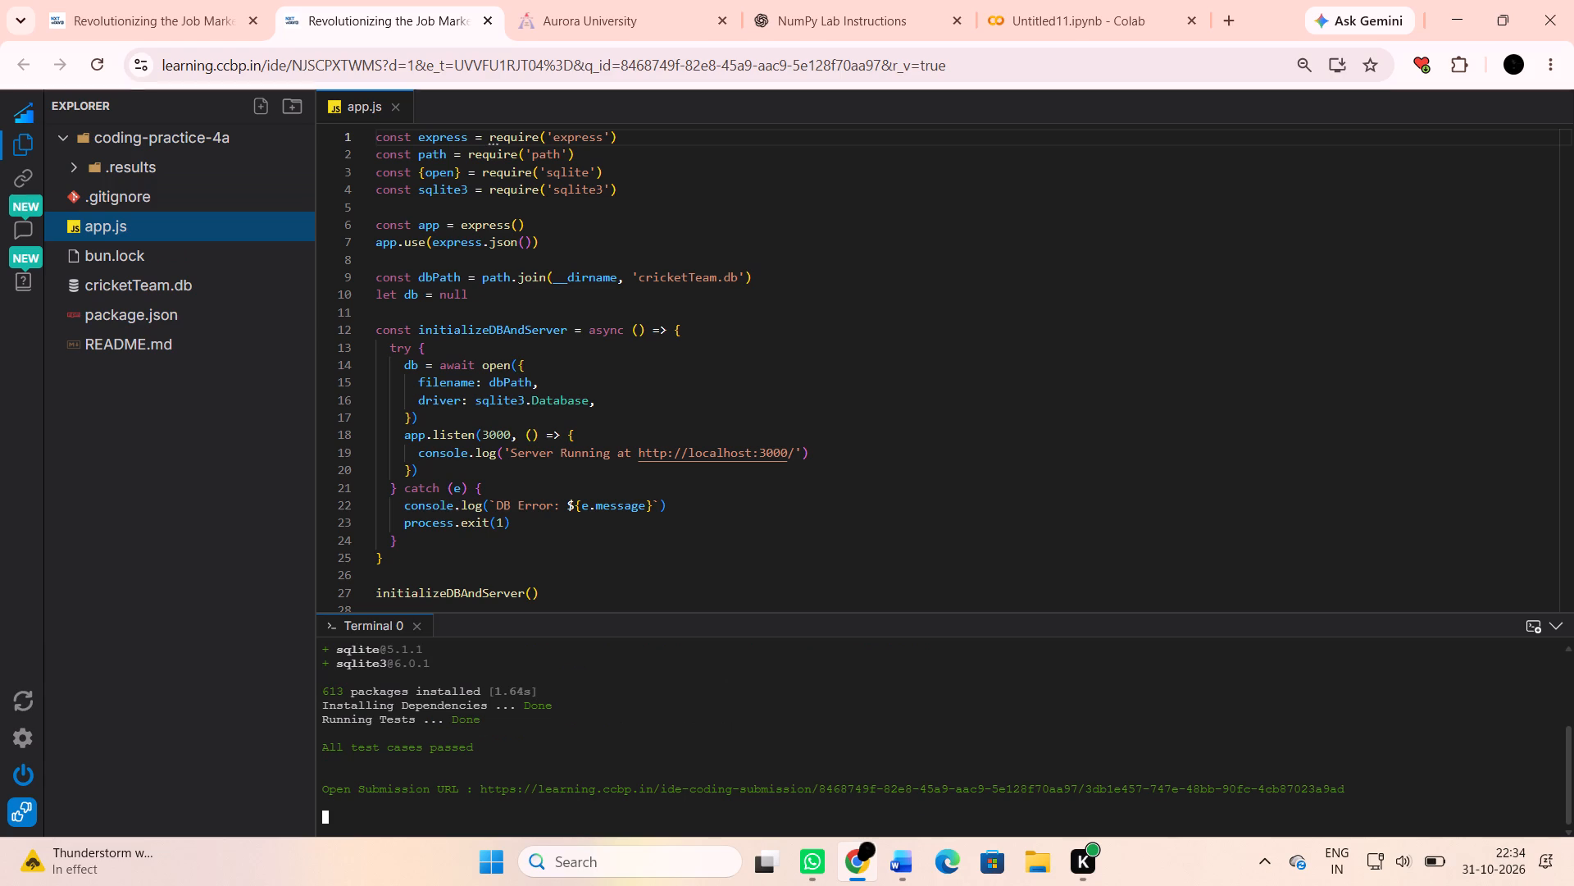
Open the submission URL printed in the terminal and return to the Cricket Team question page.
{"action": "left_click", "coordinate": [916, 789]}
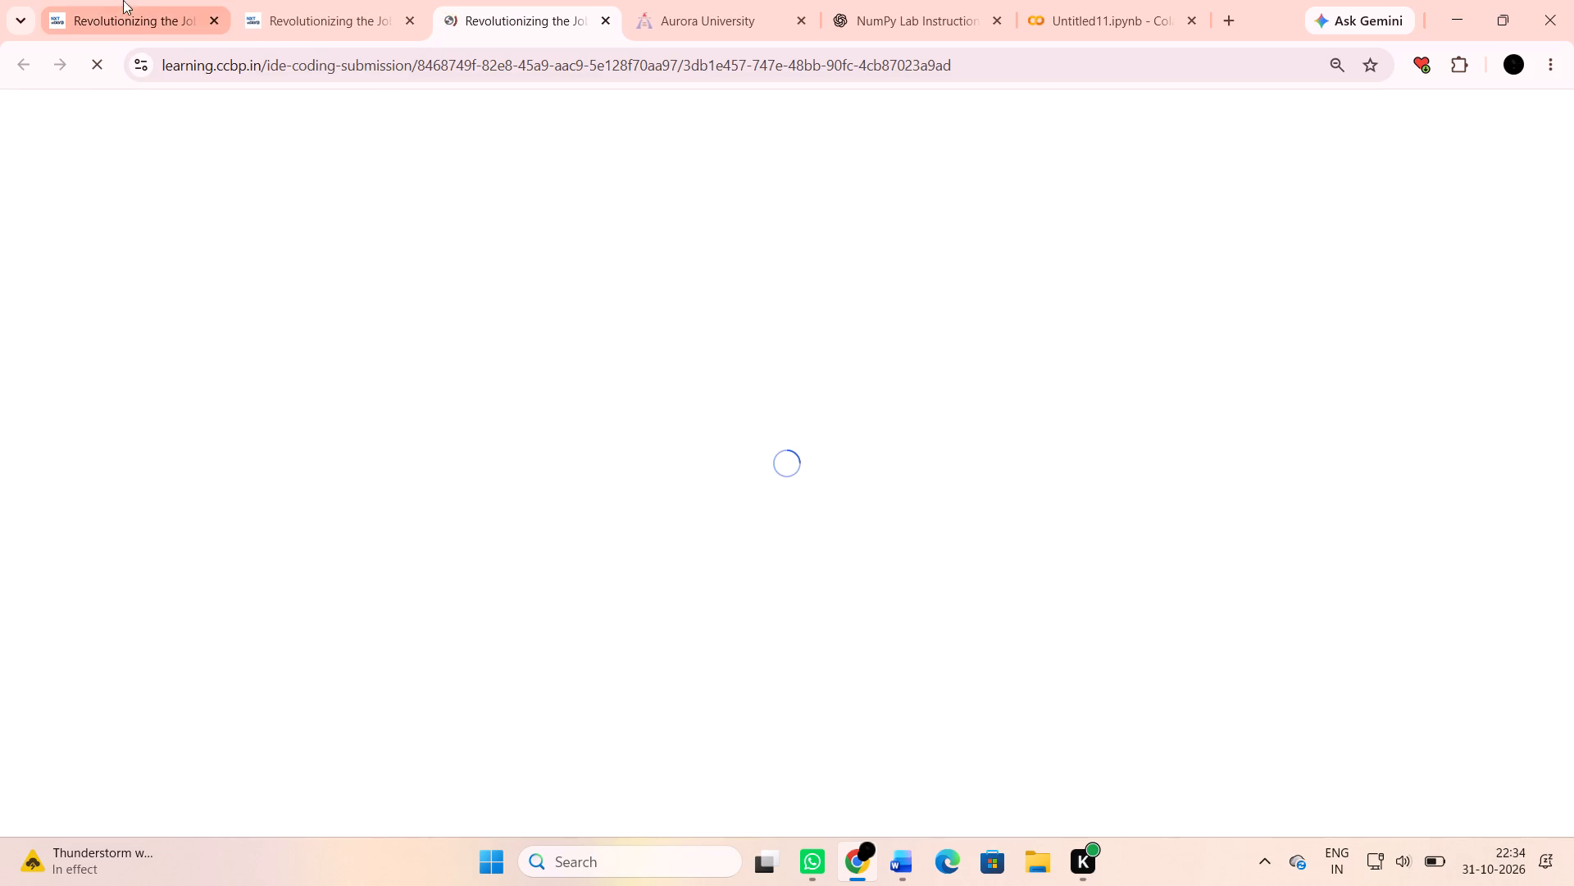
{"action": "left_click", "coordinate": [111, 0]}
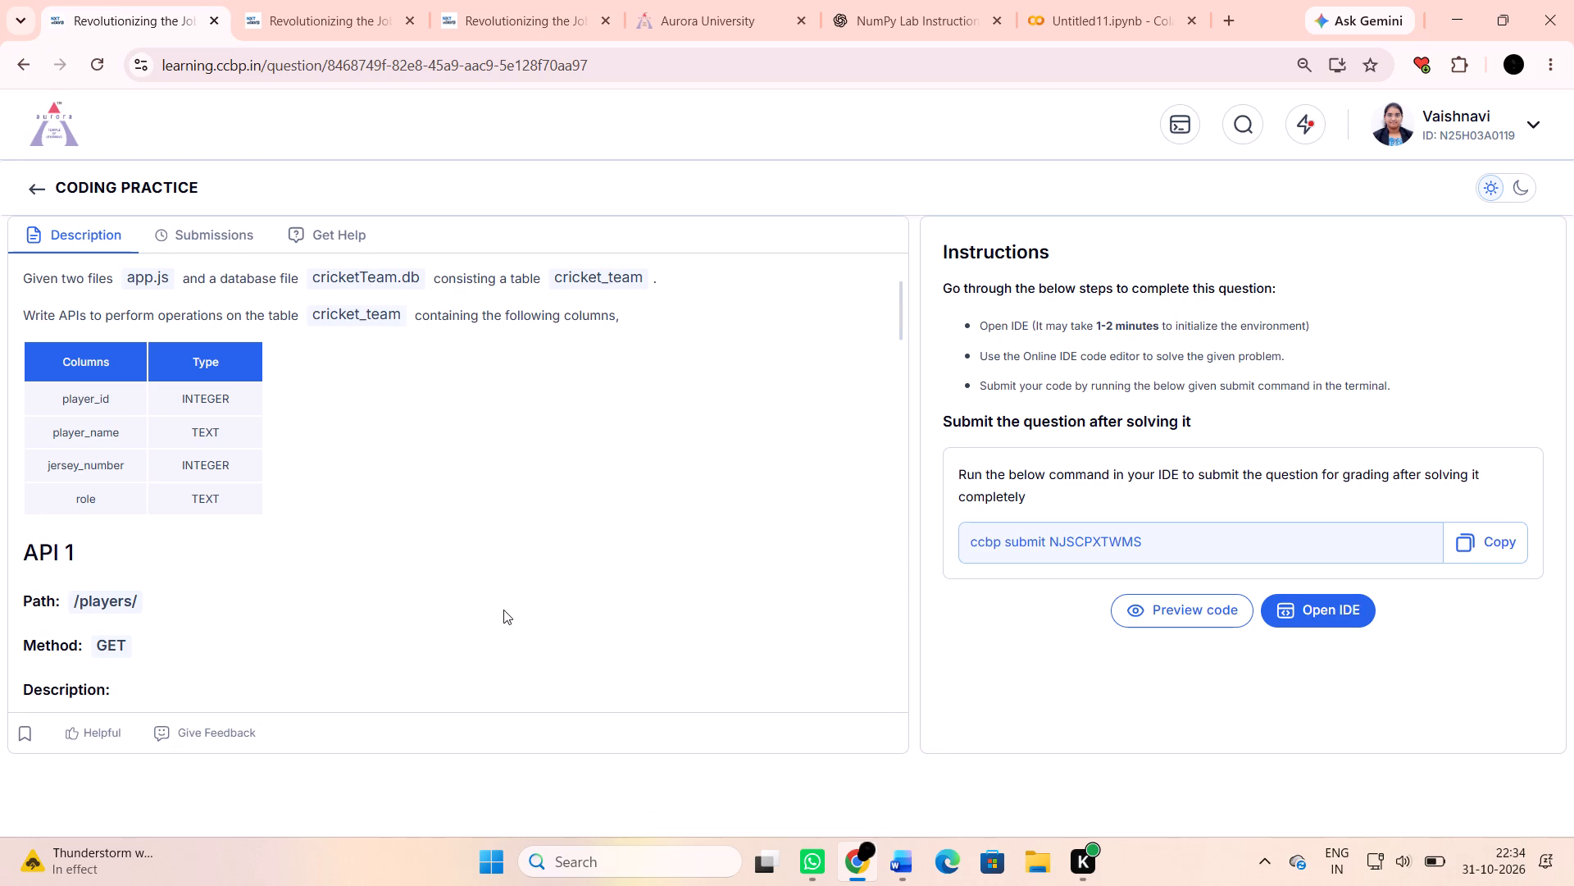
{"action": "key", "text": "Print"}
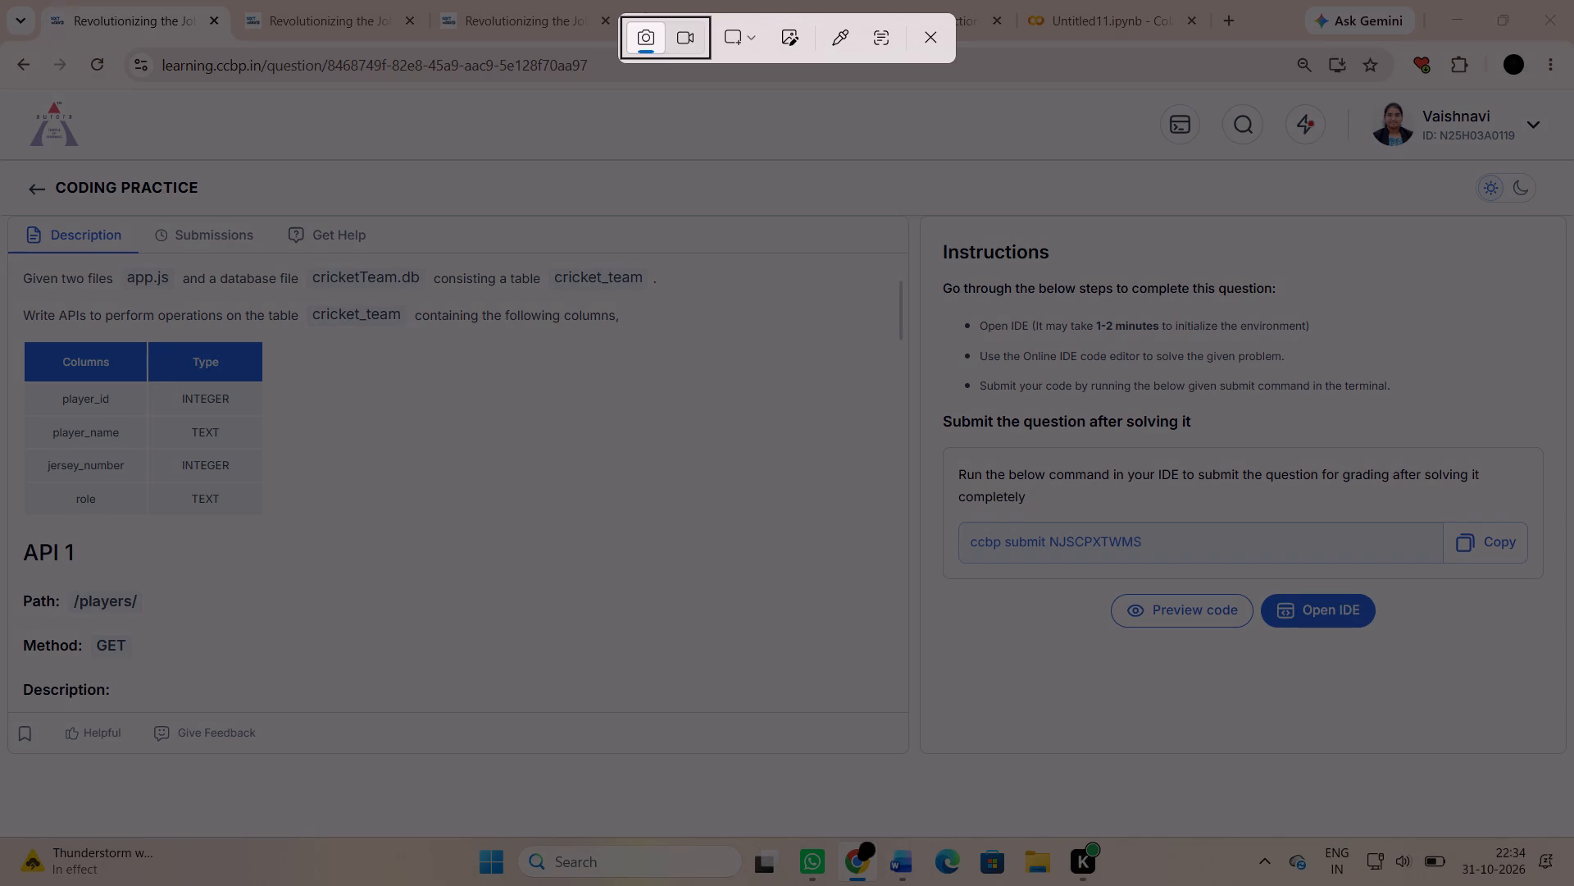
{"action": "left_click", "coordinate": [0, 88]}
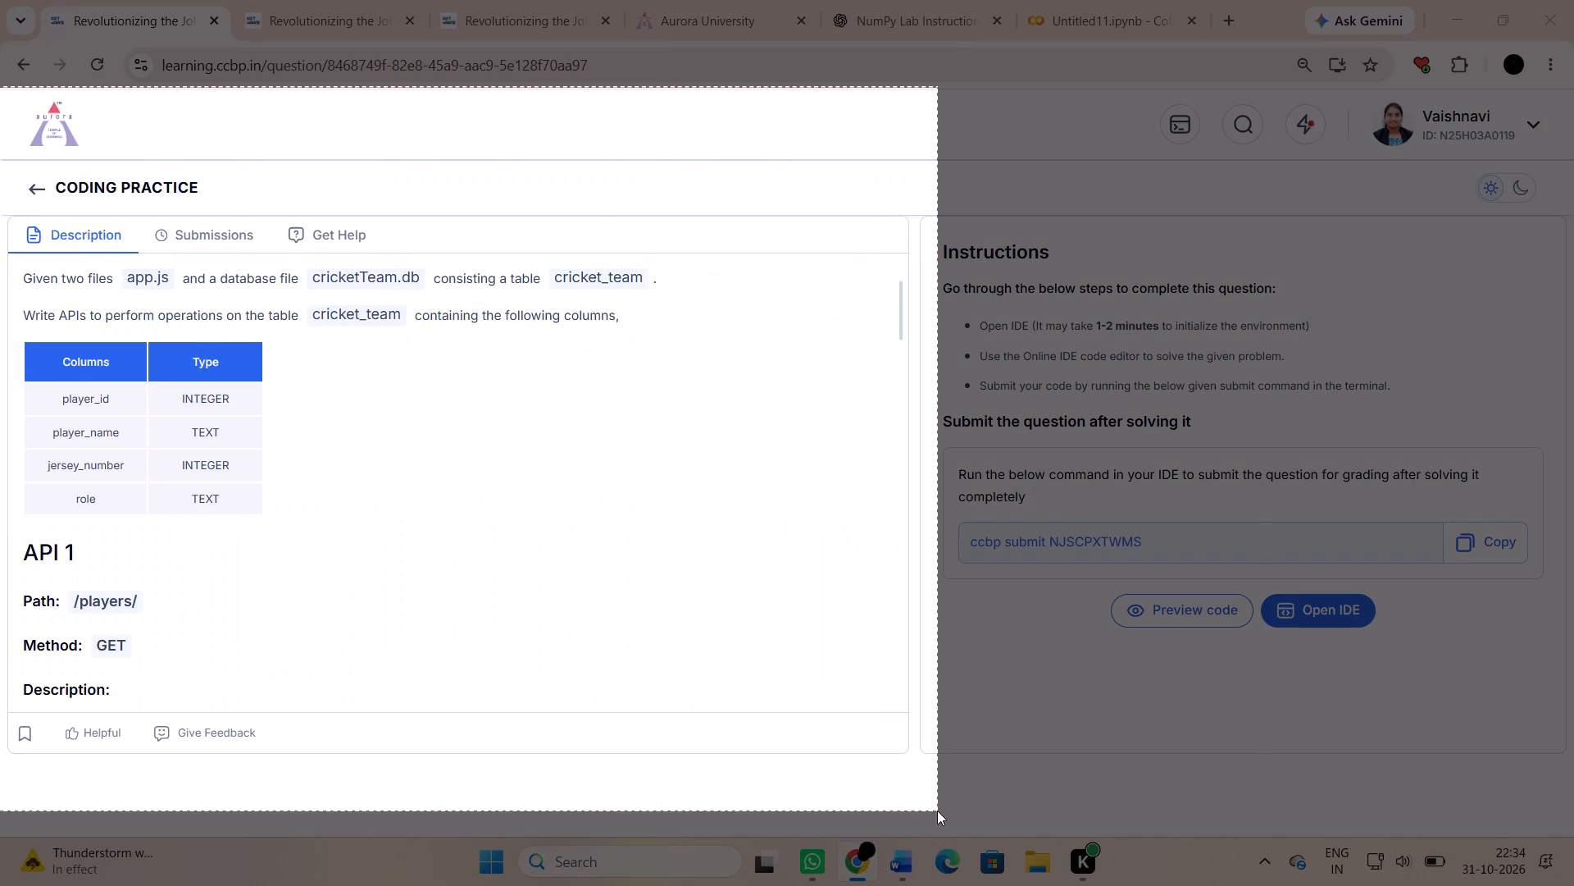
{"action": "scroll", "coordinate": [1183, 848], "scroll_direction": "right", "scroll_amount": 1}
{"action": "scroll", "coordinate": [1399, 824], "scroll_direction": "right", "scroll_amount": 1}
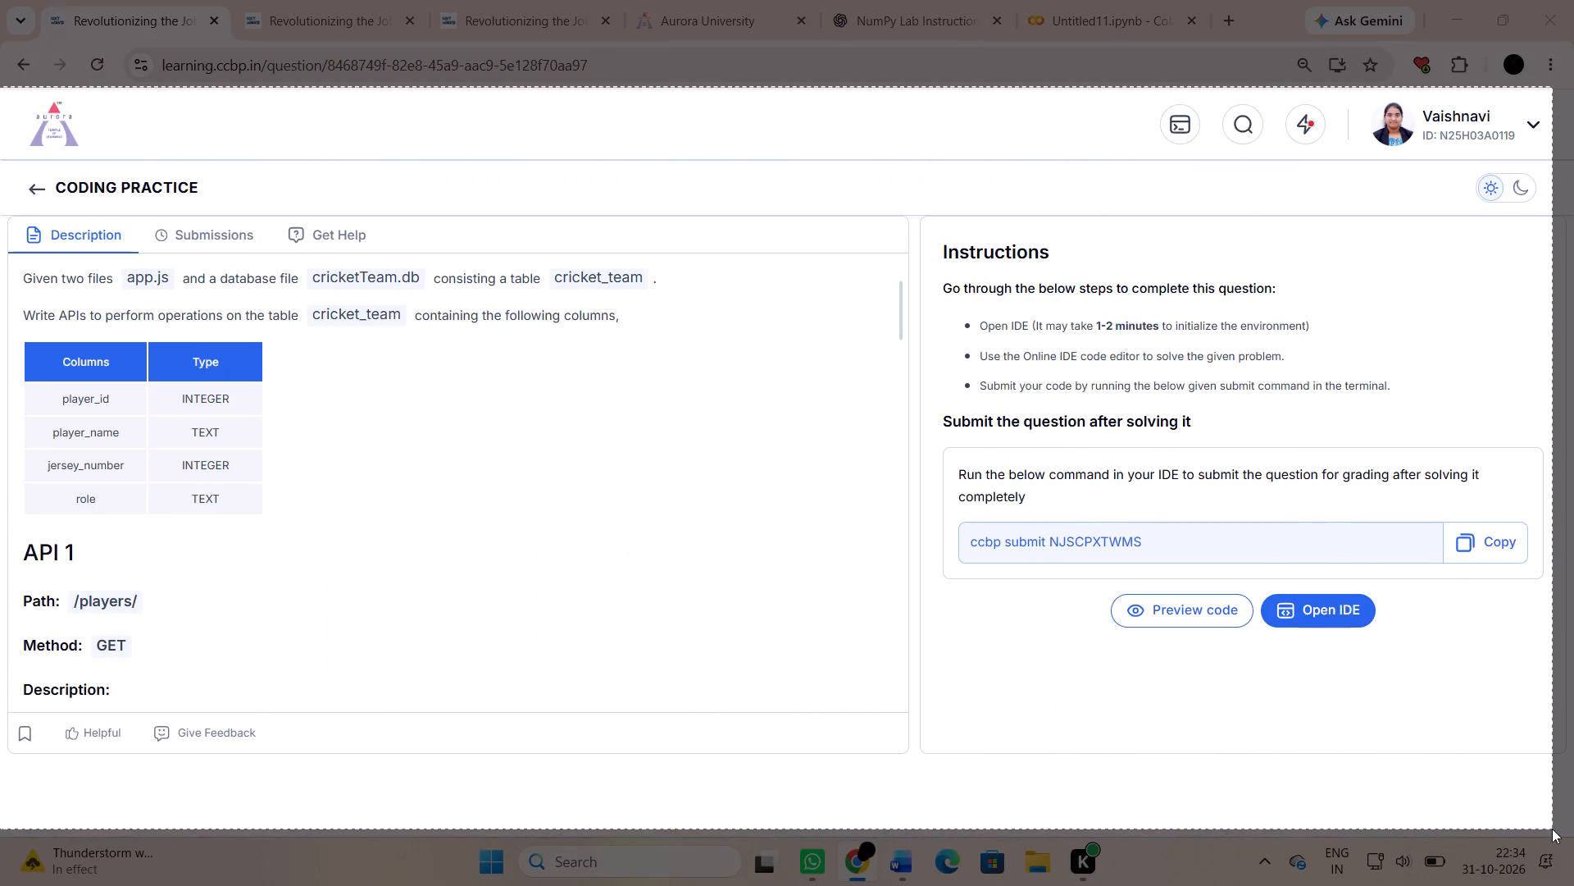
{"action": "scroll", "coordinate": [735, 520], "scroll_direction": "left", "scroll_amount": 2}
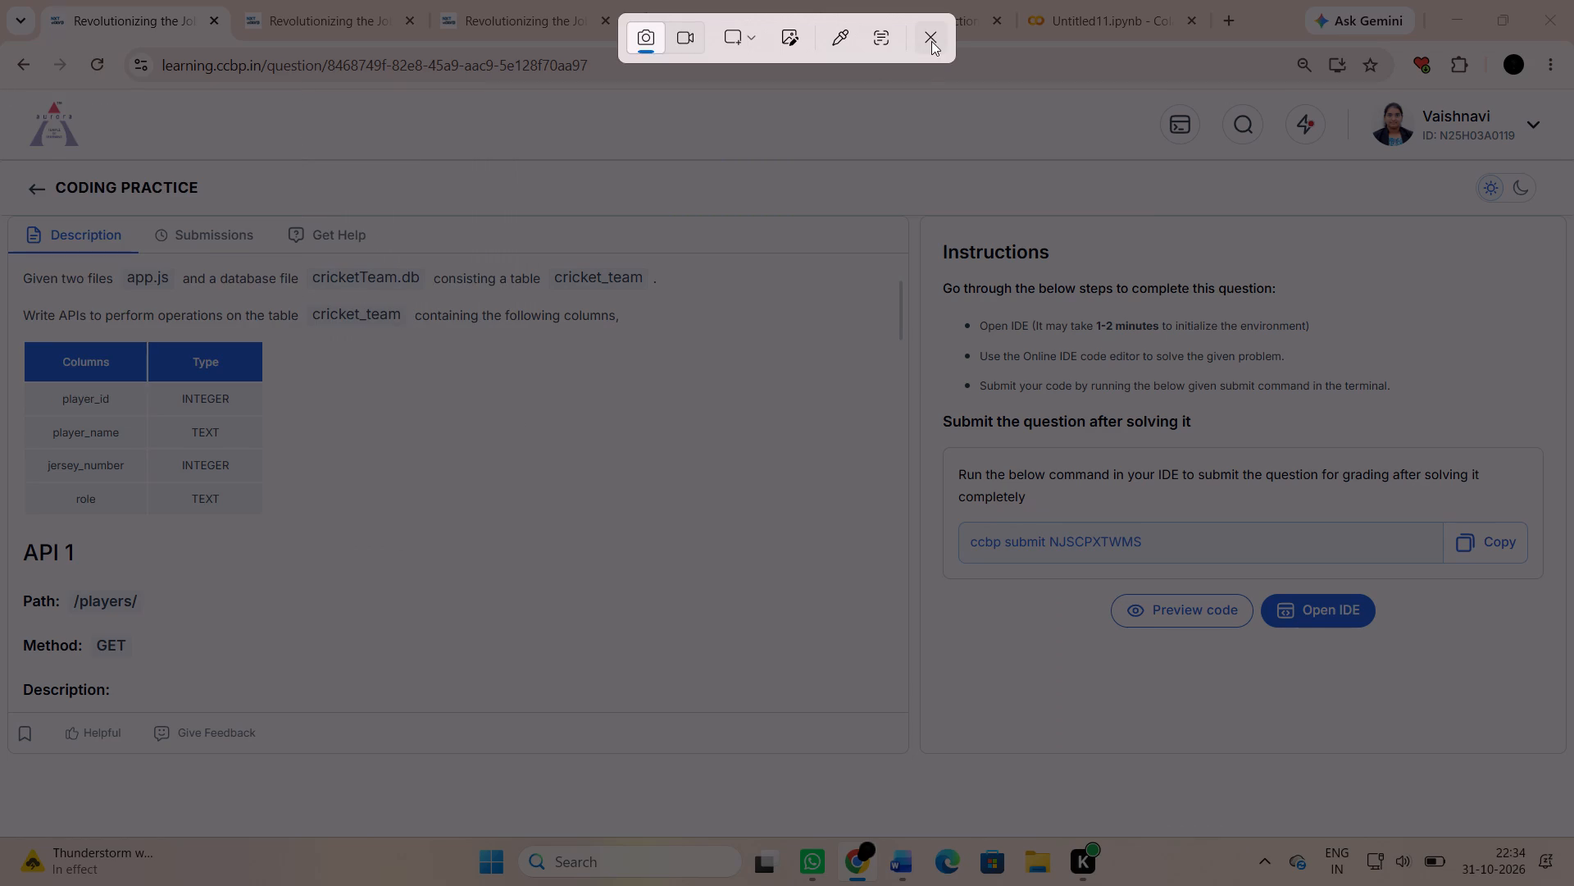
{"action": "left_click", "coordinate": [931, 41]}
Capture a screenshot of the whole Cricket Team question page from its start, including the Solved label and the Instructions.
{"action": "scroll", "coordinate": [473, 477], "scroll_direction": "up", "scroll_amount": 8}
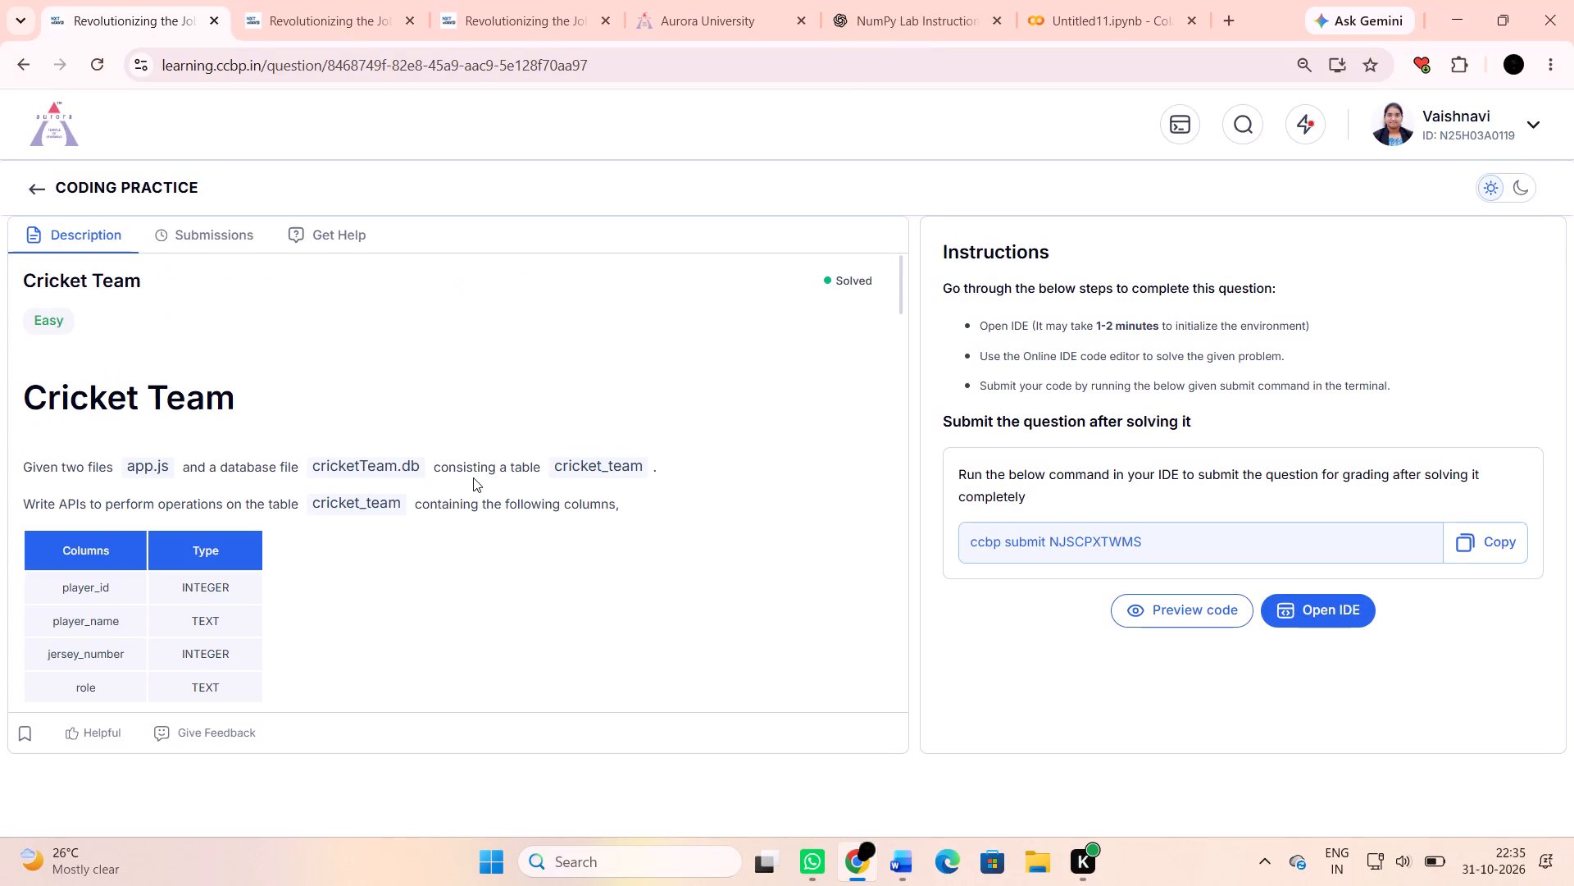
{"action": "key", "text": "Print"}
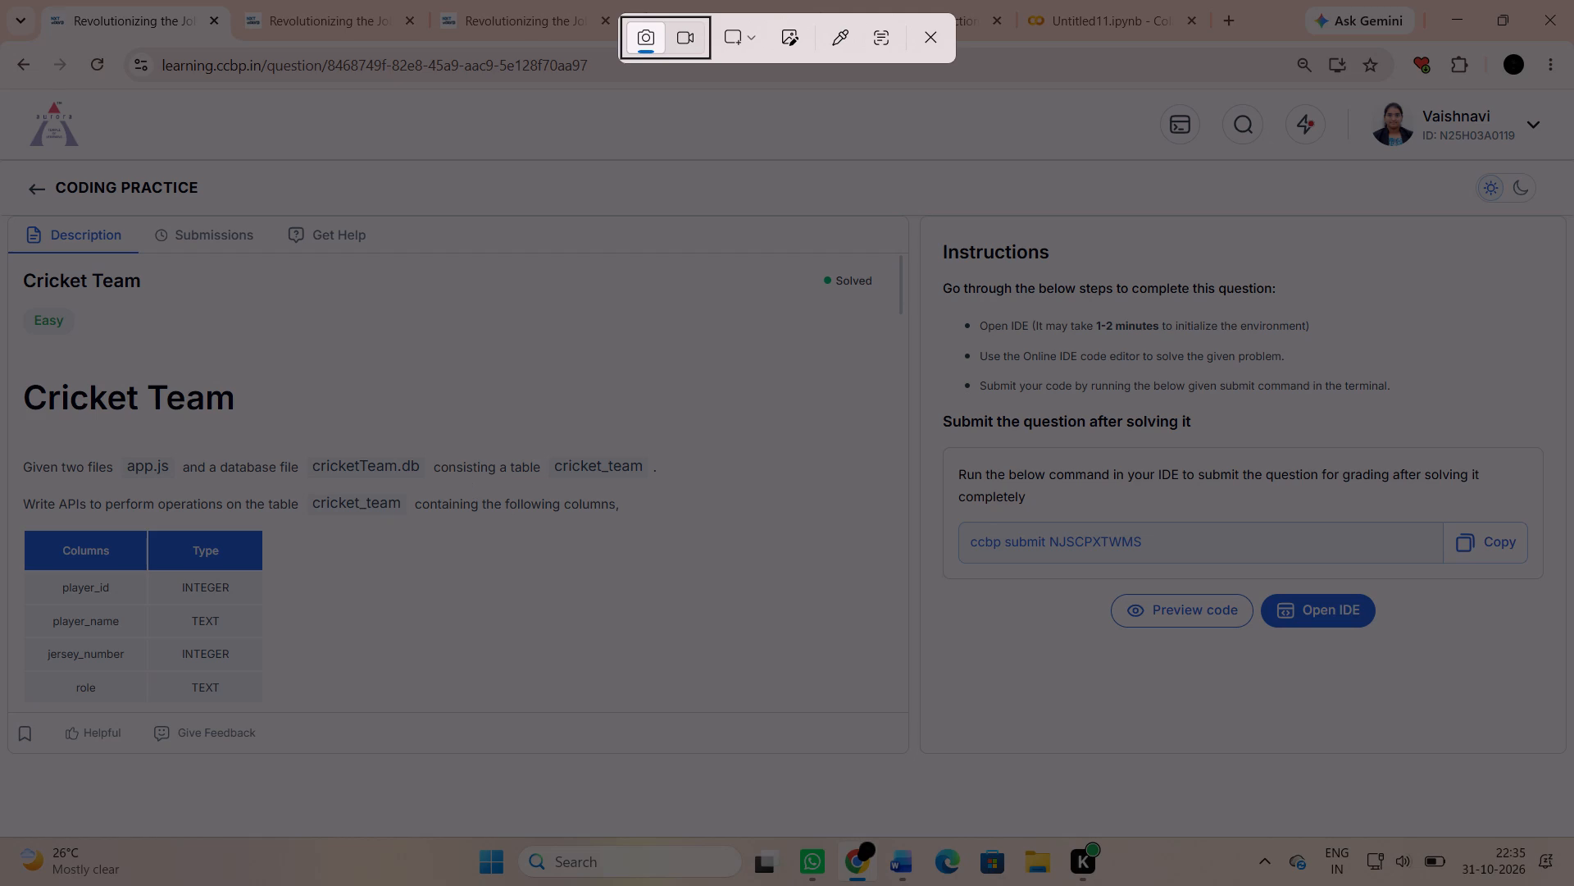
{"action": "left_click_drag", "start_coordinate": [0, 96], "coordinate": [165, 526]}
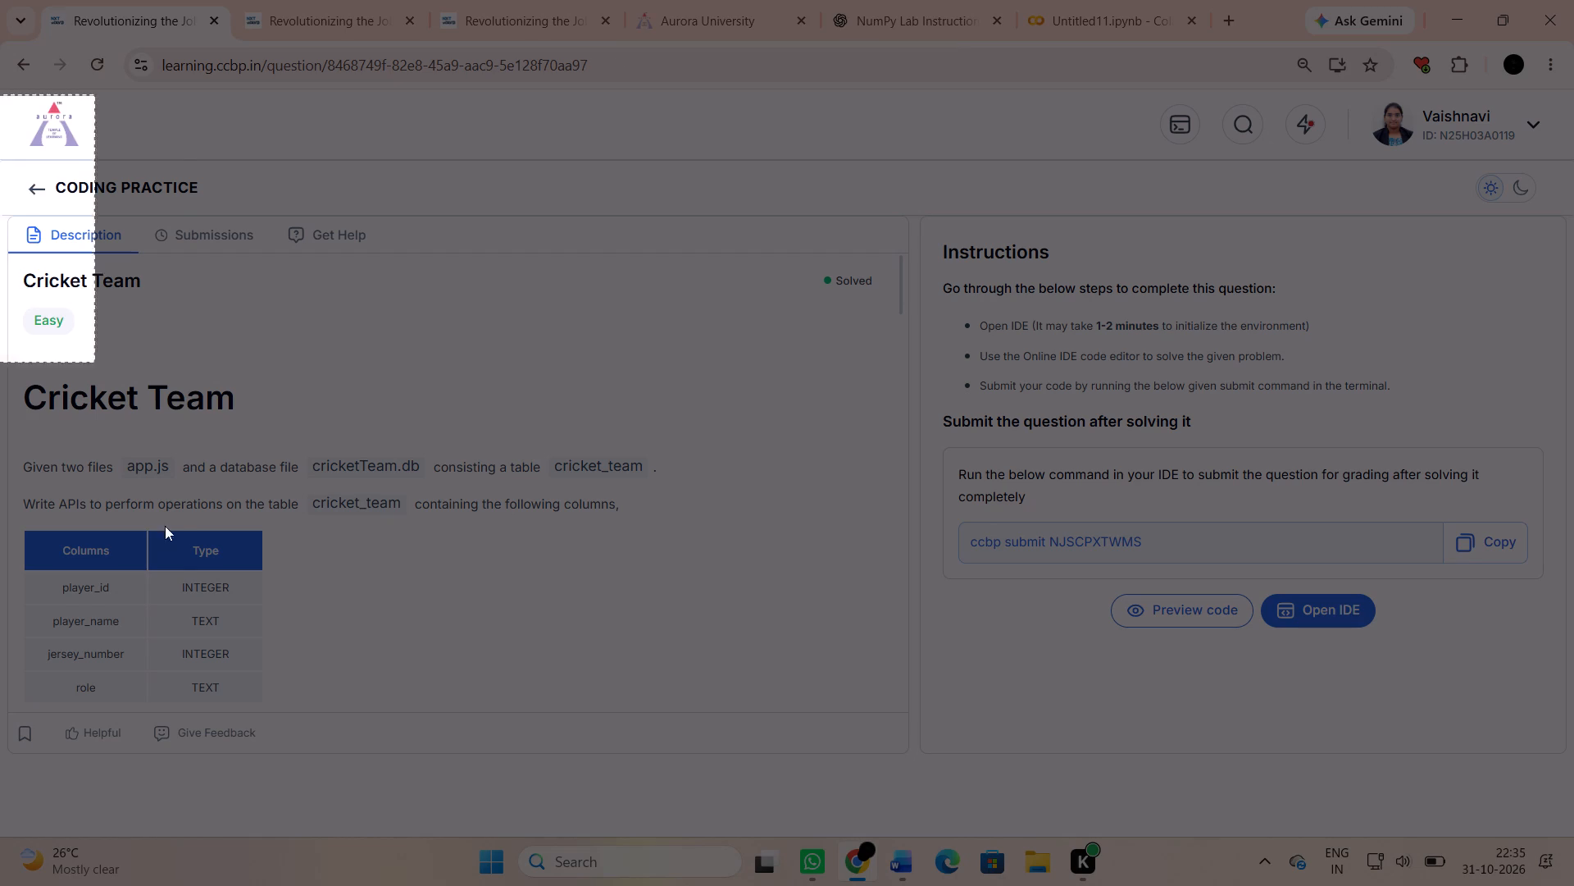
{"action": "left_click_drag", "start_coordinate": [165, 526], "coordinate": [1573, 860]}
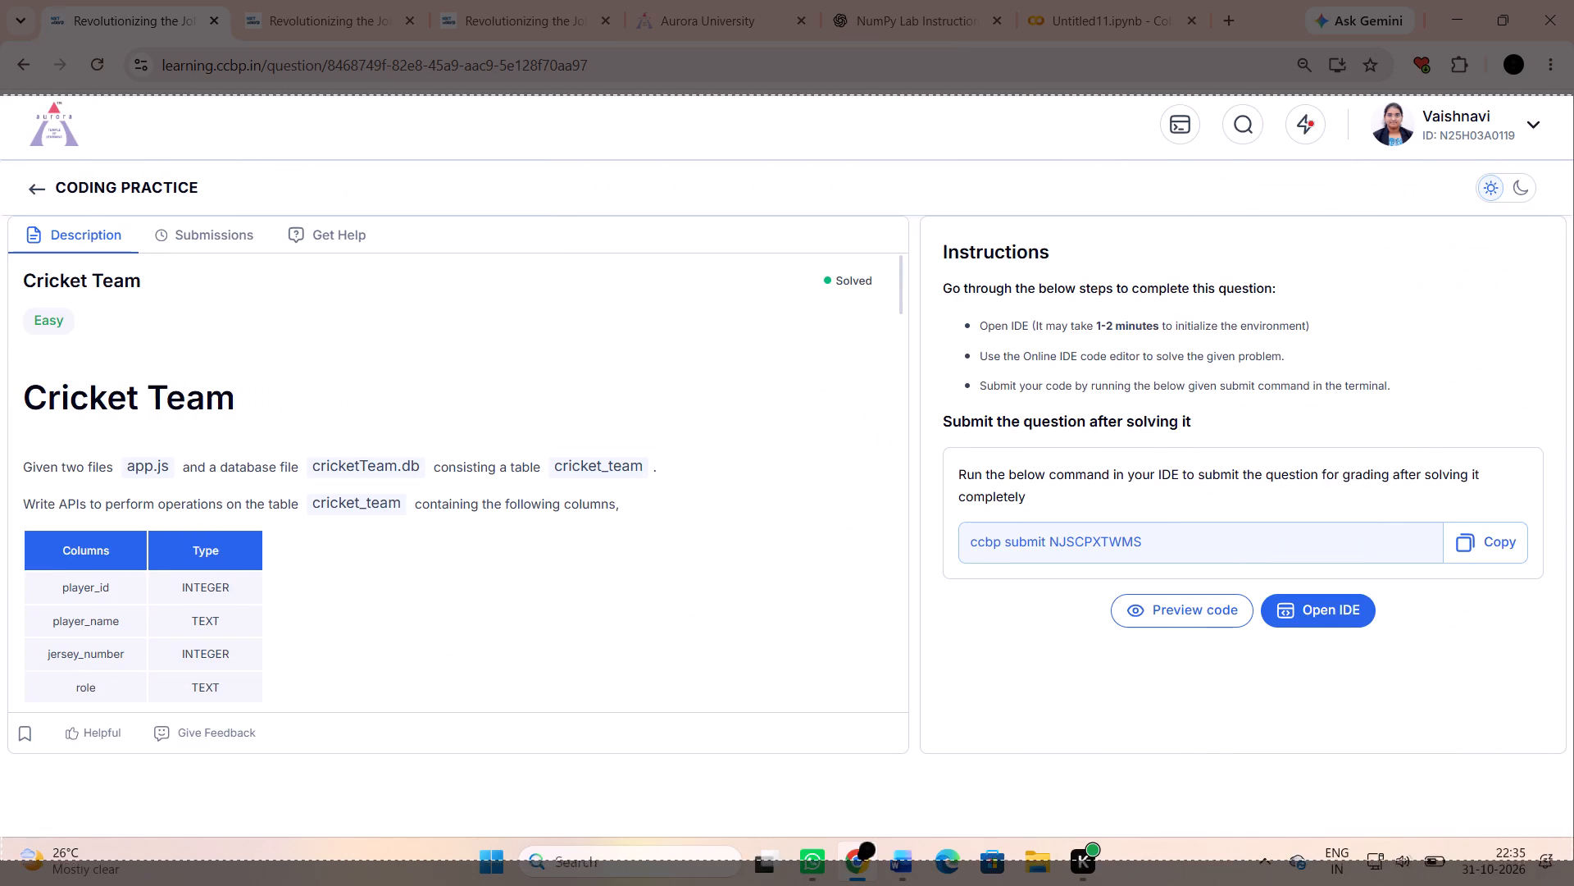
Finish the Cricket Team page capture, excluding the taskbar, and paste it under Question 1 in the BDF_Lab_Report_1 Word document.
{"action": "left_click_drag", "start_coordinate": [1573, 860], "coordinate": [1573, 836]}
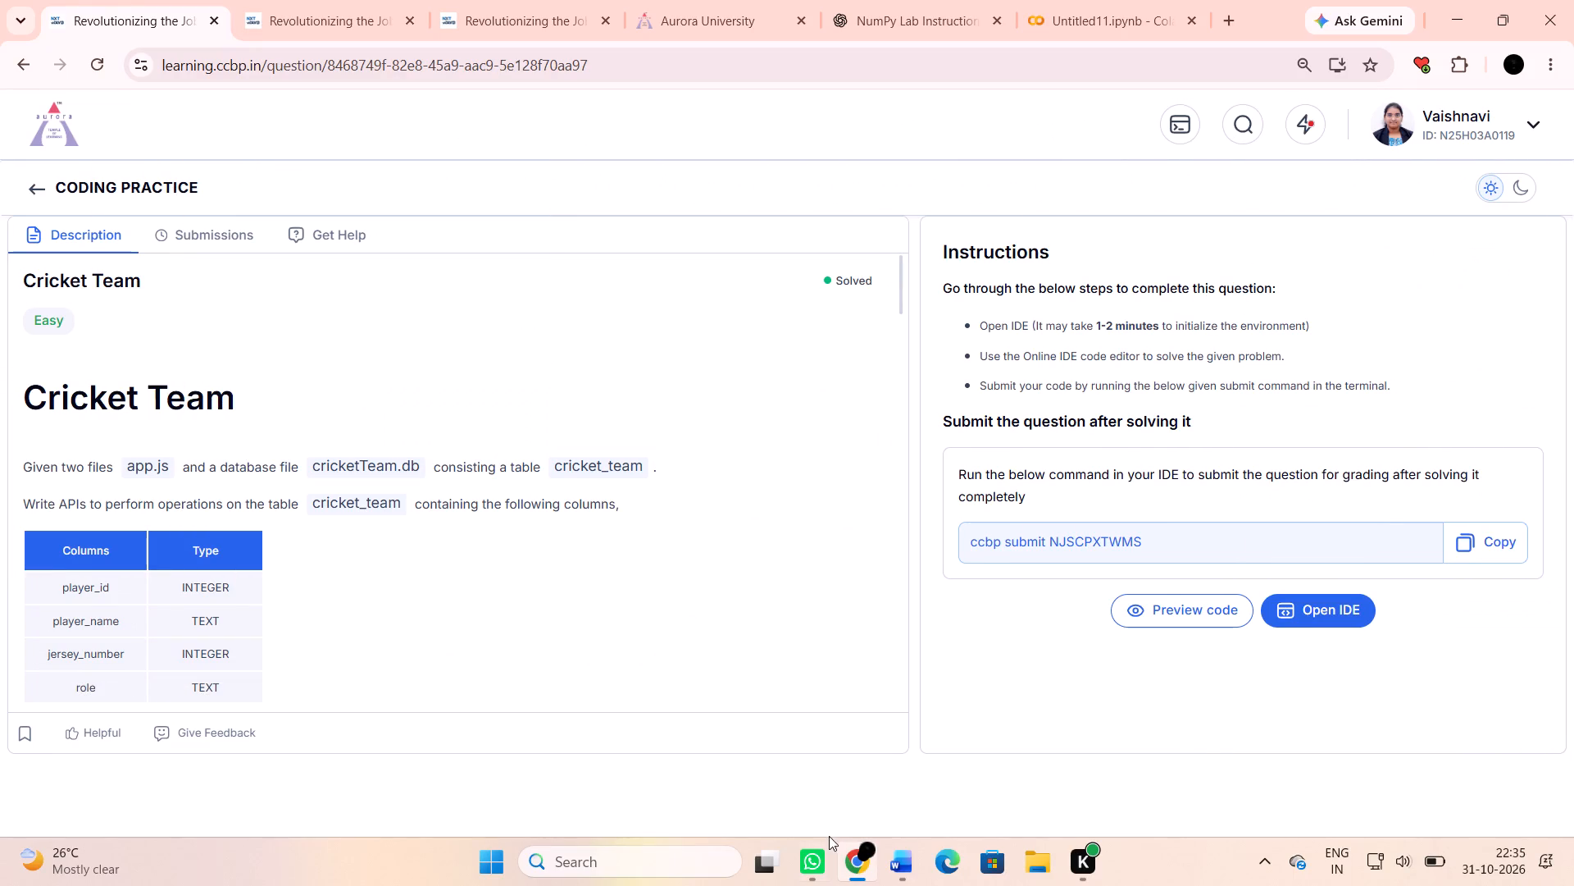
{"action": "left_click", "coordinate": [1013, 757]}
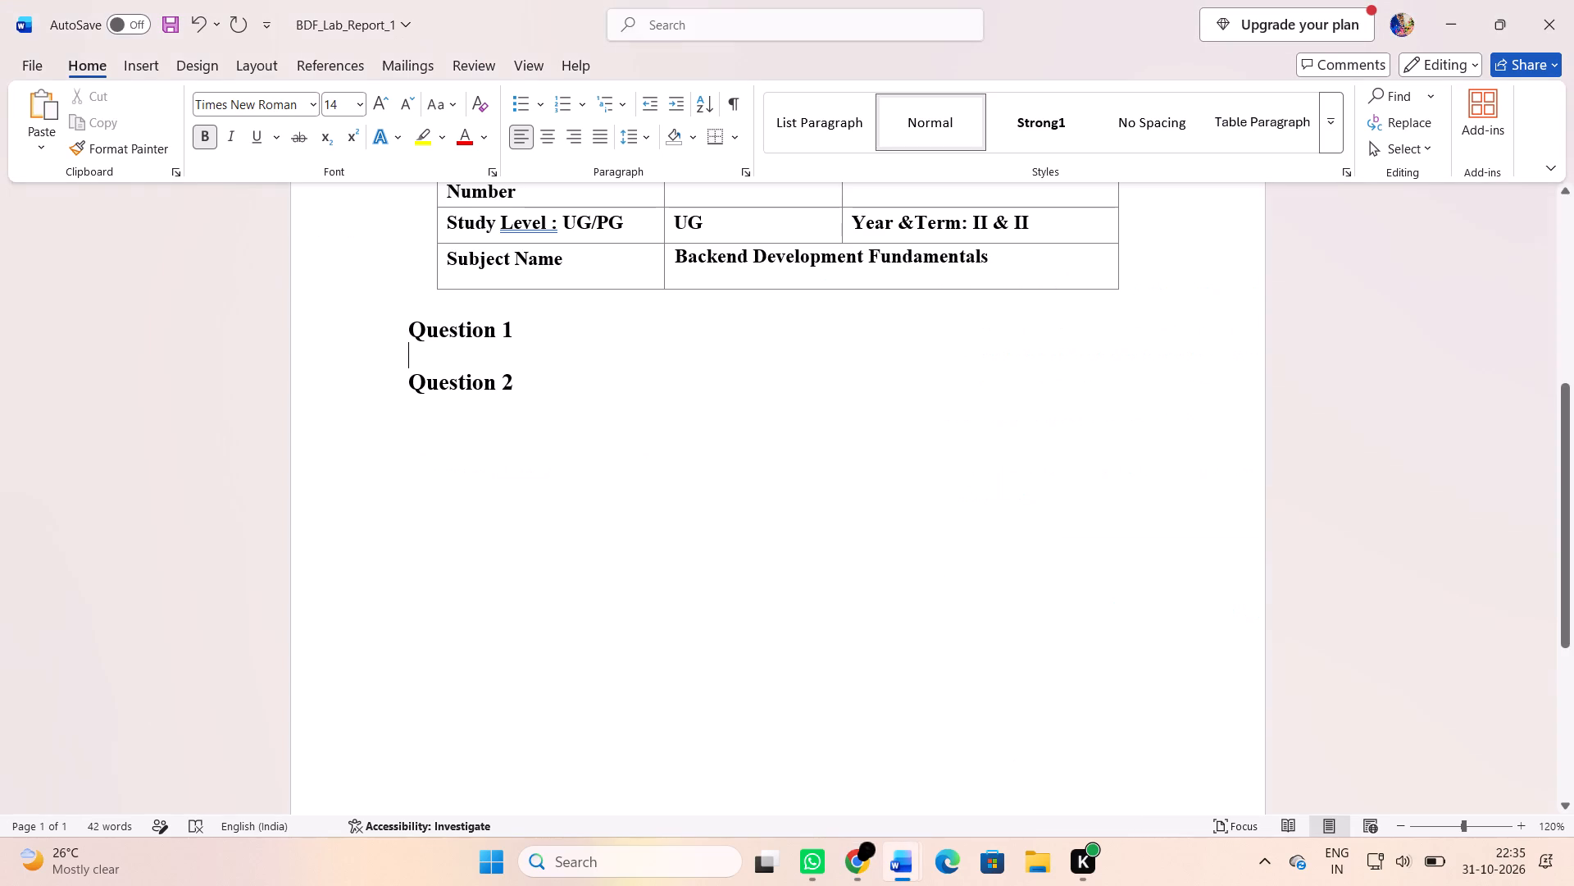
{"action": "key", "text": "ctrl+v"}
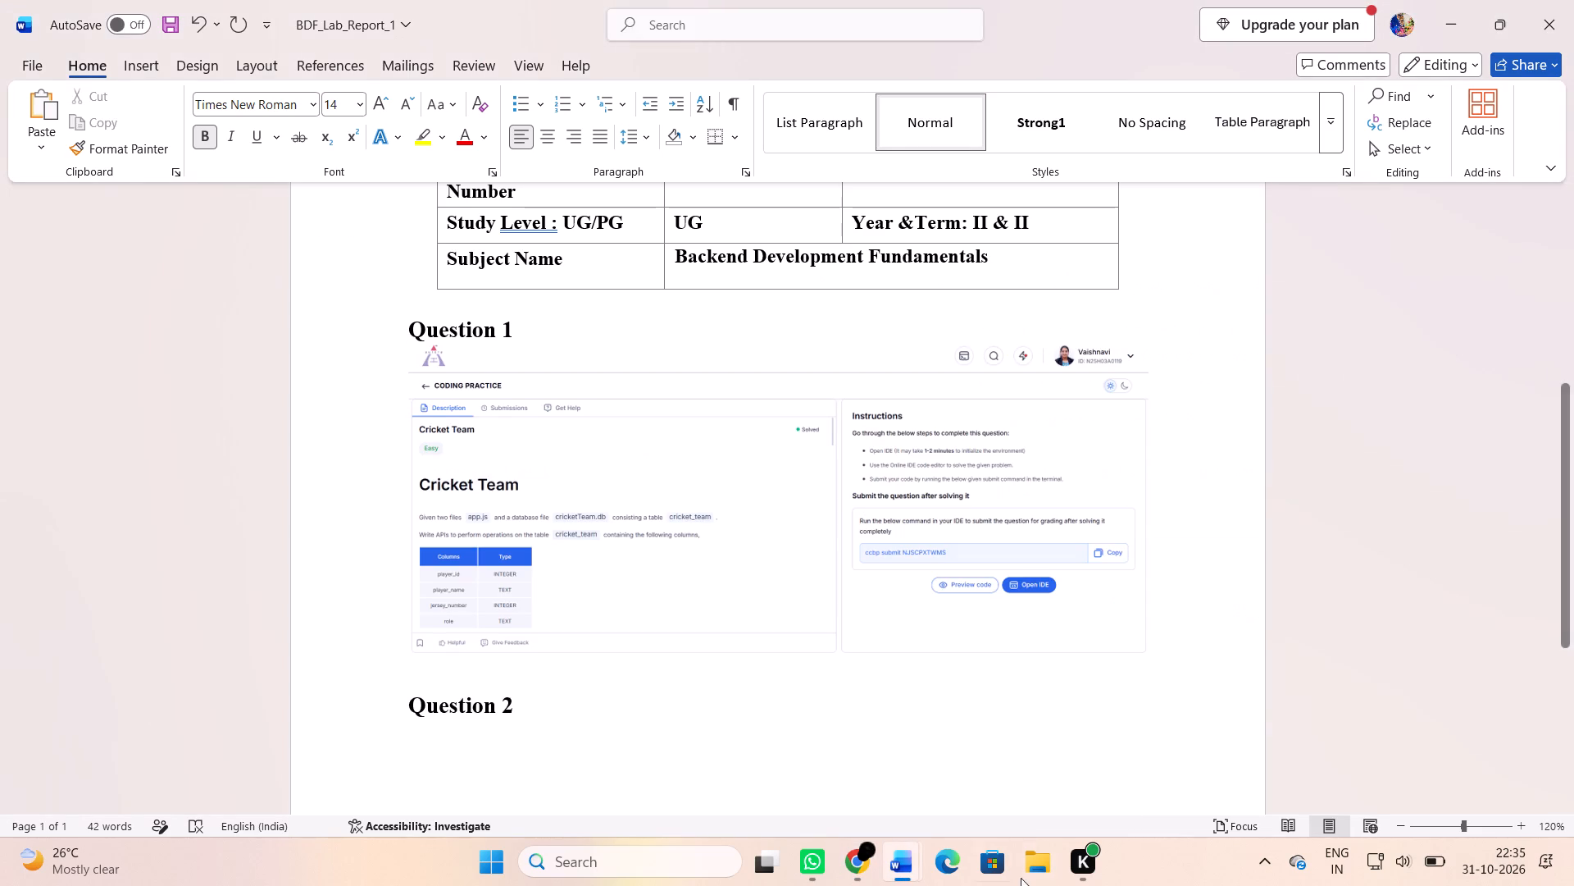
Switch to the coding-practice-4a IDE in Chrome and copy the entire code of app.js.
{"action": "left_click", "coordinate": [842, 856]}
{"action": "left_click", "coordinate": [368, 0]}
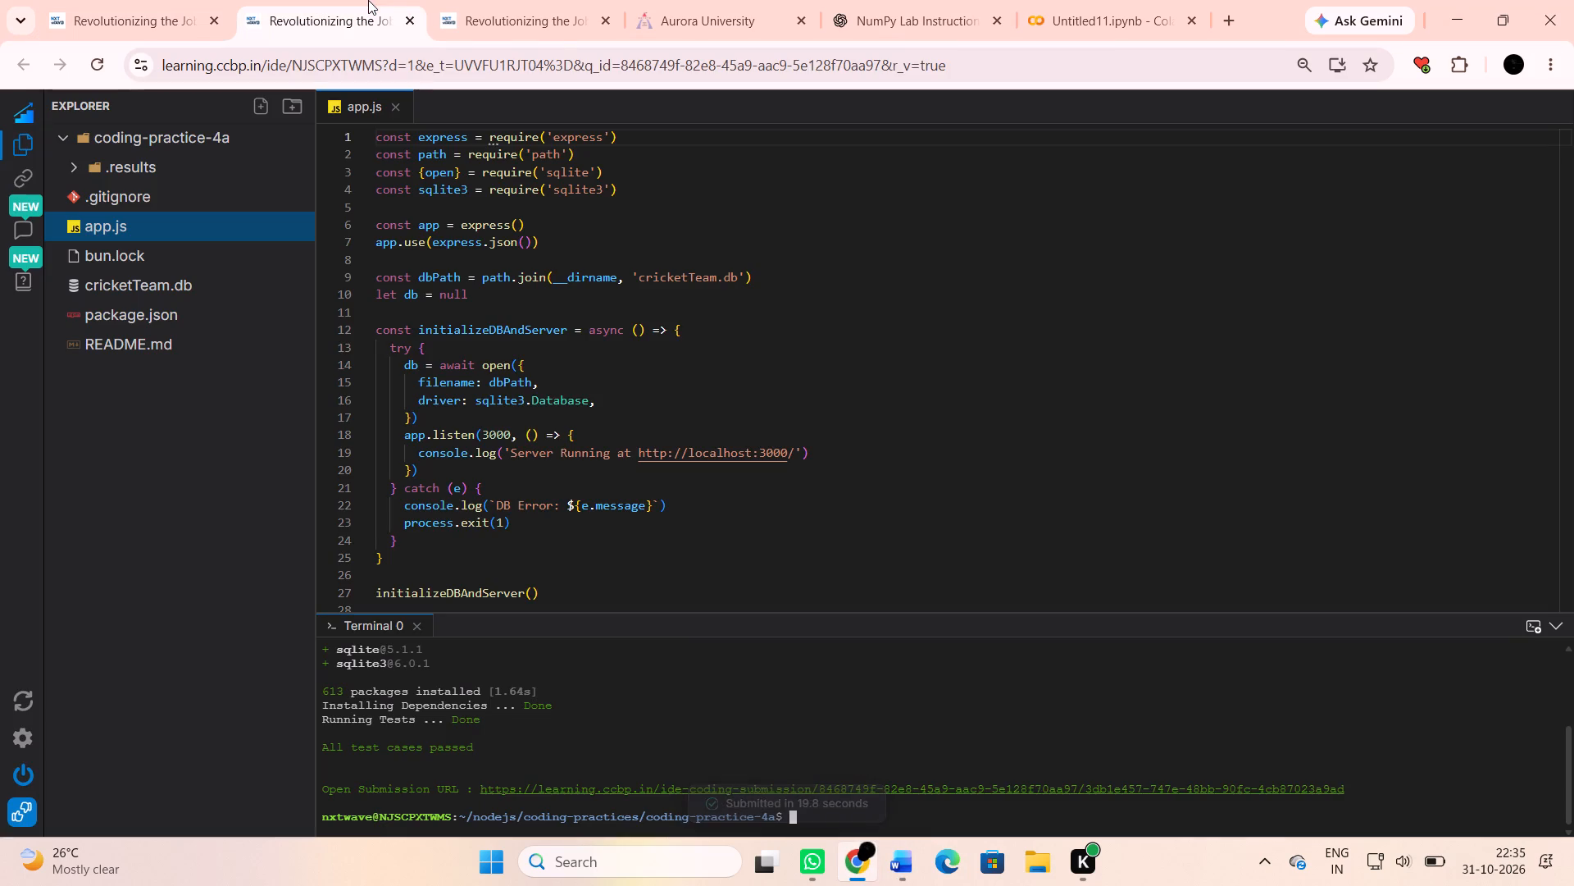
{"action": "left_click", "coordinate": [560, 483]}
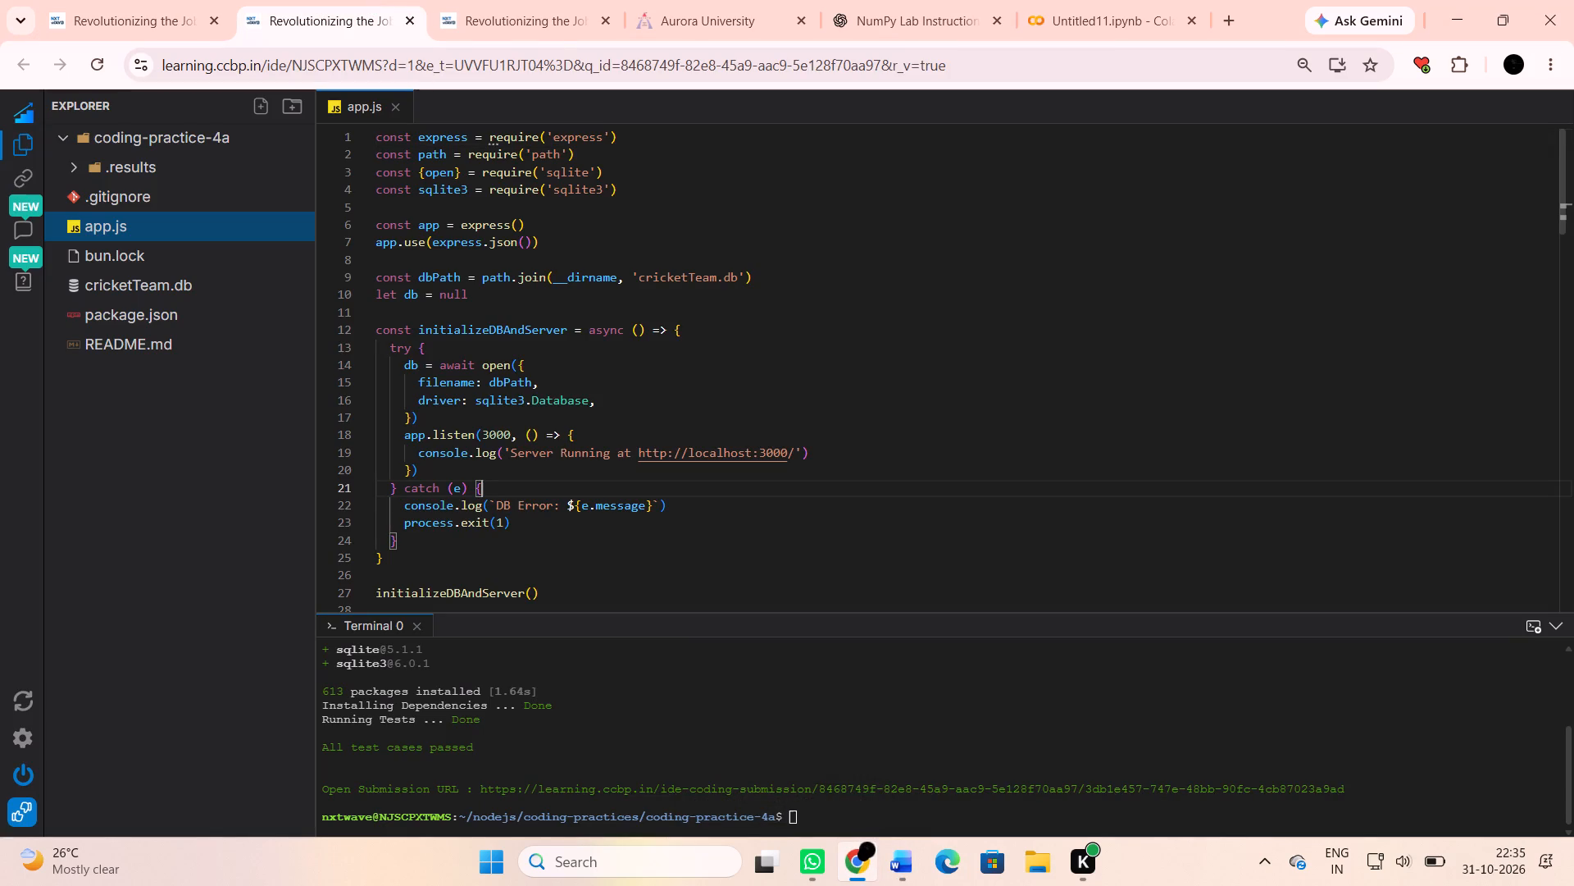
{"action": "key", "text": "ctrl+a"}
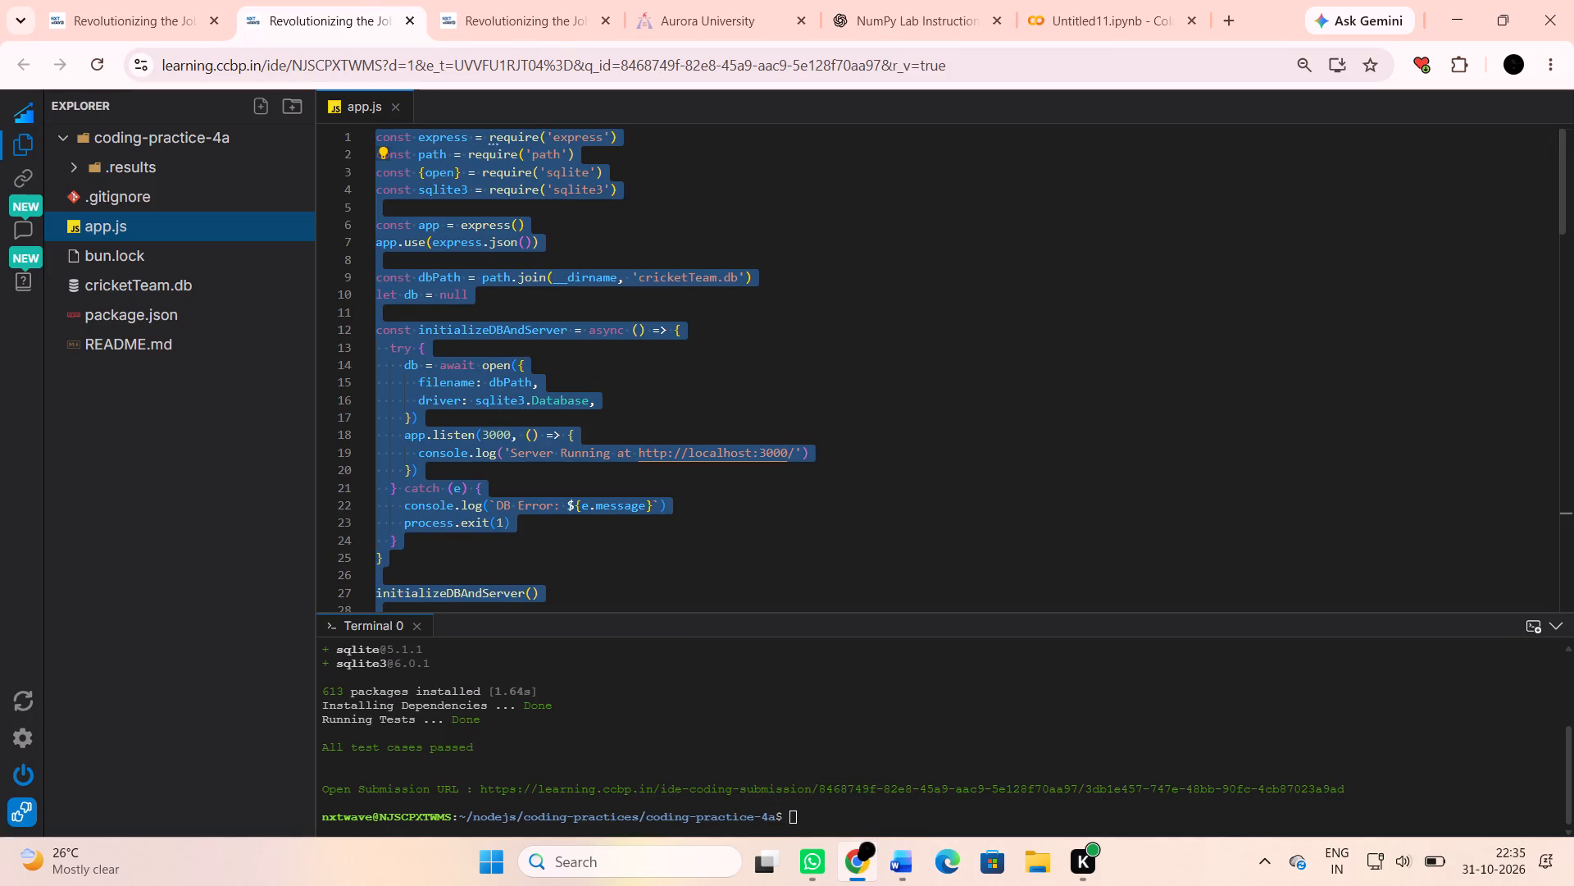
{"action": "key", "text": "ctrl+c"}
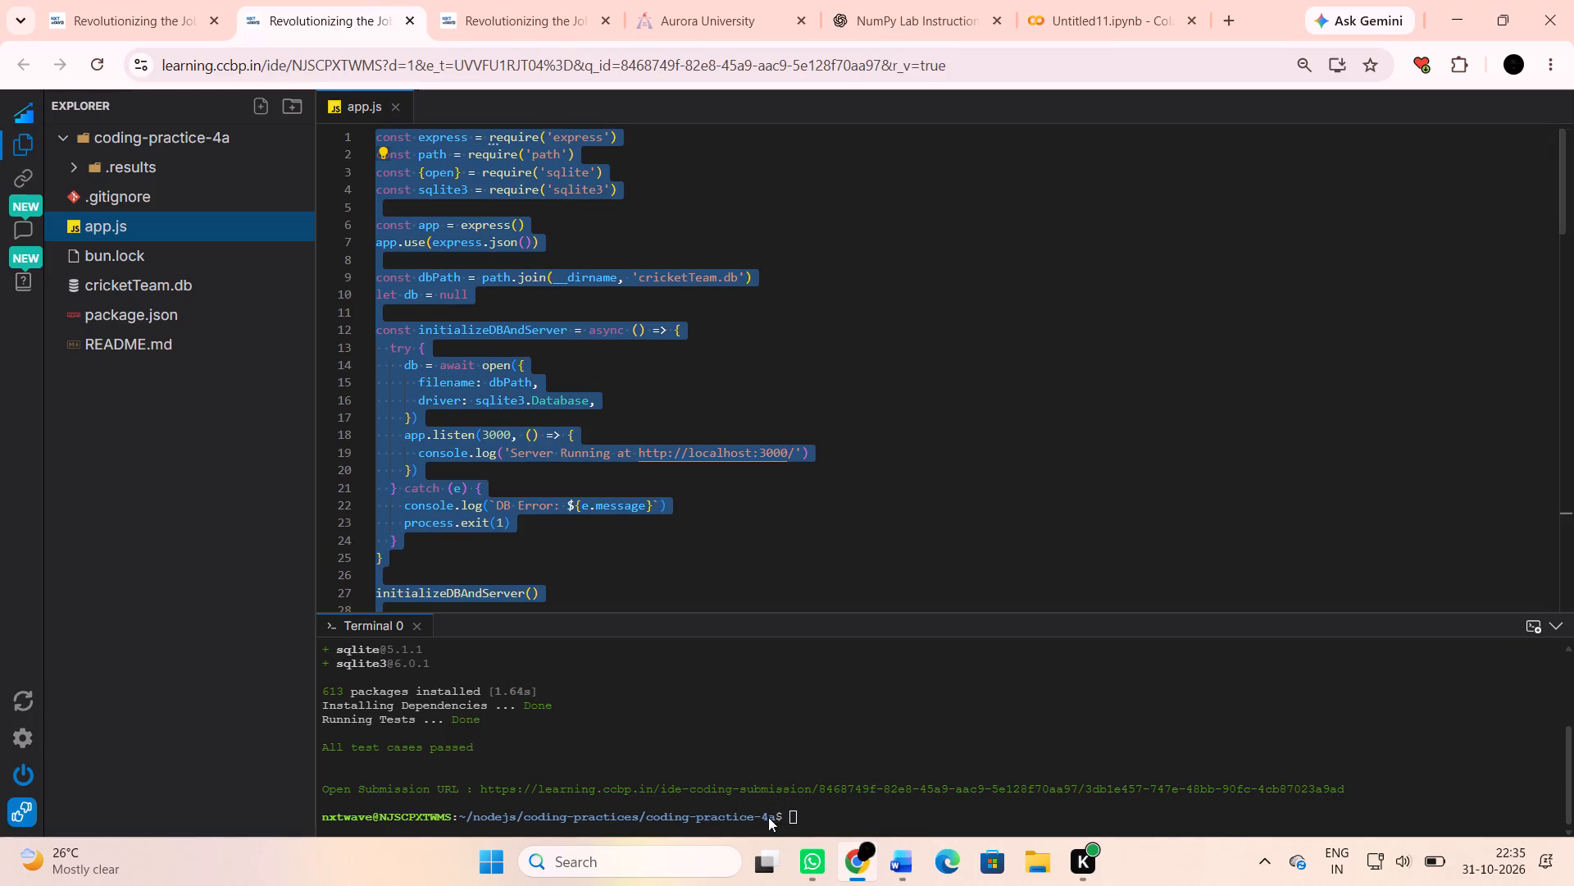
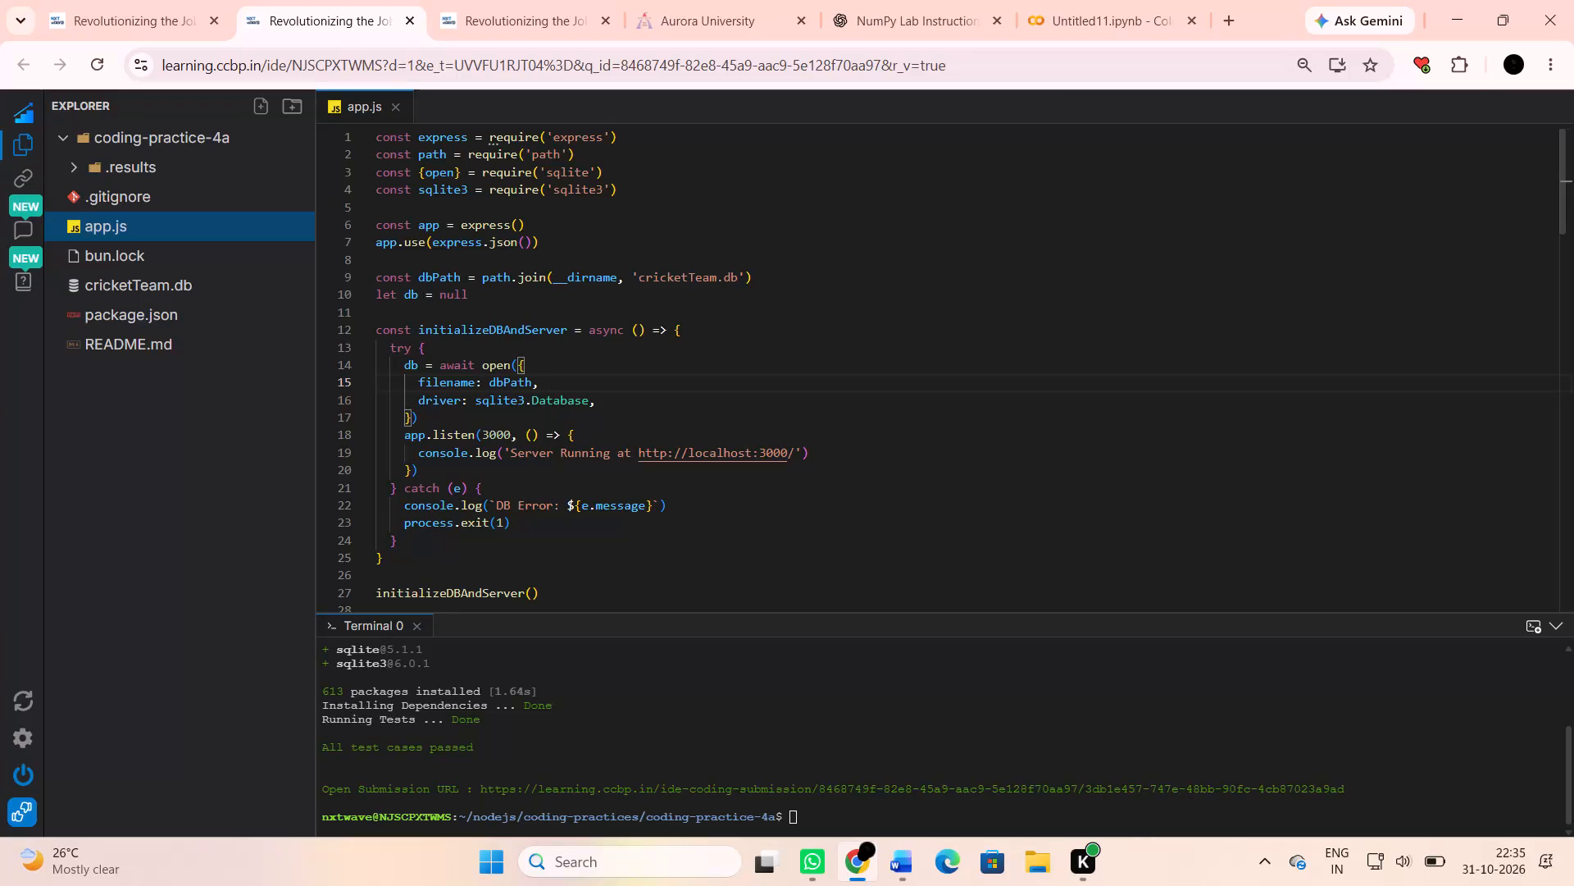
Capture a screenshot of the whole IDE area, including the Explorer, the app.js code and Terminal 0 down to its prompt line.
{"action": "key", "text": "Print"}
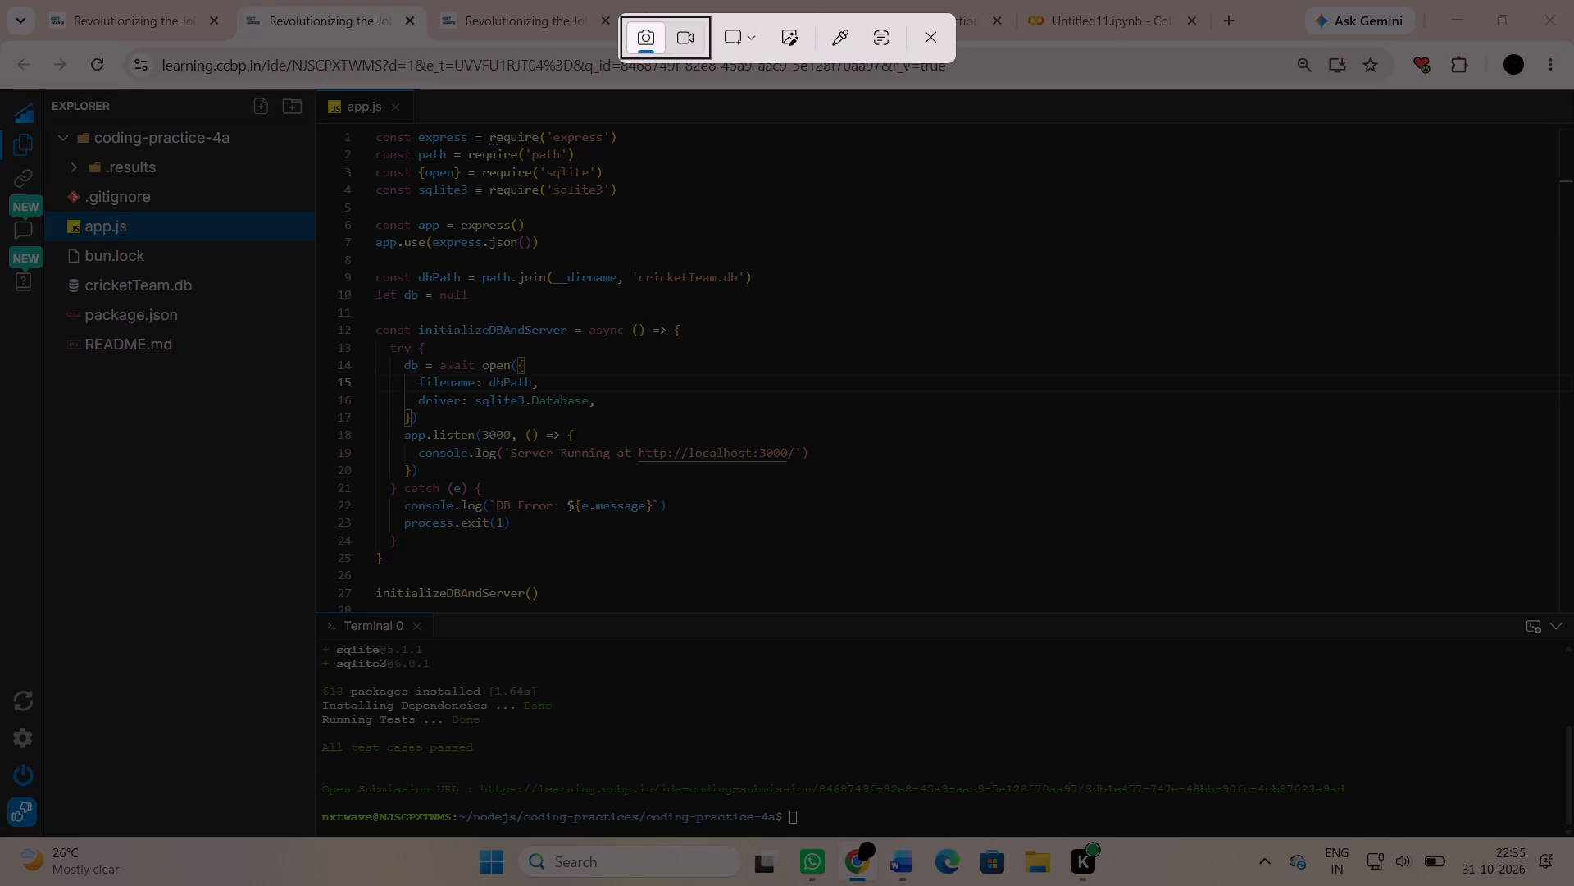
{"action": "left_click_drag", "start_coordinate": [0, 88], "coordinate": [1573, 794]}
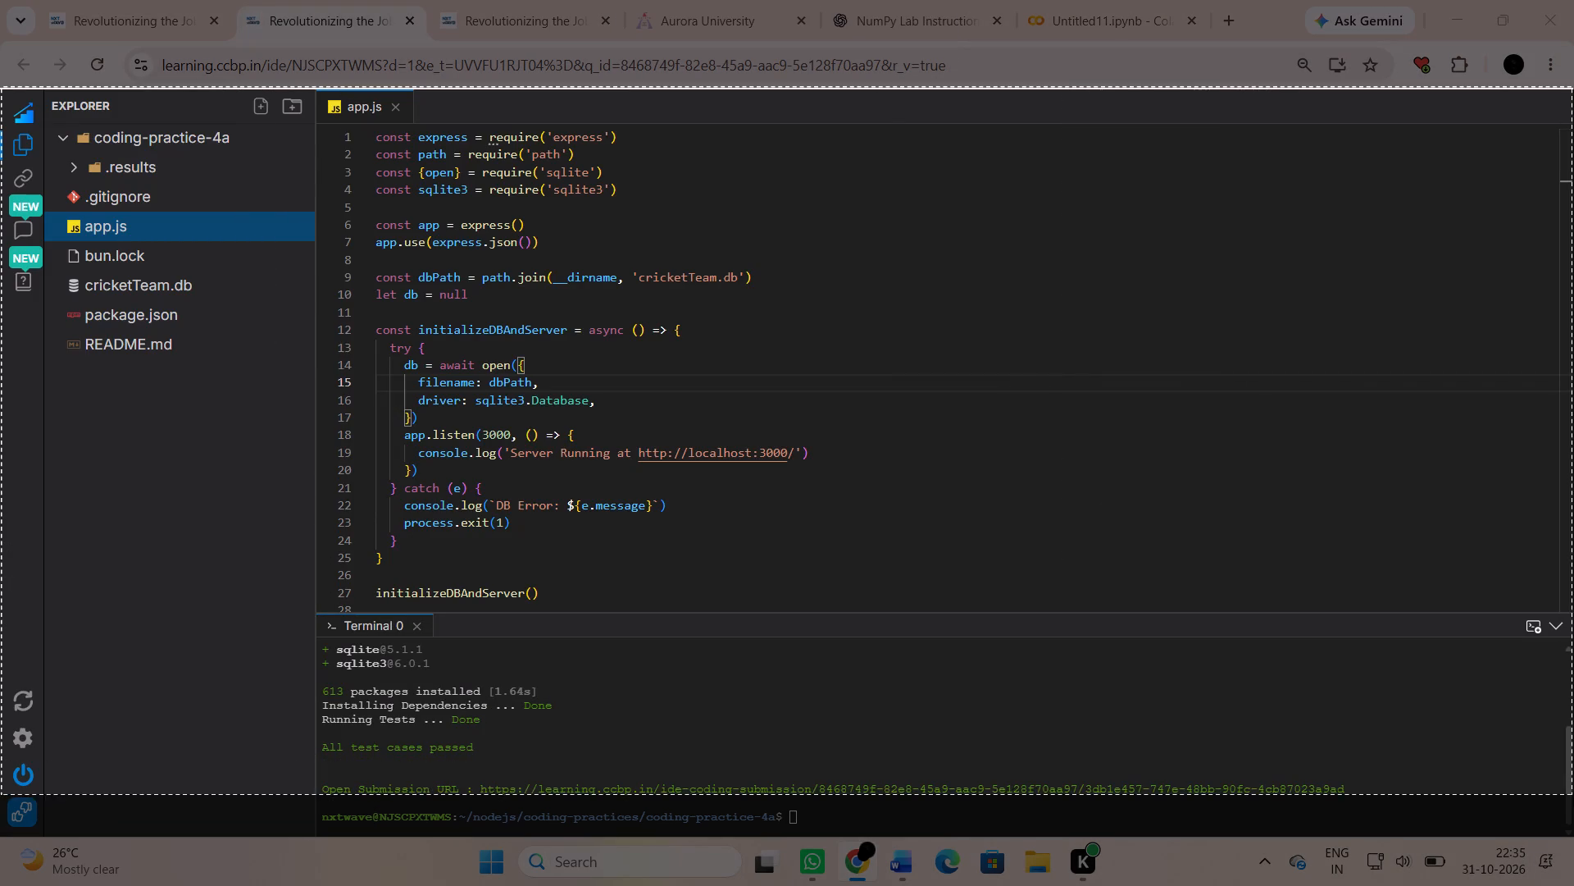
{"action": "left_click_drag", "start_coordinate": [1573, 794], "coordinate": [1573, 824]}
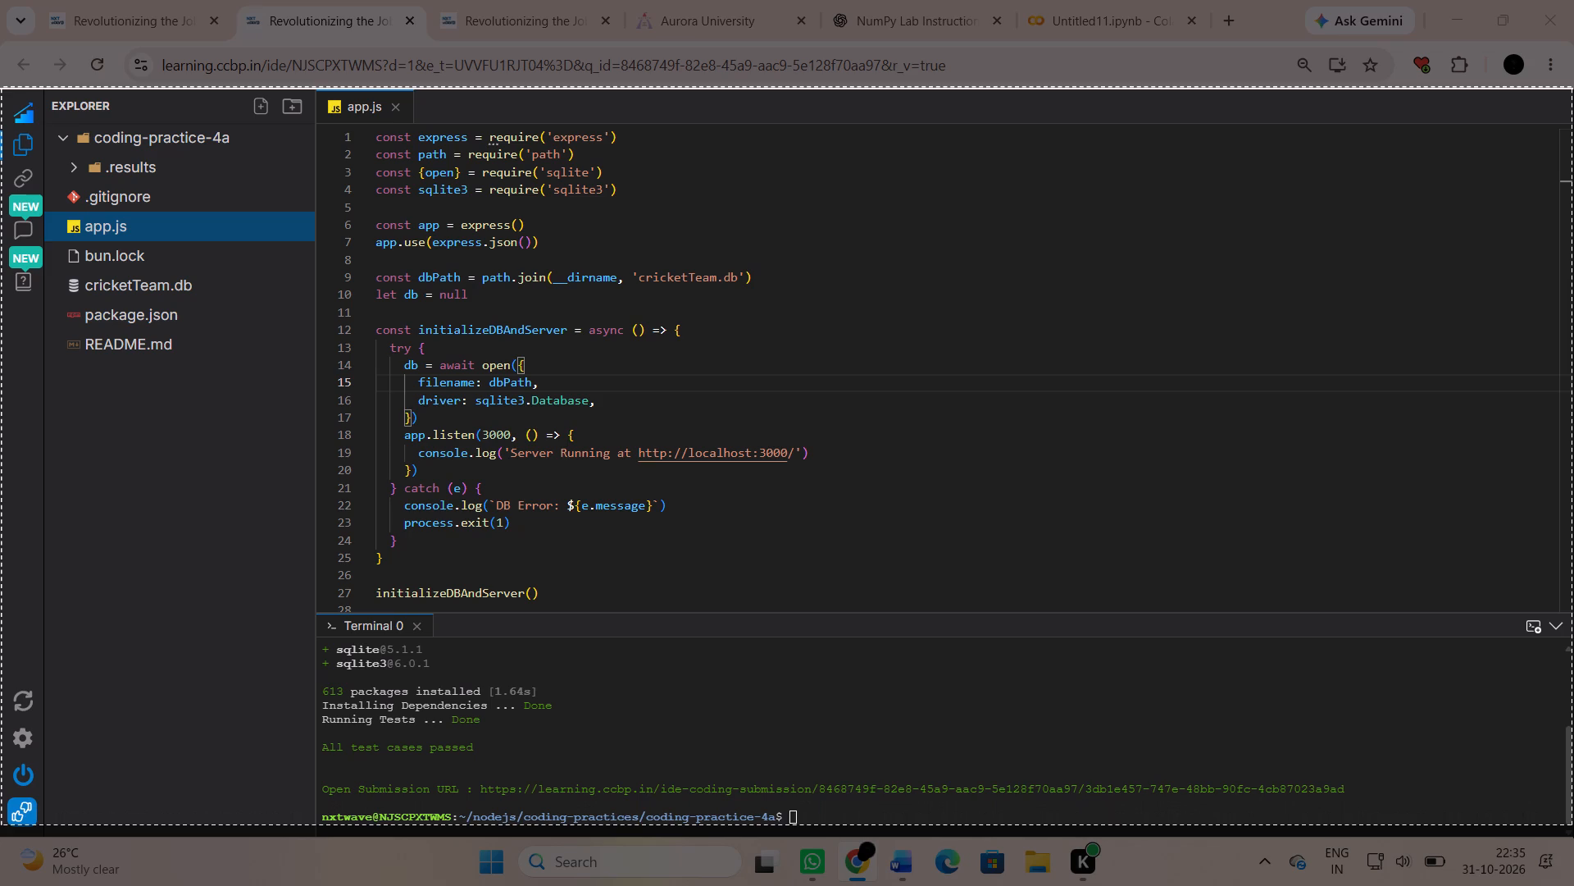
{"action": "left_click_drag", "start_coordinate": [1573, 824], "coordinate": [1573, 833]}
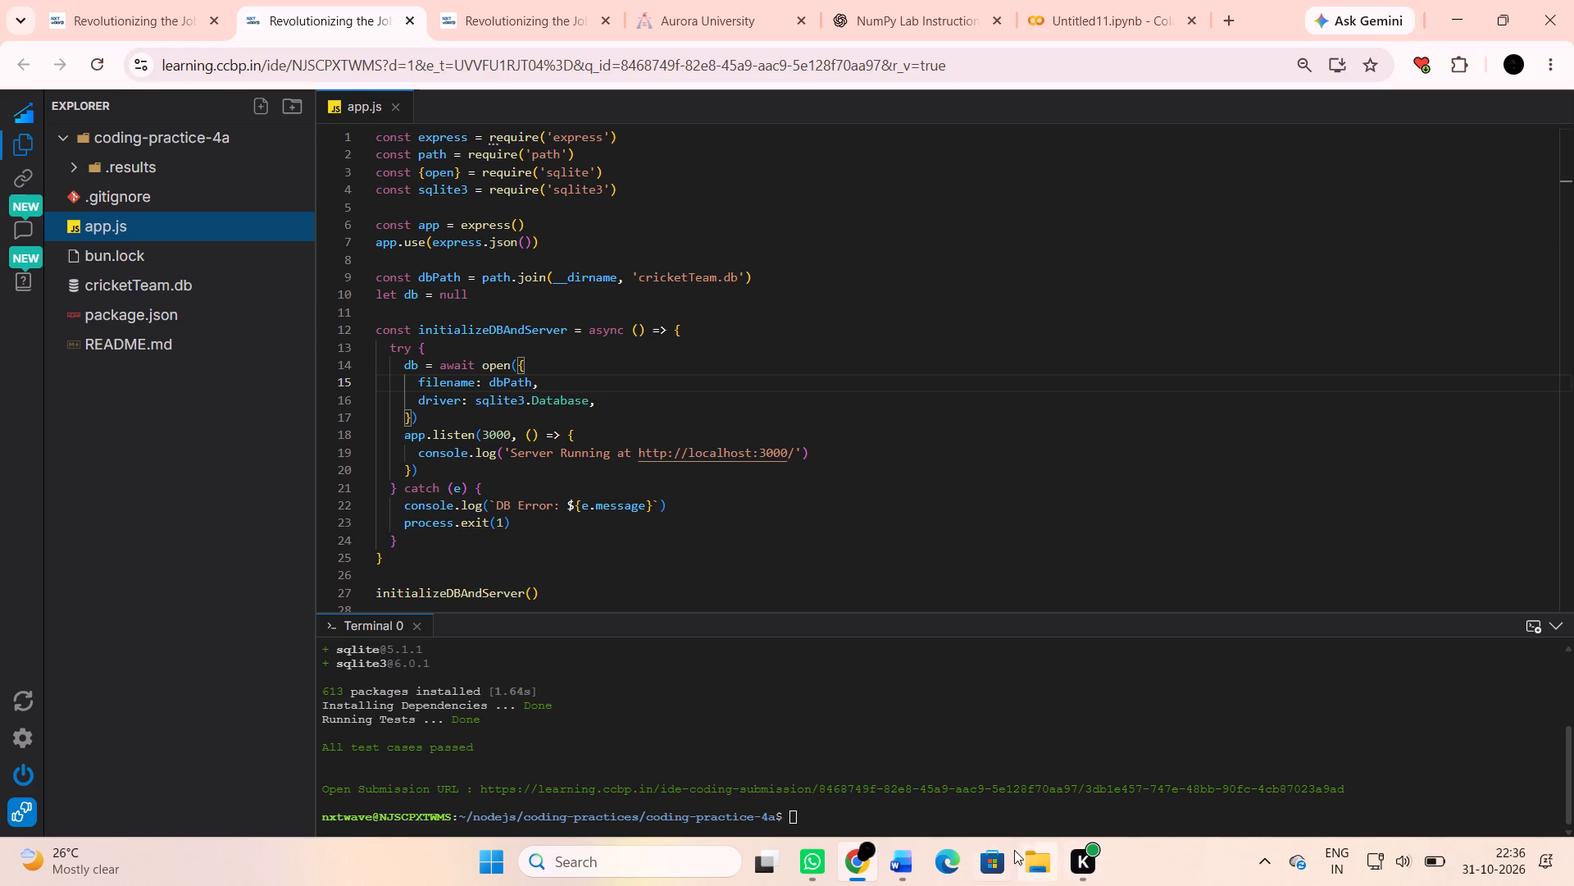
Switch to the BDF_Lab_Report_1 document in Word and paste the captured app.js and terminal screenshot below the Cricket Team page screenshot.
{"action": "left_click", "coordinate": [903, 853]}
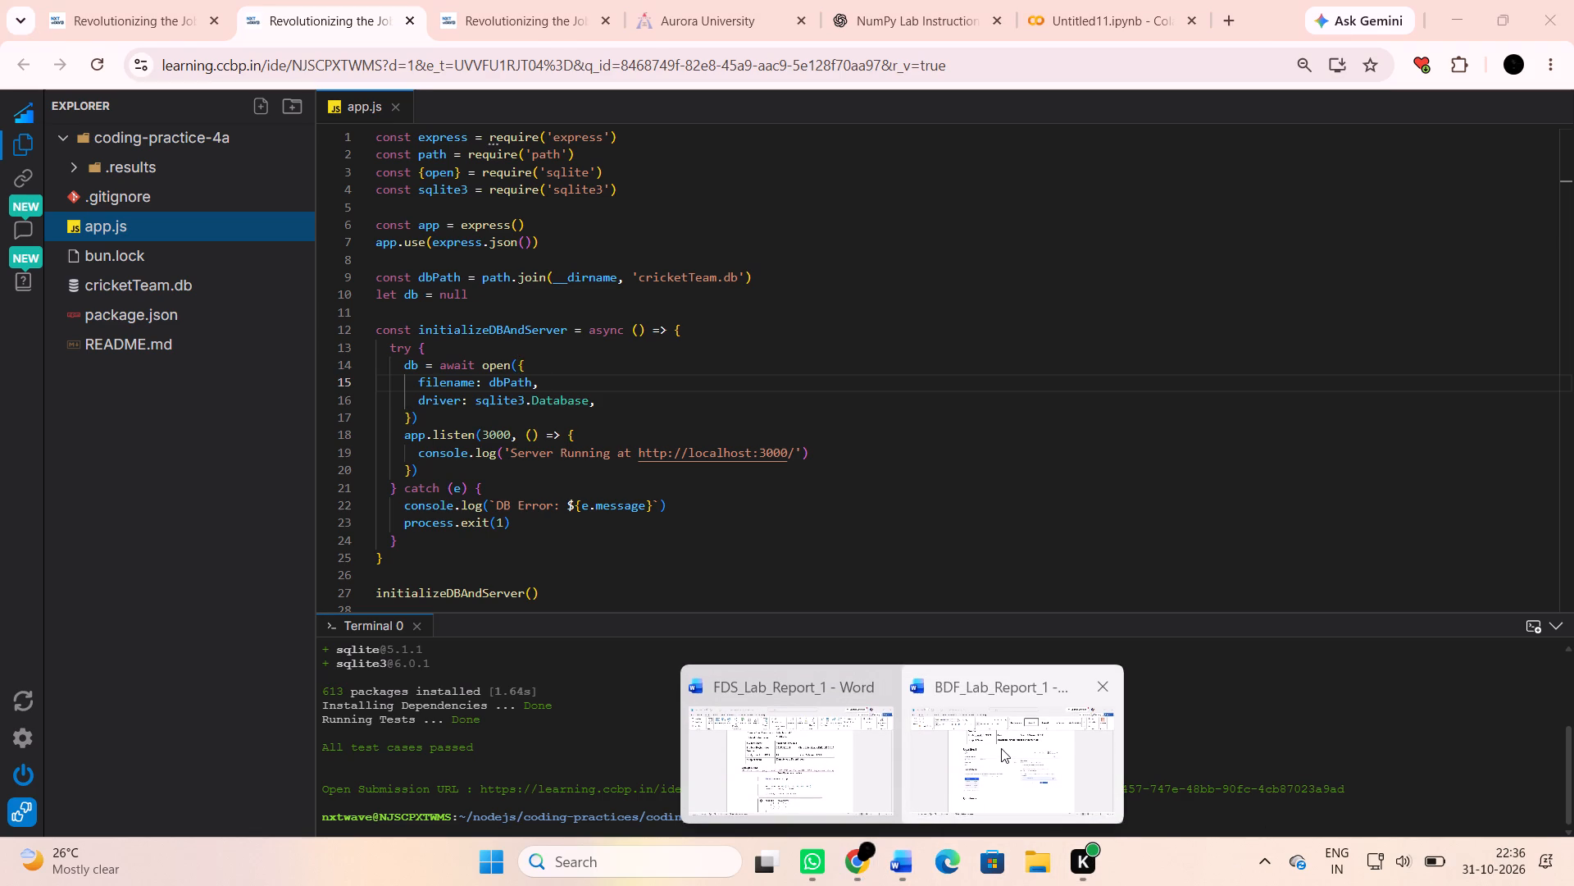
{"action": "left_click", "coordinate": [1001, 748]}
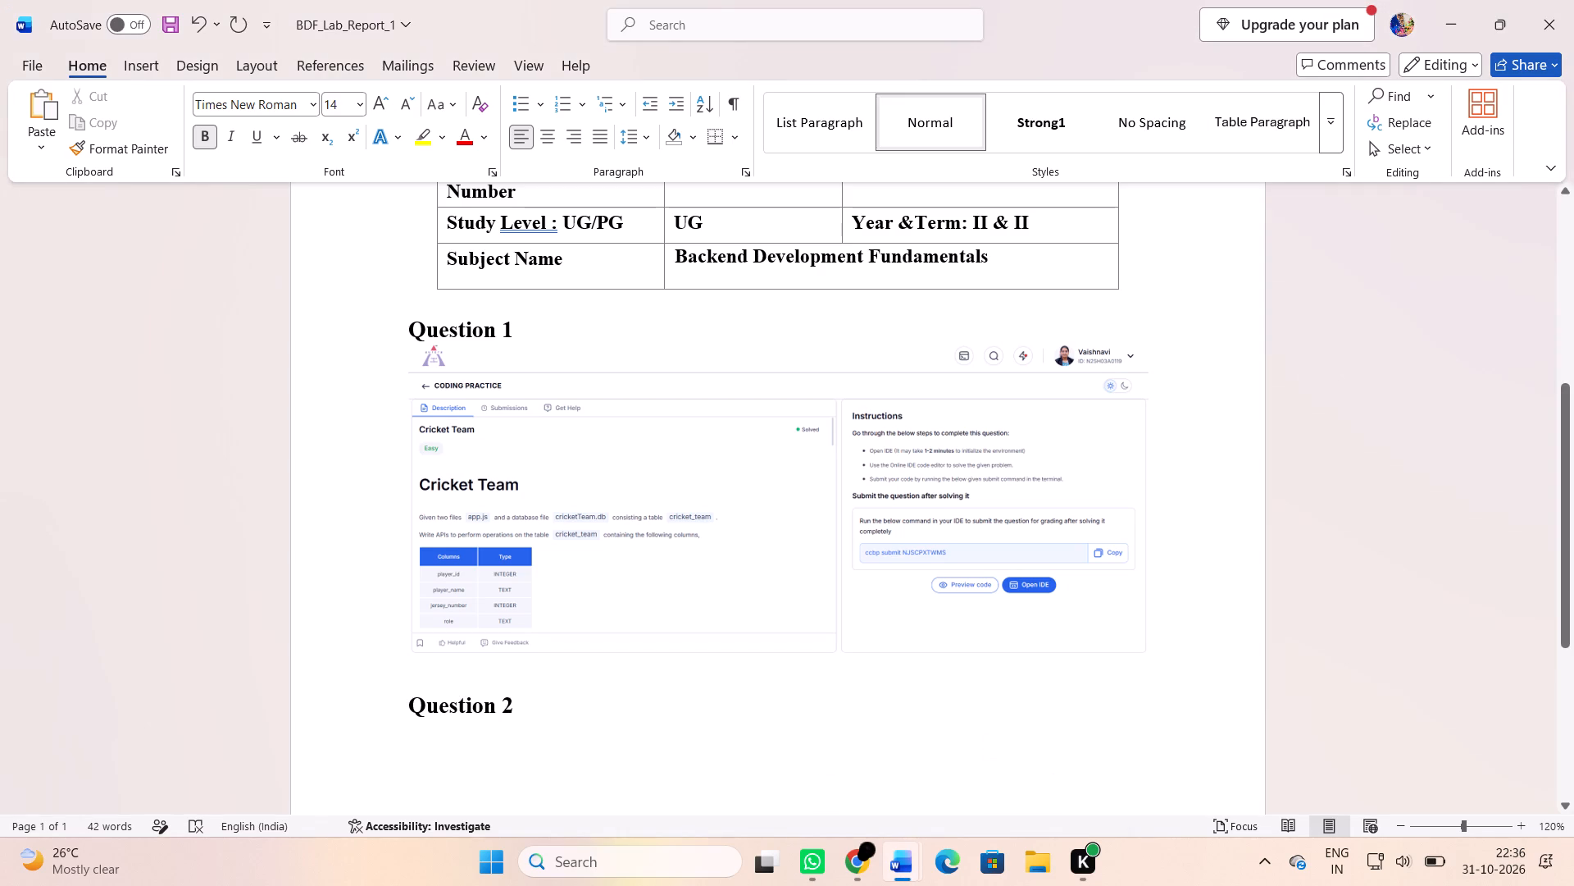
{"action": "key", "text": "ctrl+v"}
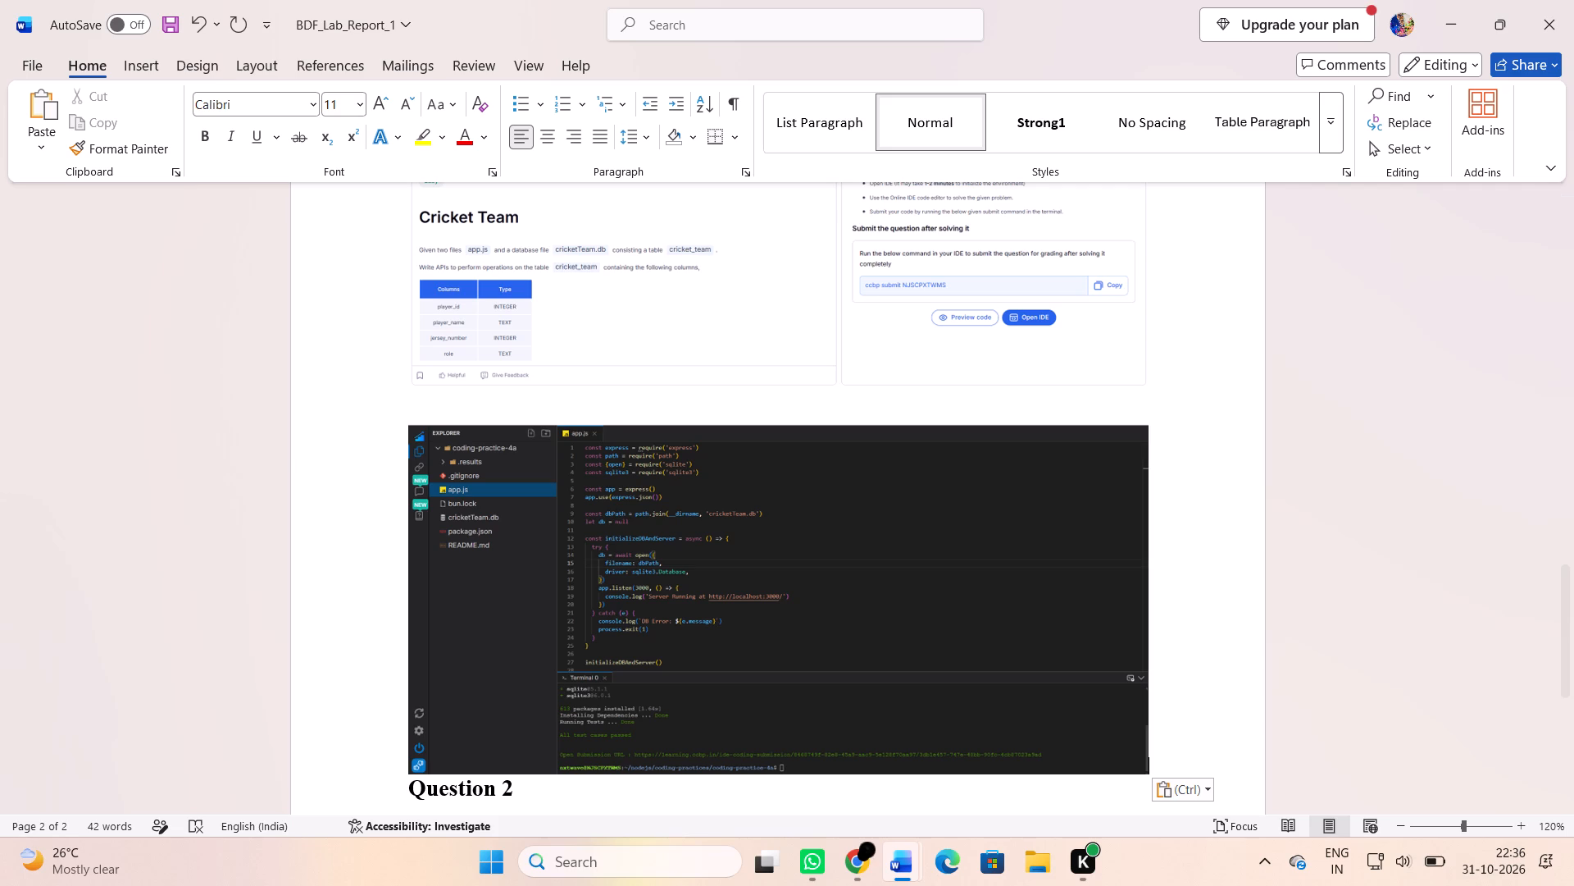
{"action": "scroll", "coordinate": [762, 517], "scroll_direction": "down", "scroll_amount": 2}
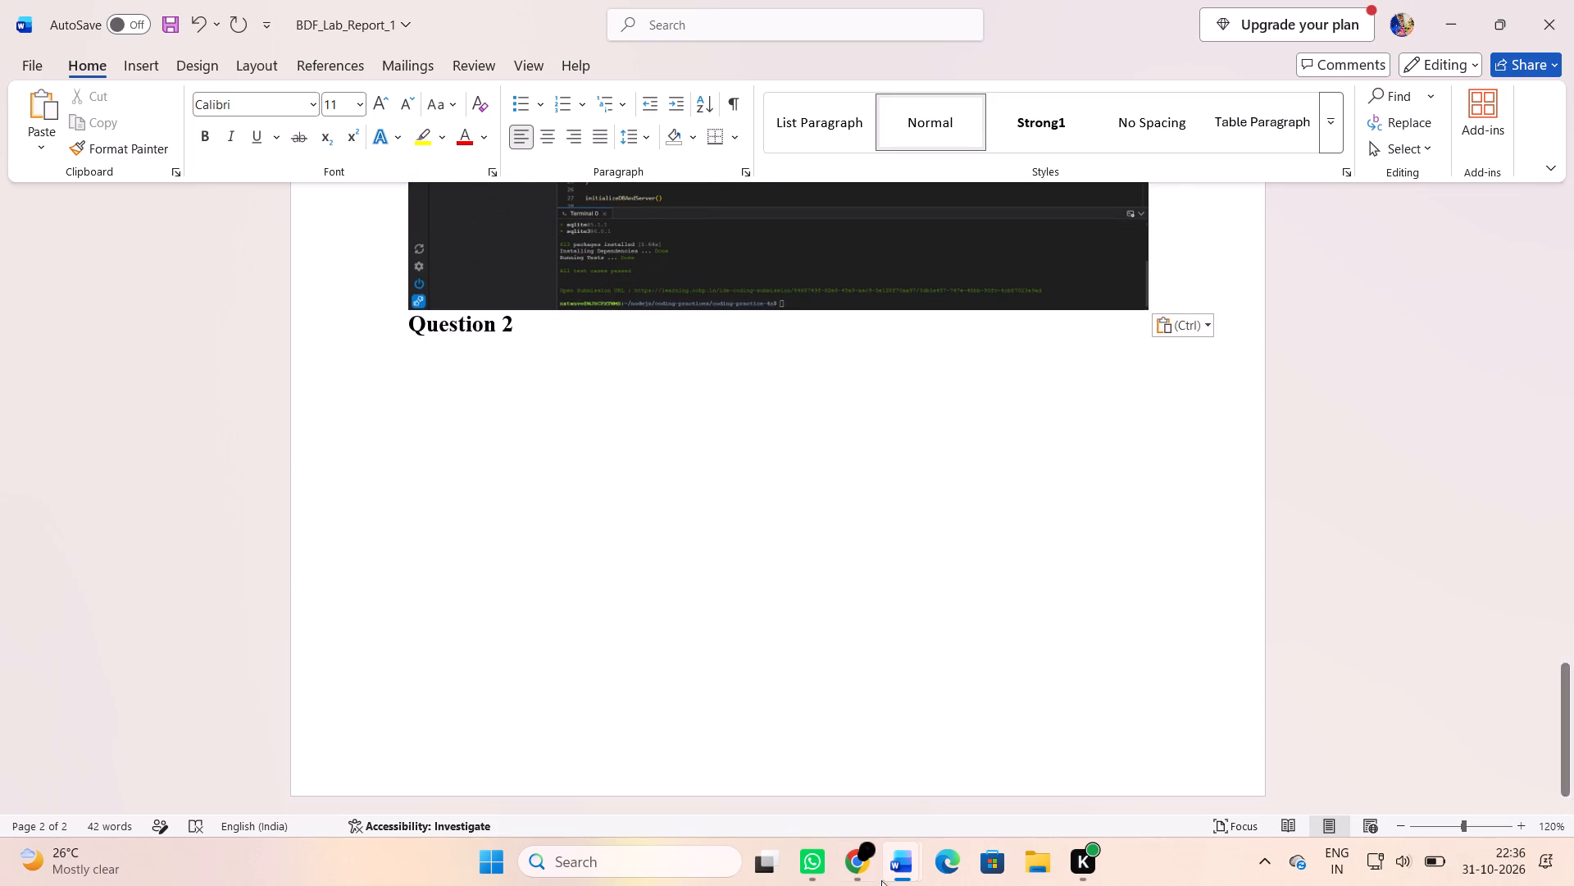
Return to Chrome and capture a screenshot of the Cricket Team submission page with the Submission Details and Functional Test cases.
{"action": "left_click", "coordinate": [866, 861]}
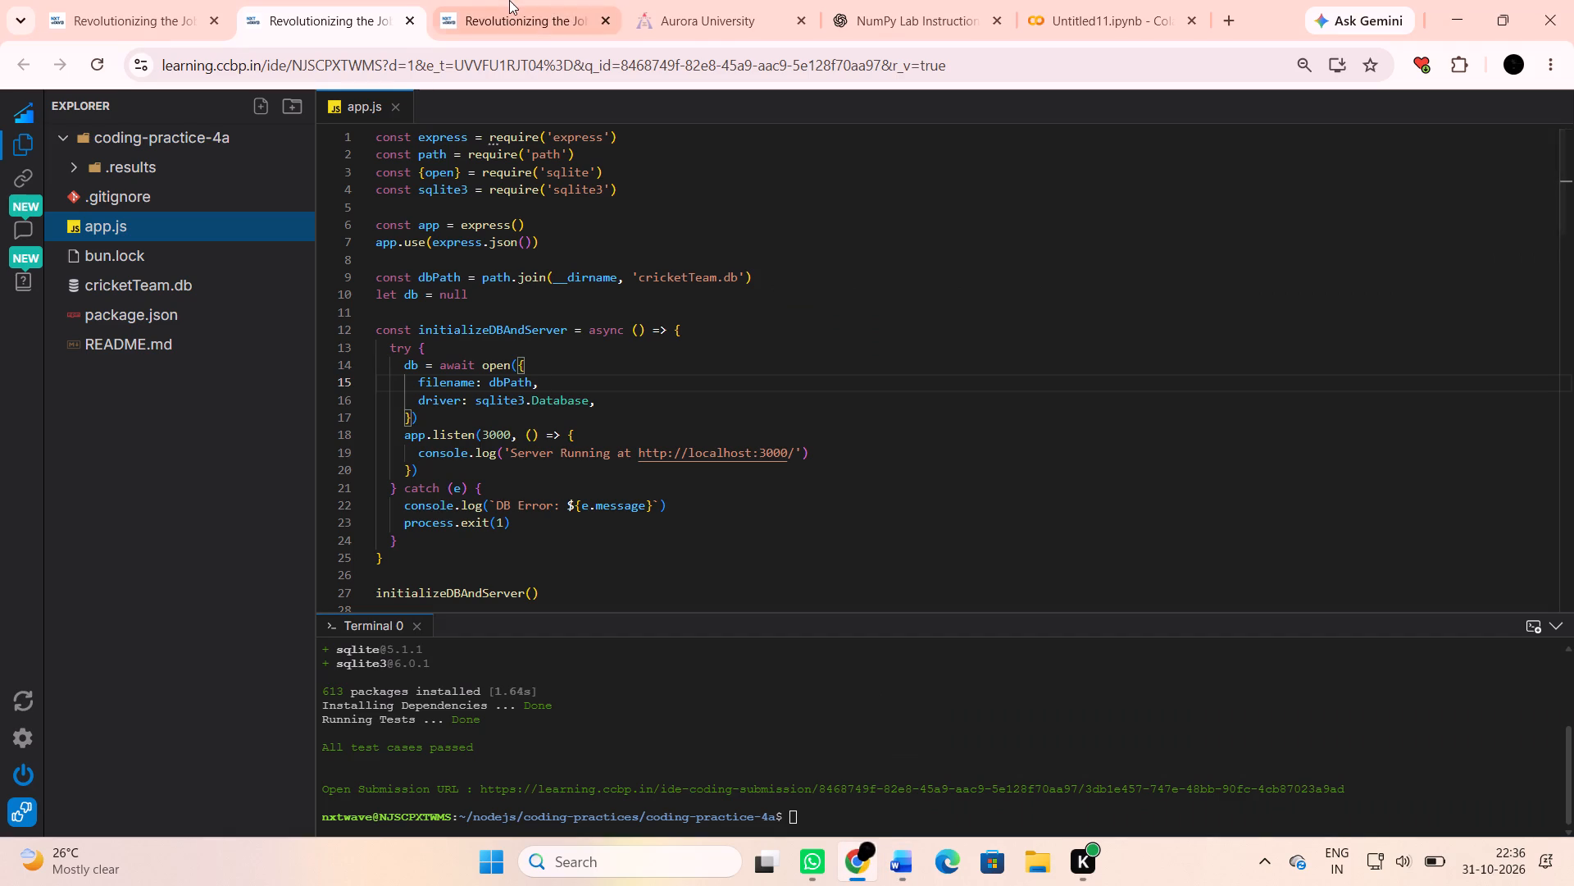
{"action": "left_click", "coordinate": [509, 0]}
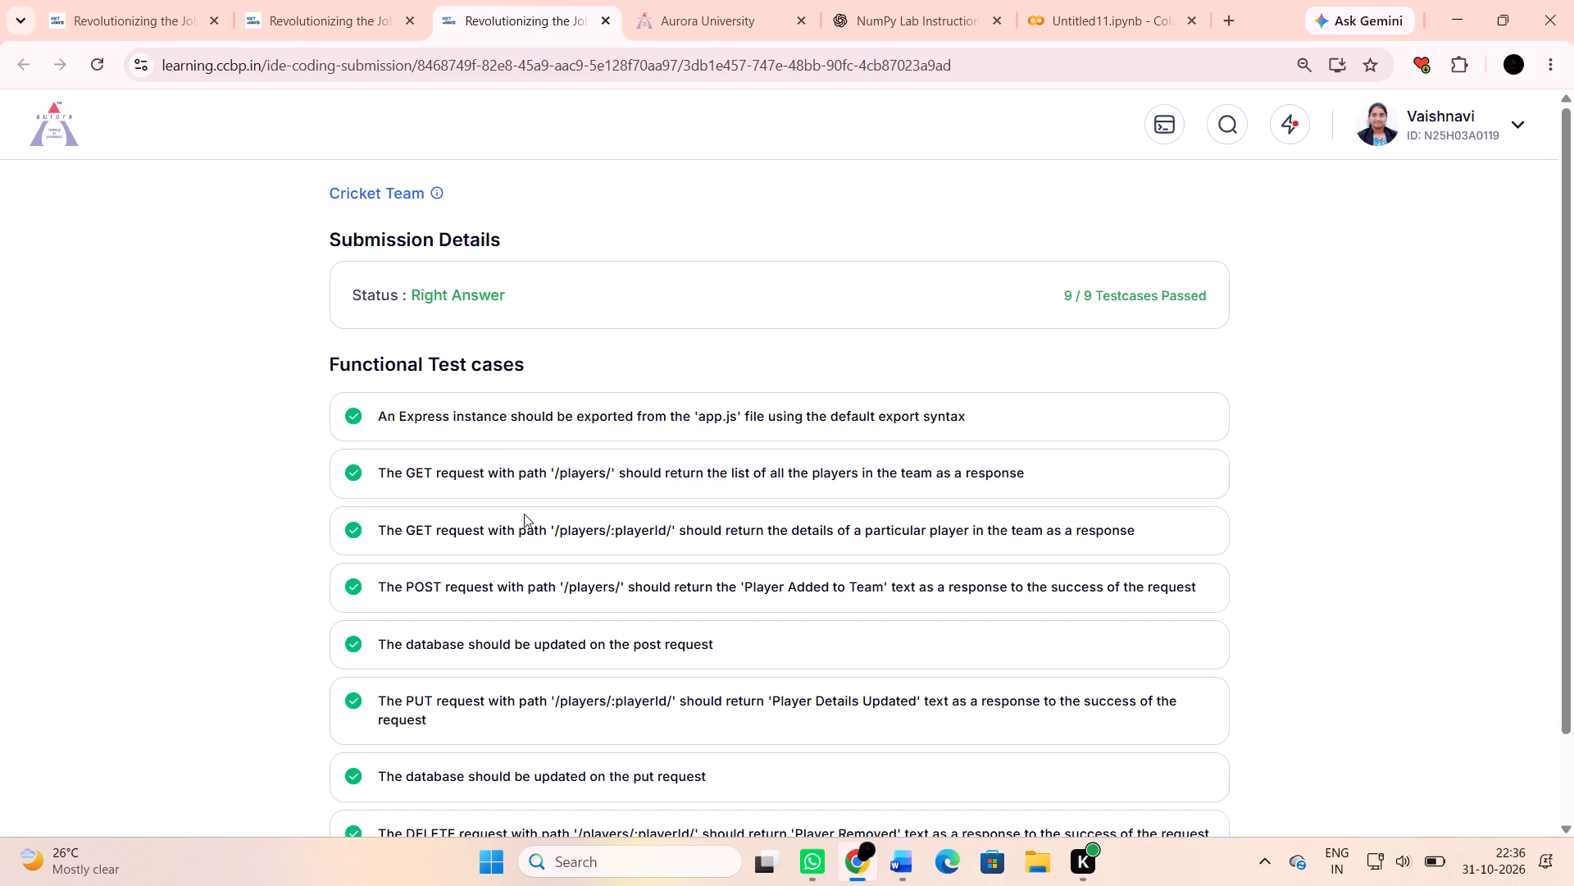
{"action": "key", "text": "Print"}
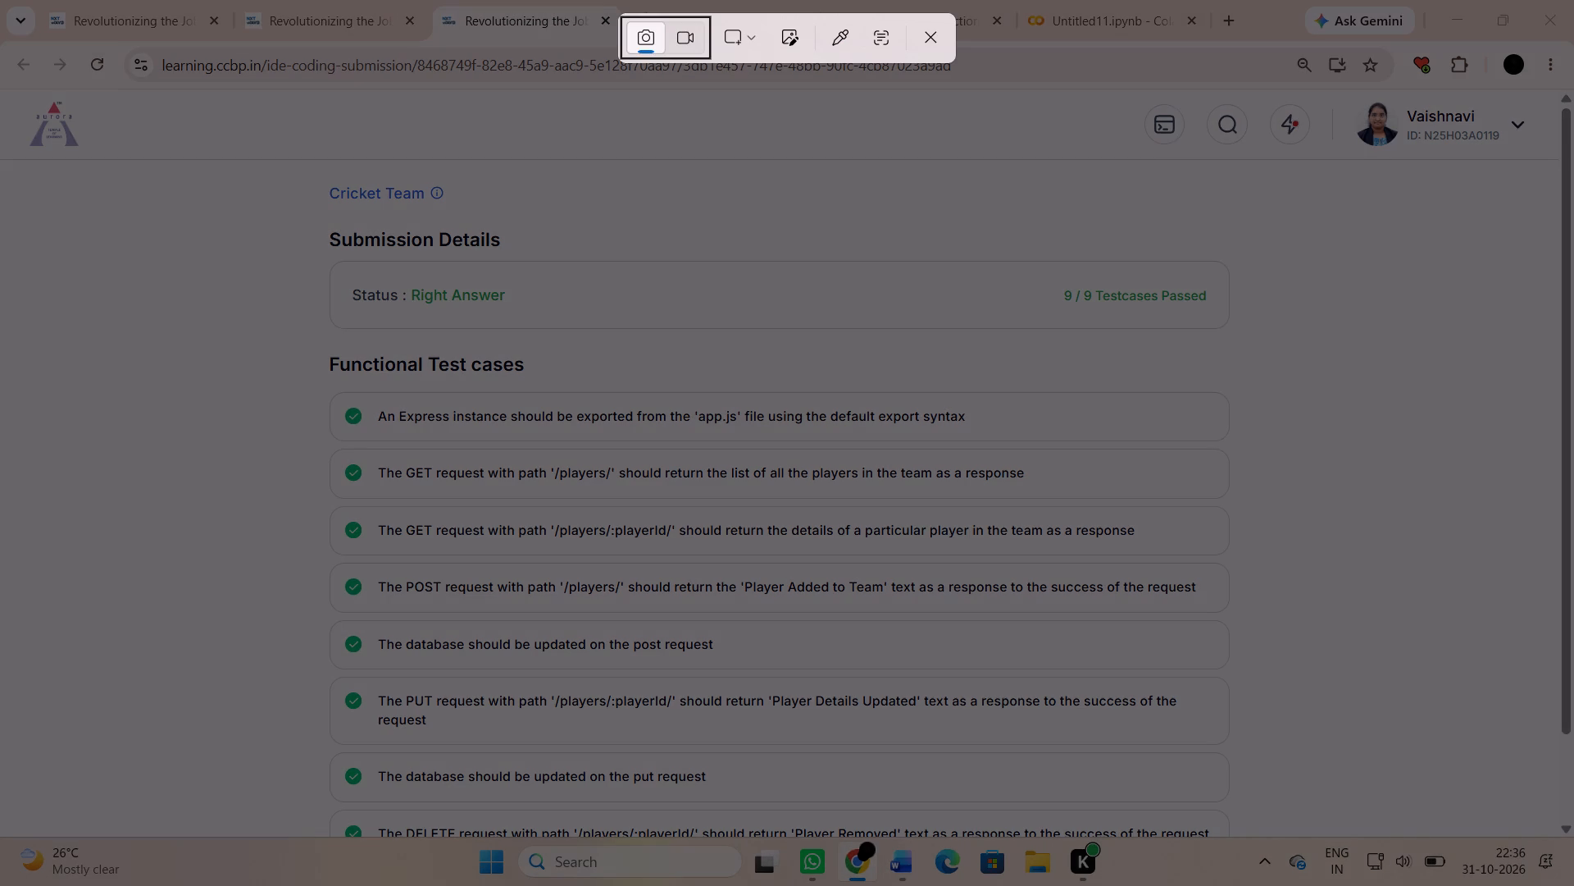
{"action": "left_click_drag", "start_coordinate": [2, 87], "coordinate": [1424, 753]}
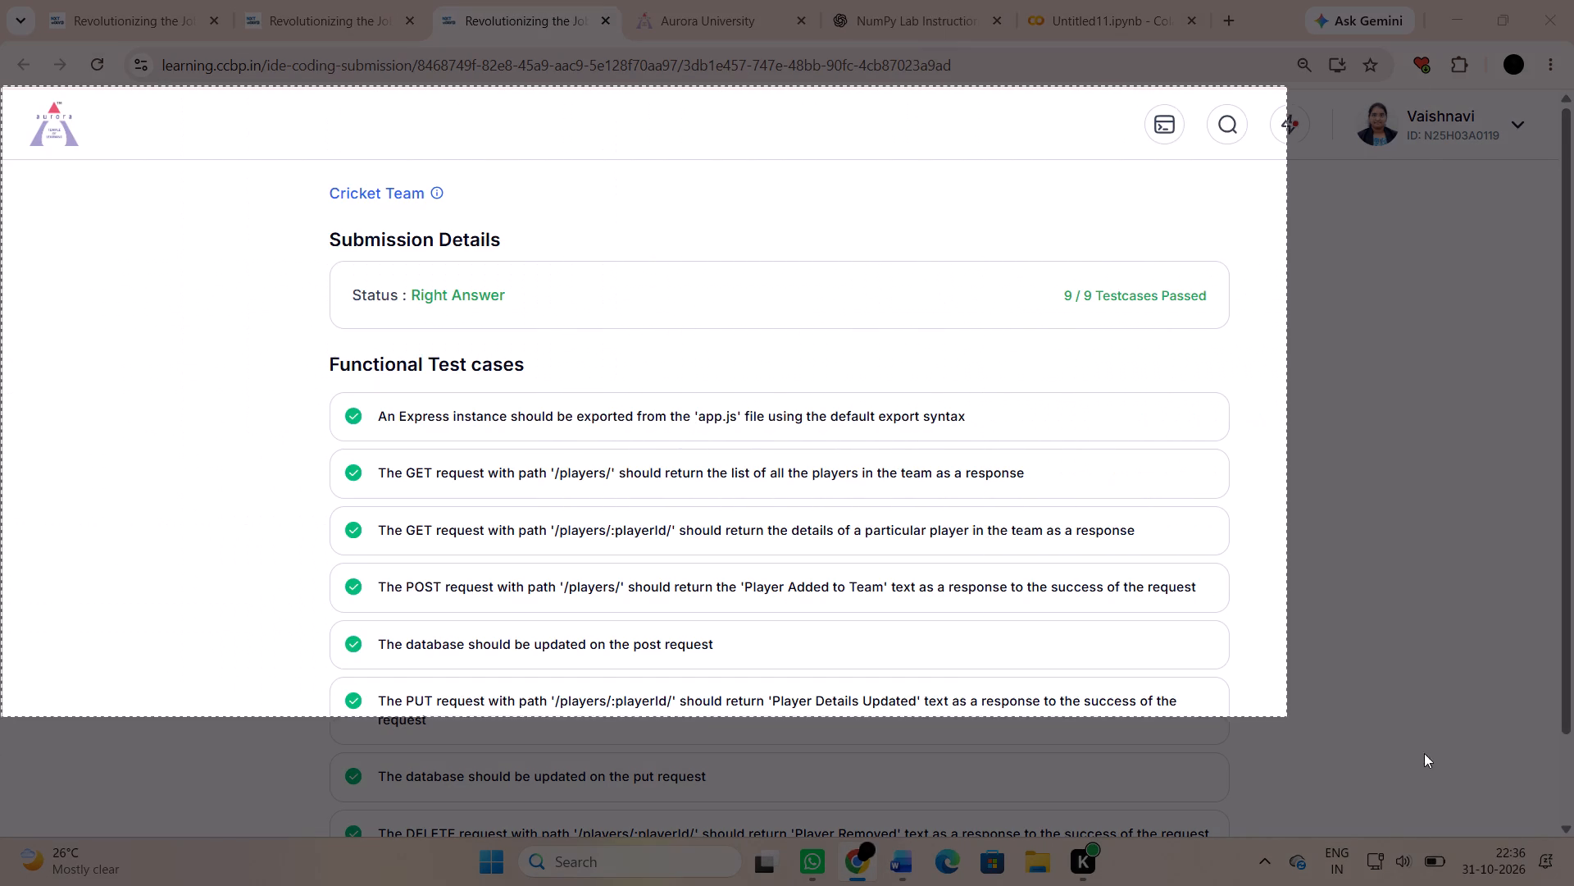
{"action": "left_click_drag", "start_coordinate": [1424, 753], "coordinate": [1573, 844]}
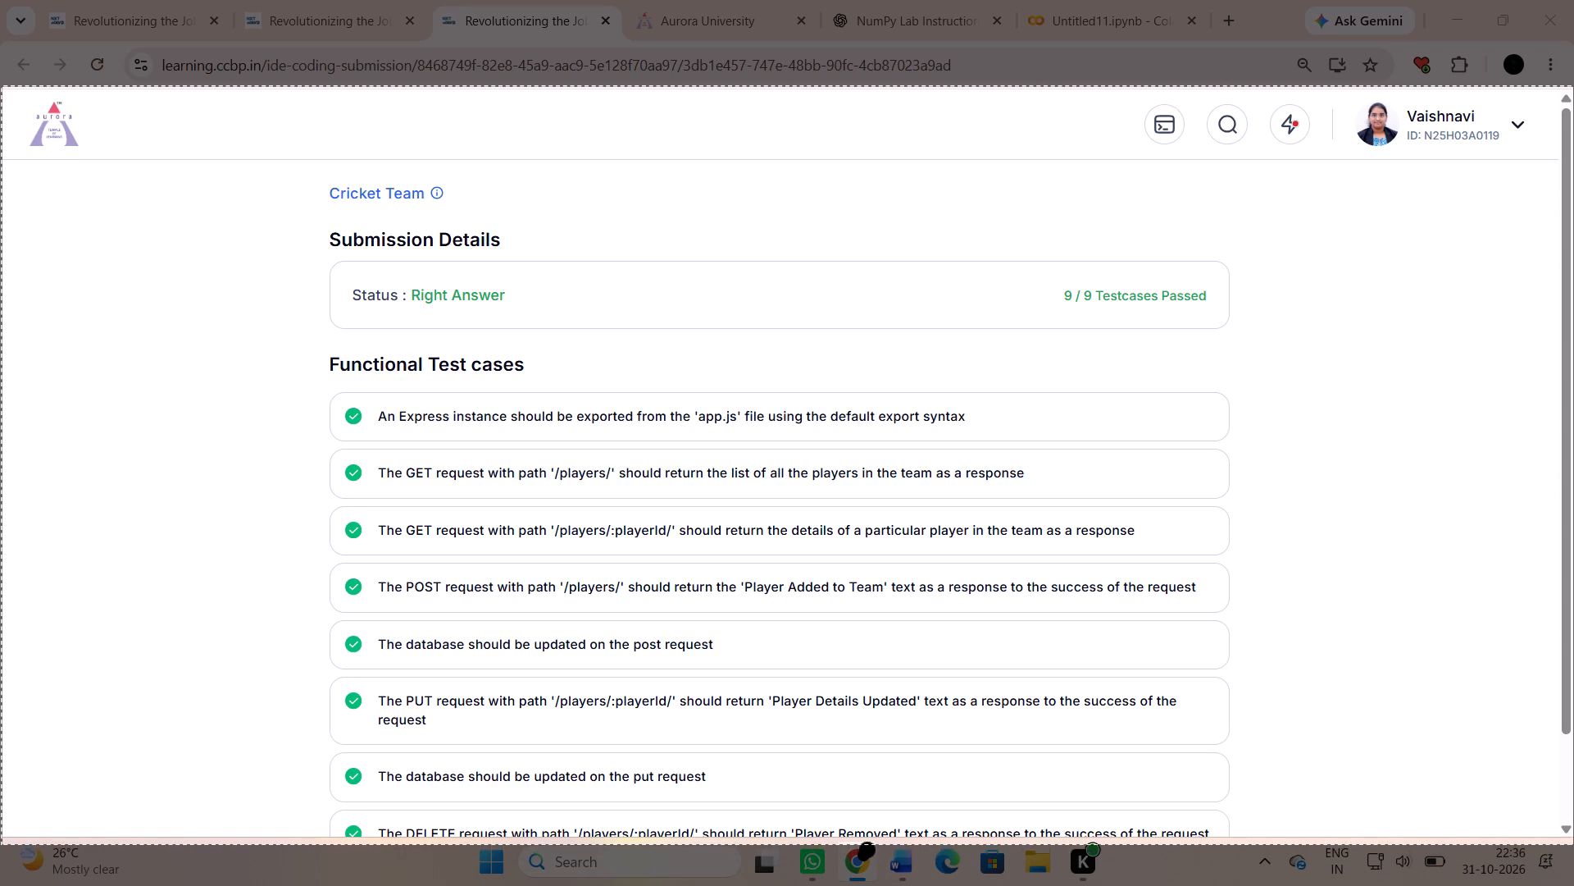
{"action": "left_click_drag", "start_coordinate": [1573, 844], "coordinate": [1573, 837]}
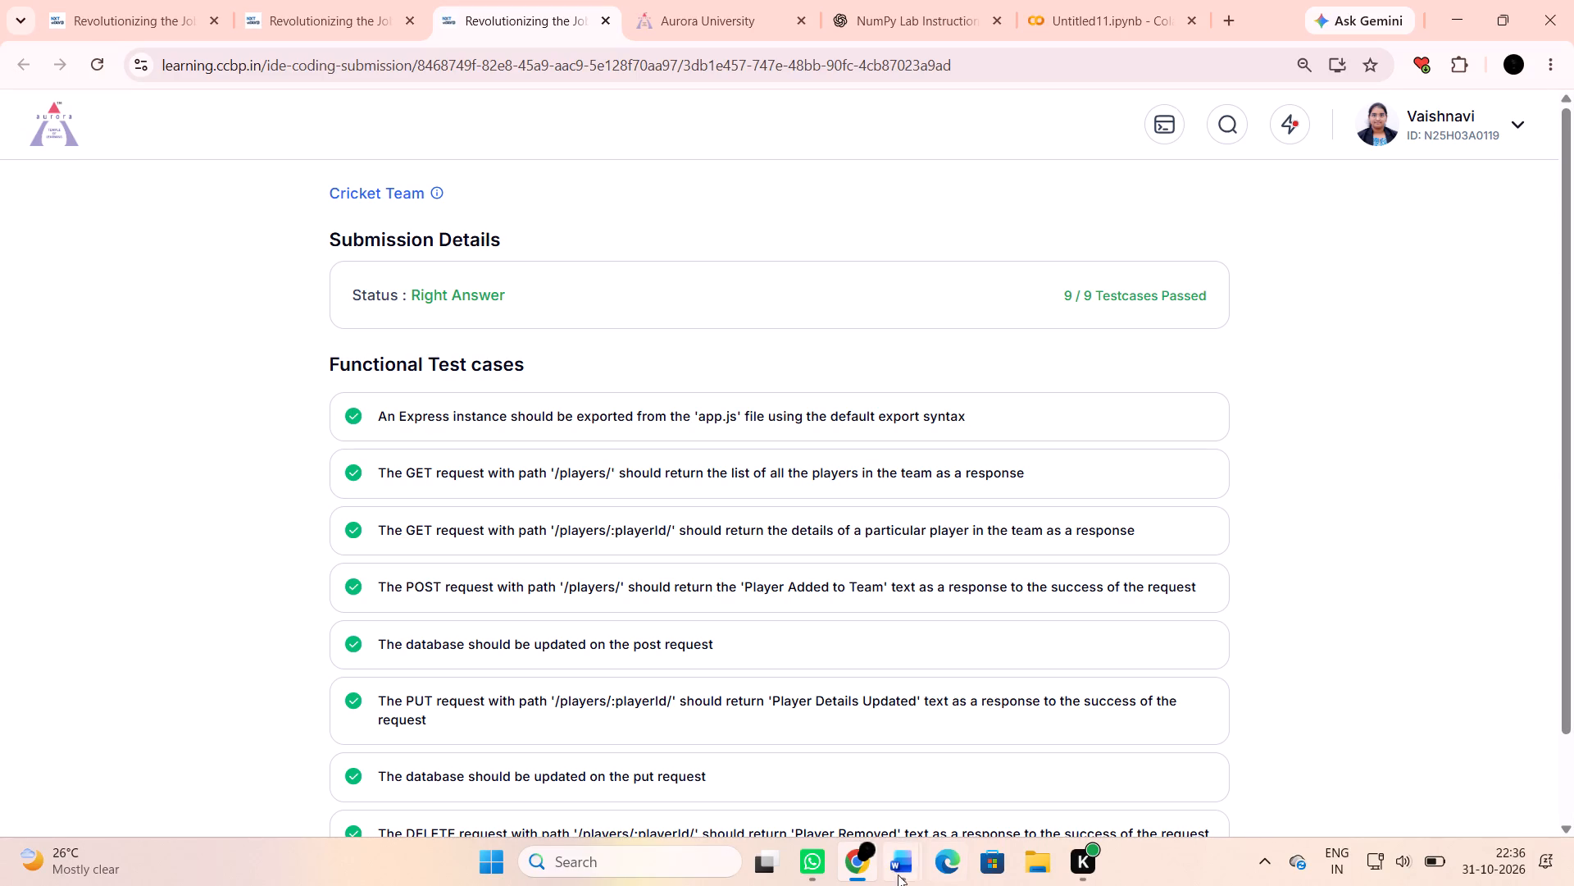
Switch back to BDF_Lab_Report_1 in Word and paste the submission page screenshot below the app.js and terminal screenshot.
{"action": "left_click", "coordinate": [912, 847]}
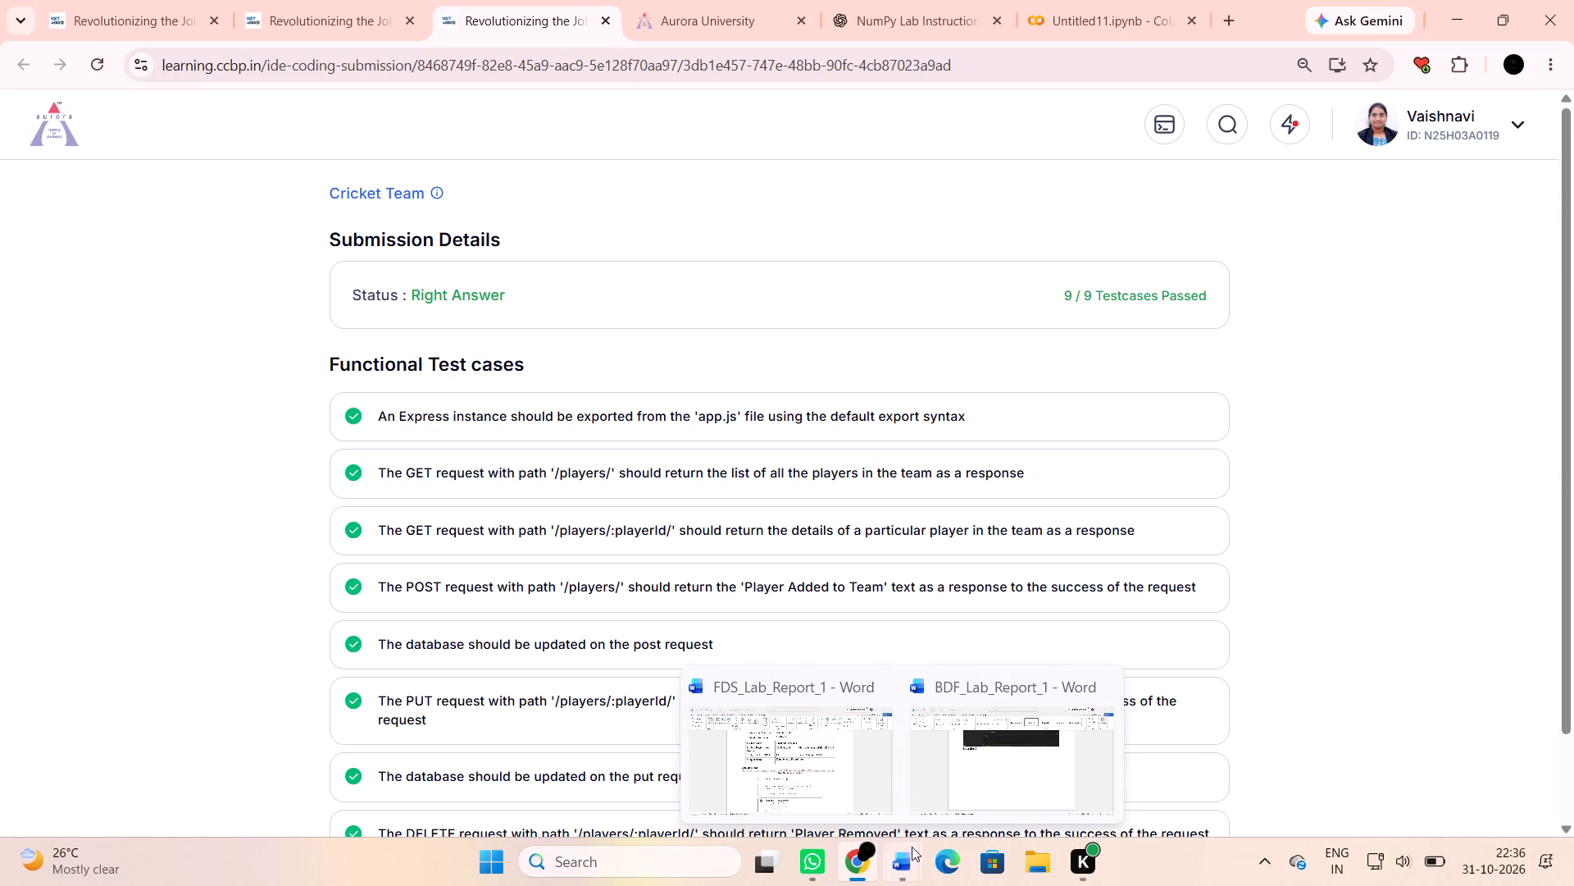
{"action": "left_click", "coordinate": [990, 775]}
{"action": "key", "text": "ctrl+v"}
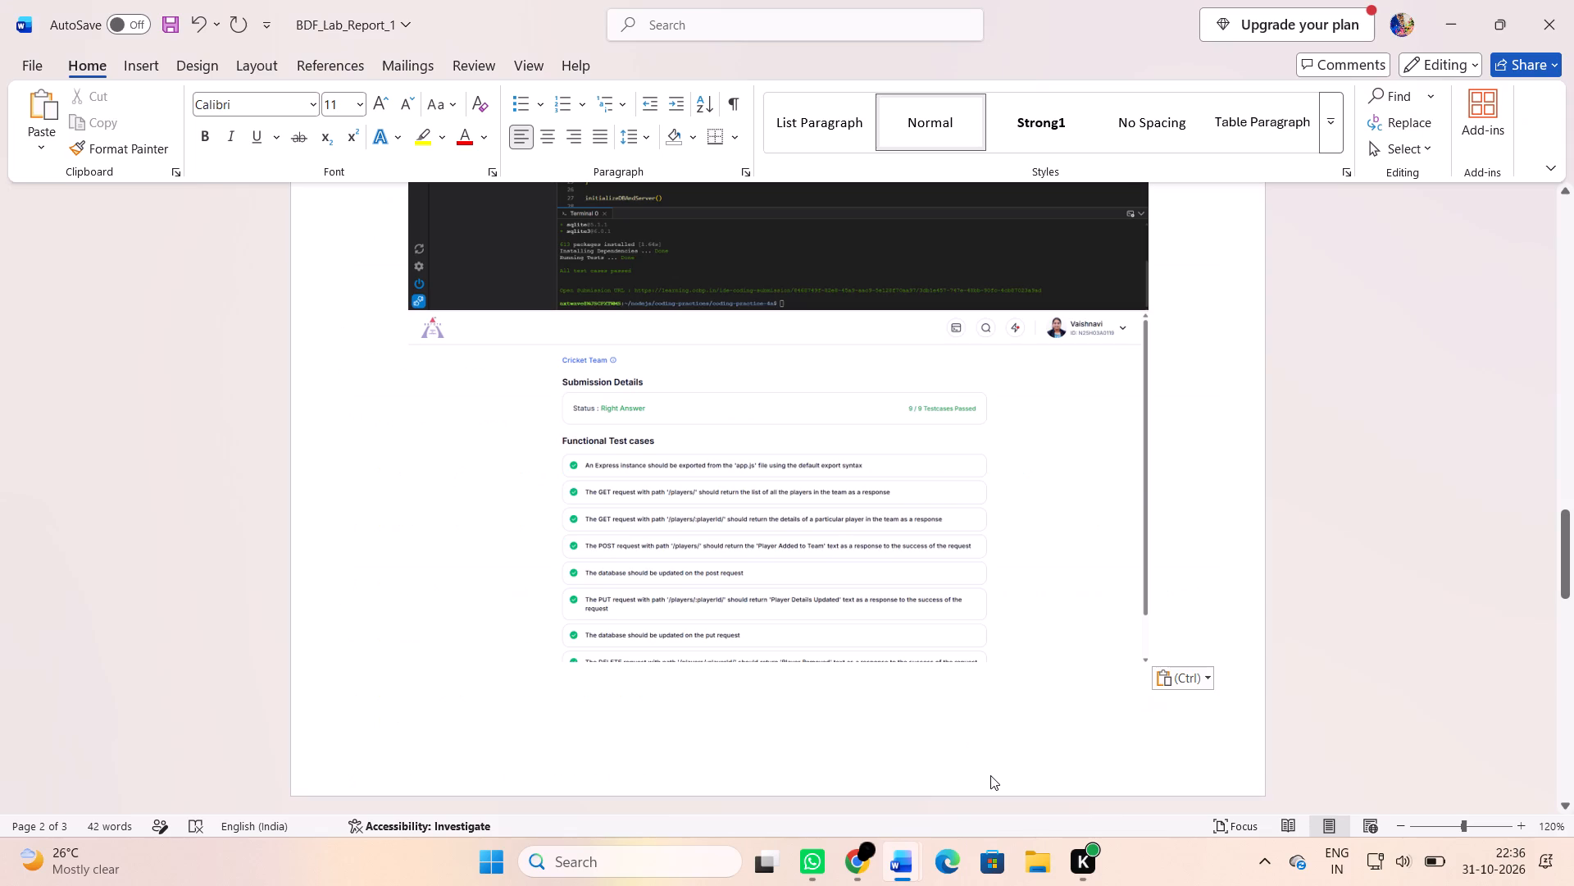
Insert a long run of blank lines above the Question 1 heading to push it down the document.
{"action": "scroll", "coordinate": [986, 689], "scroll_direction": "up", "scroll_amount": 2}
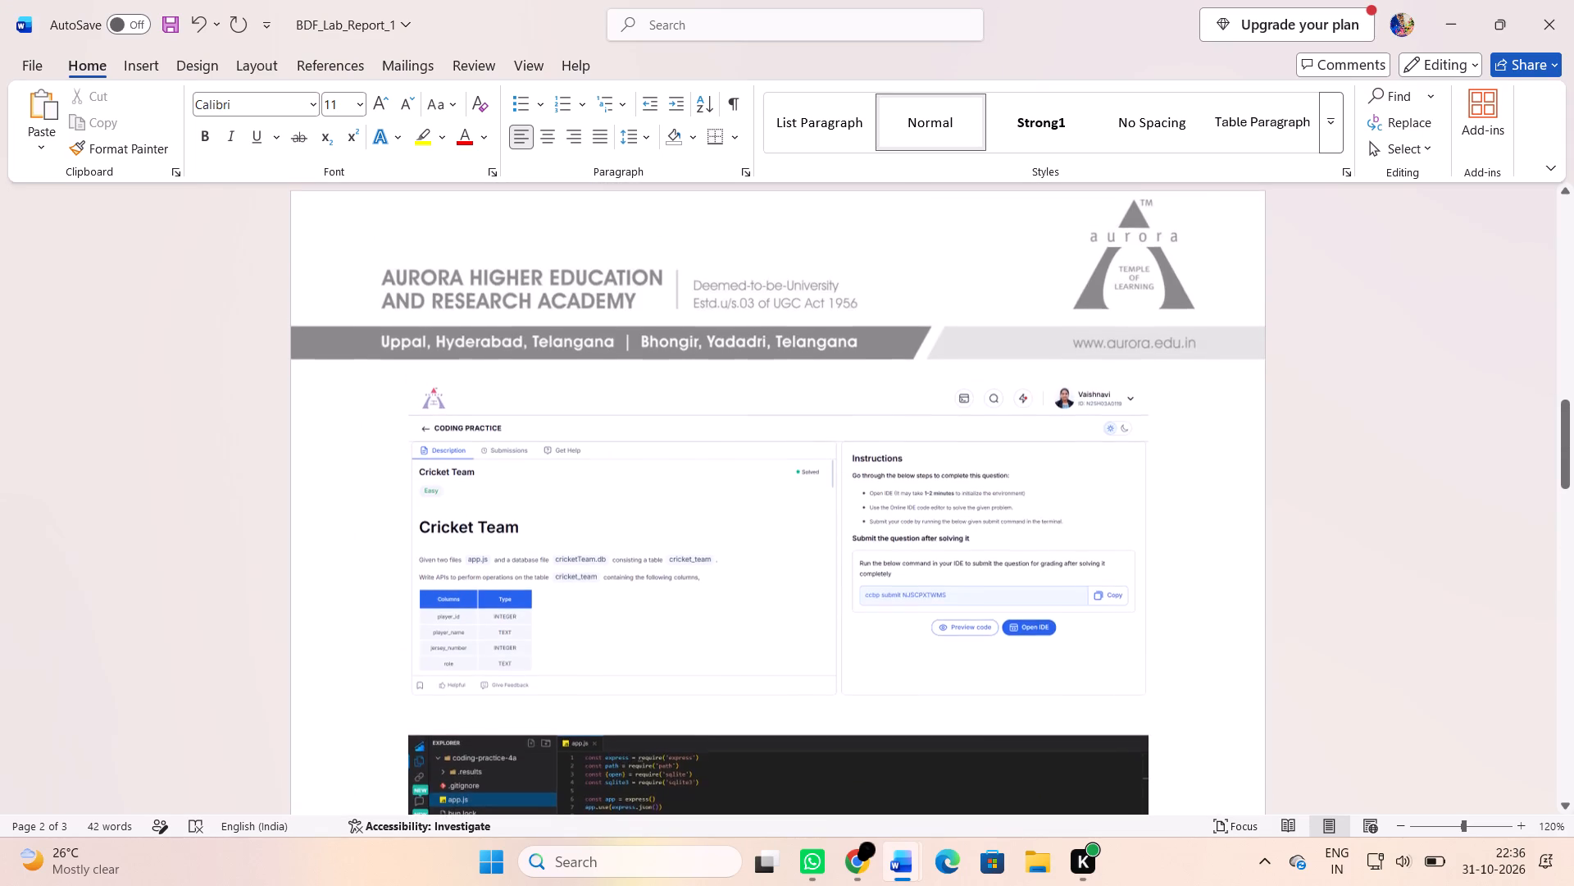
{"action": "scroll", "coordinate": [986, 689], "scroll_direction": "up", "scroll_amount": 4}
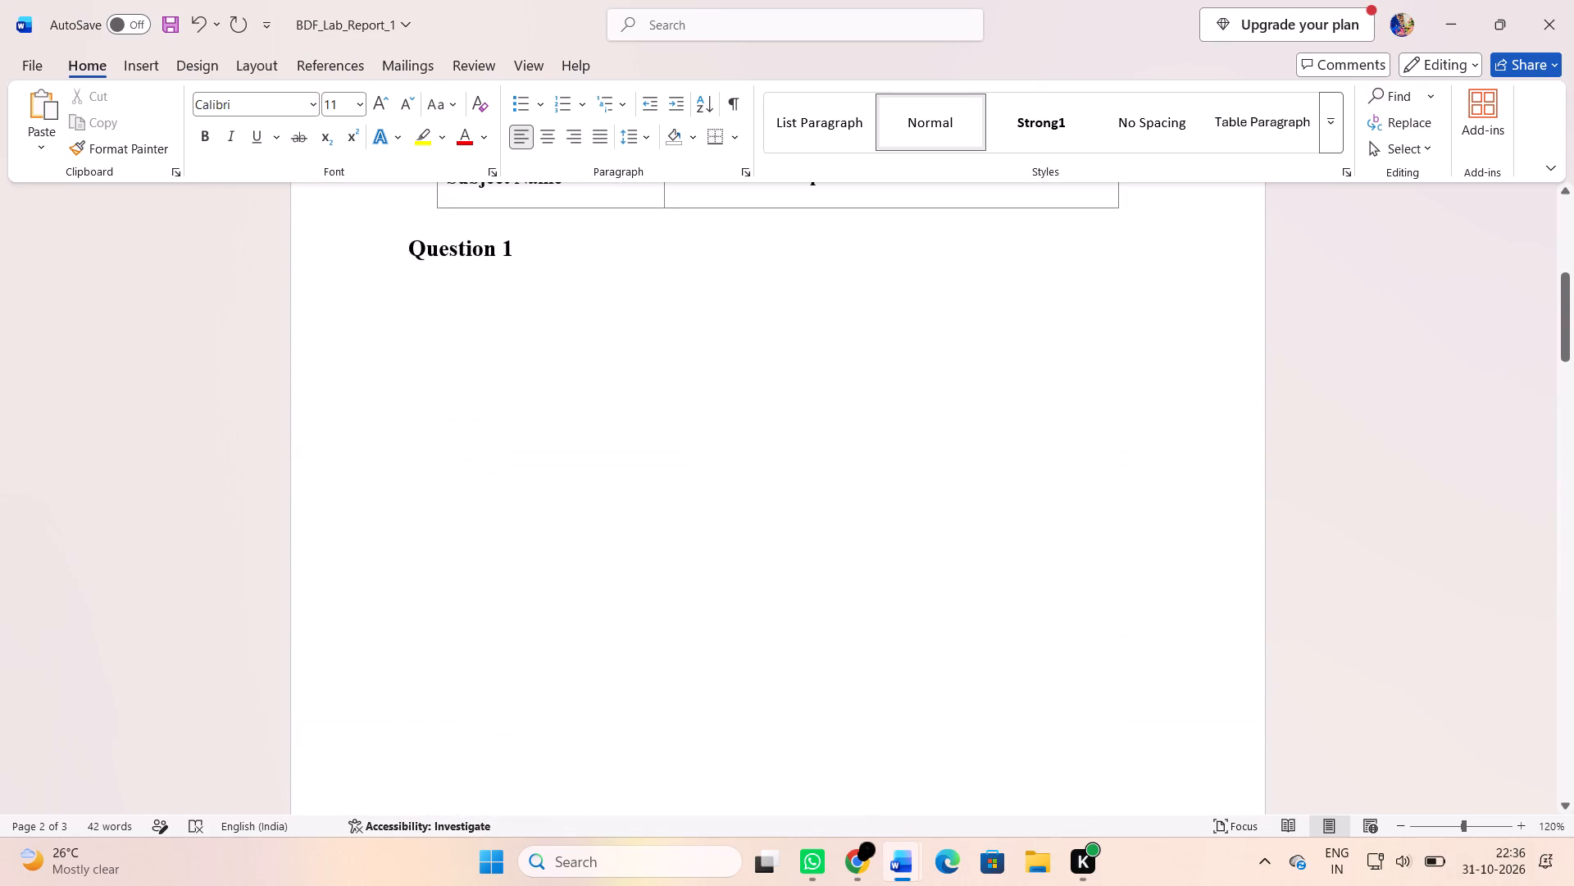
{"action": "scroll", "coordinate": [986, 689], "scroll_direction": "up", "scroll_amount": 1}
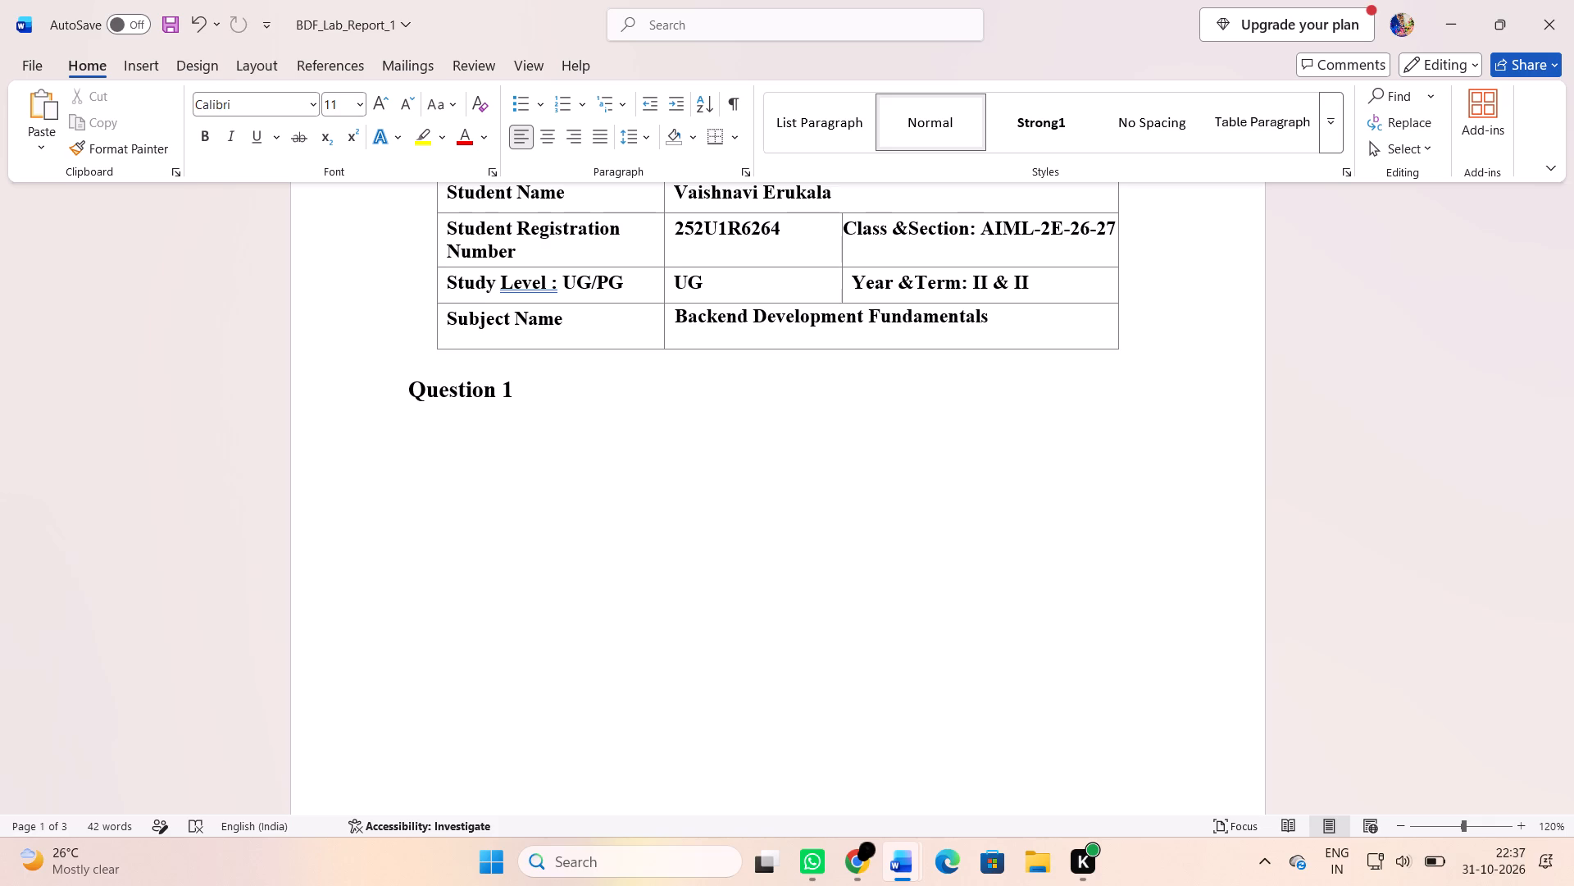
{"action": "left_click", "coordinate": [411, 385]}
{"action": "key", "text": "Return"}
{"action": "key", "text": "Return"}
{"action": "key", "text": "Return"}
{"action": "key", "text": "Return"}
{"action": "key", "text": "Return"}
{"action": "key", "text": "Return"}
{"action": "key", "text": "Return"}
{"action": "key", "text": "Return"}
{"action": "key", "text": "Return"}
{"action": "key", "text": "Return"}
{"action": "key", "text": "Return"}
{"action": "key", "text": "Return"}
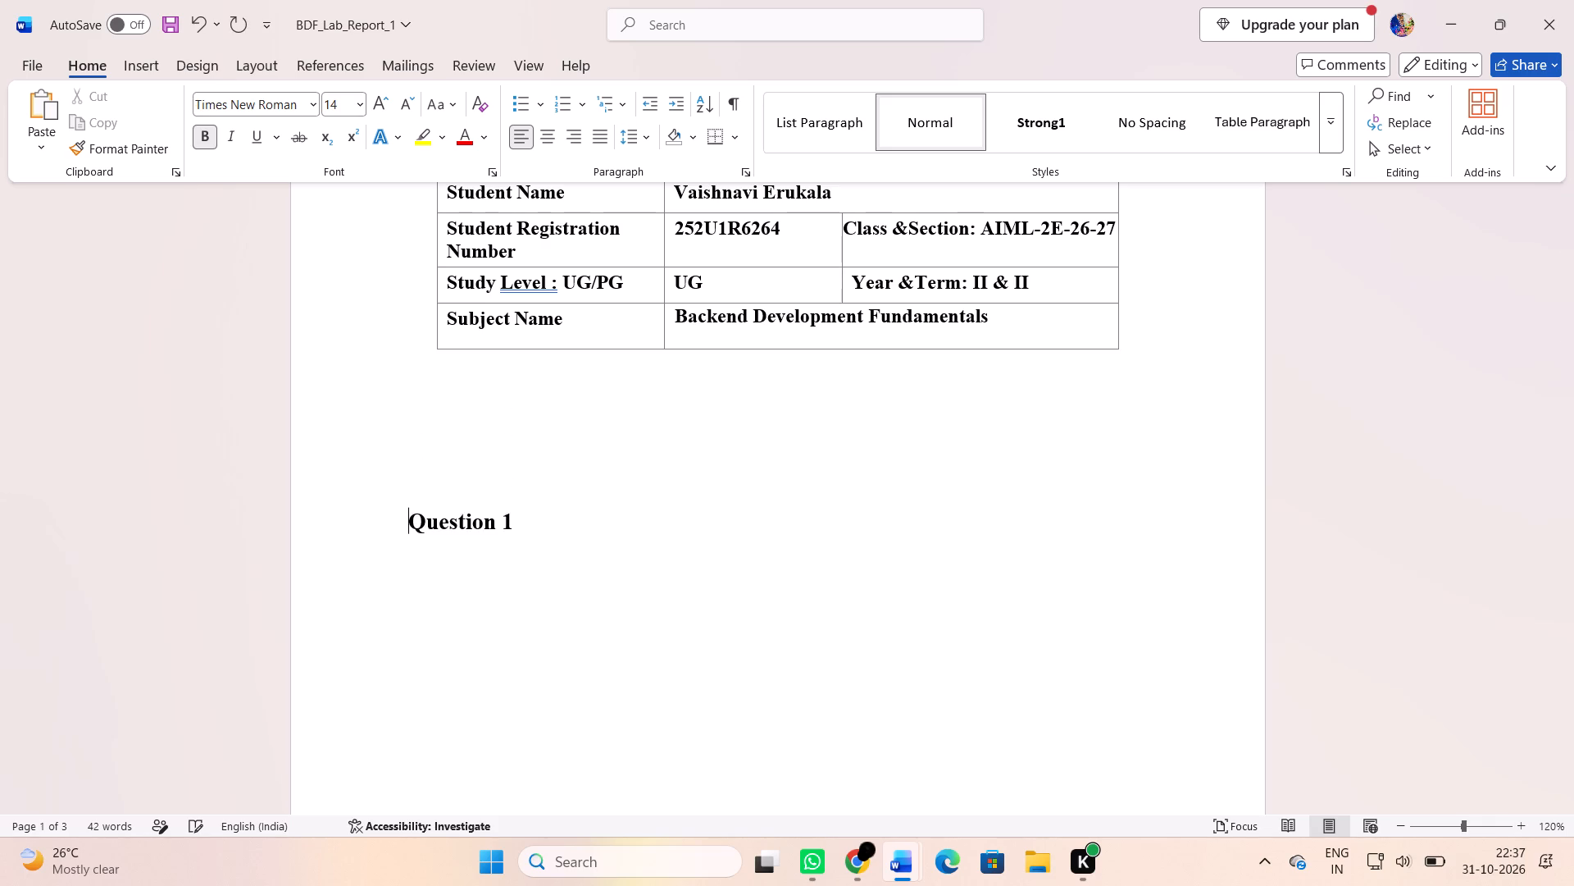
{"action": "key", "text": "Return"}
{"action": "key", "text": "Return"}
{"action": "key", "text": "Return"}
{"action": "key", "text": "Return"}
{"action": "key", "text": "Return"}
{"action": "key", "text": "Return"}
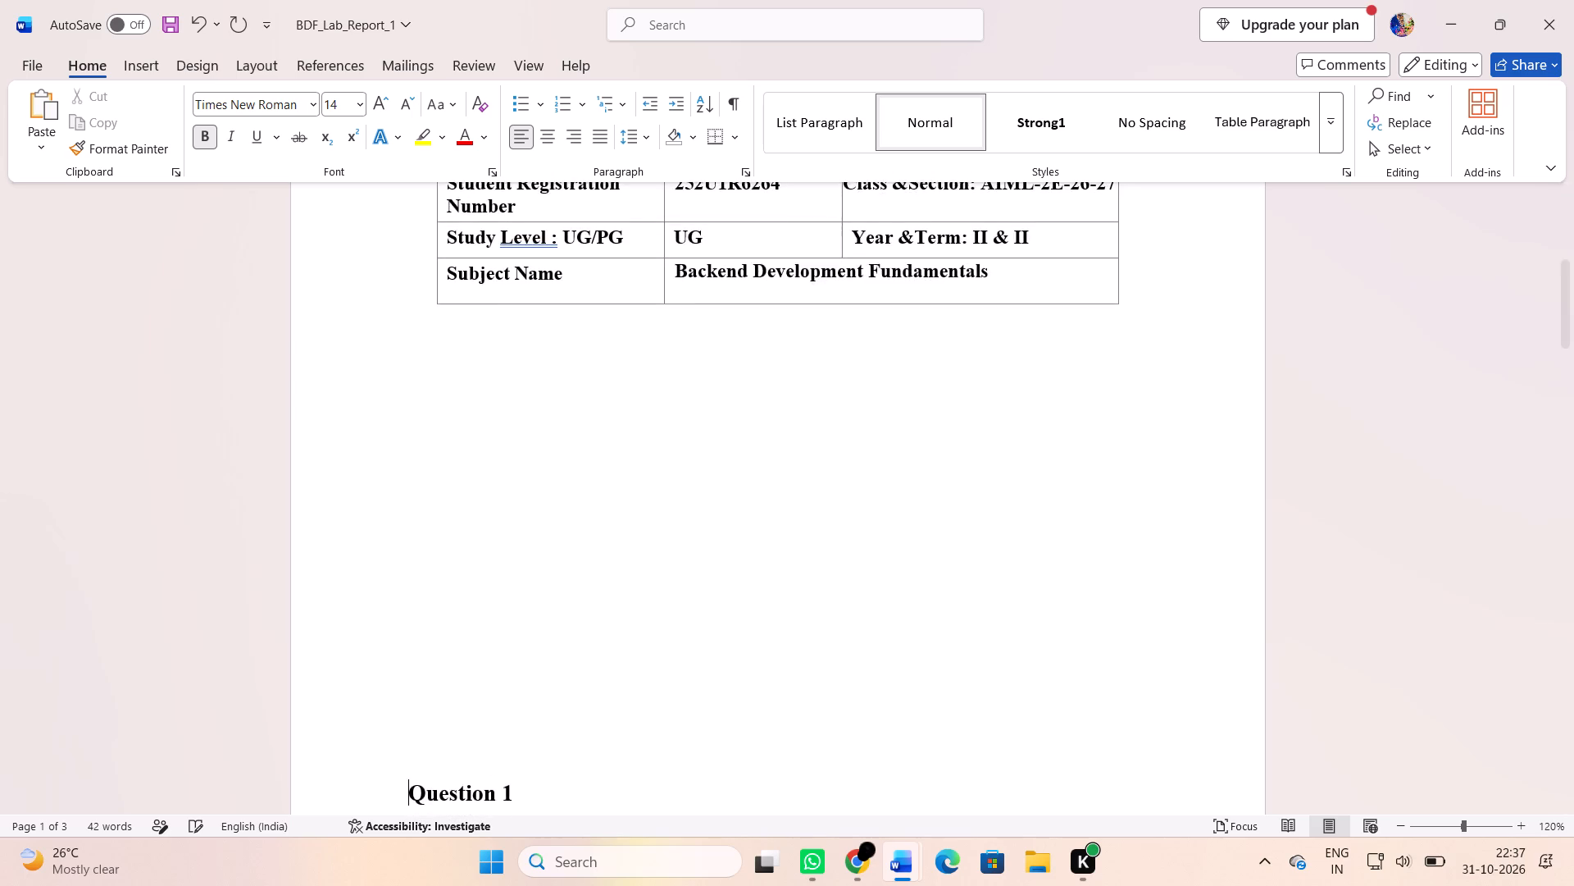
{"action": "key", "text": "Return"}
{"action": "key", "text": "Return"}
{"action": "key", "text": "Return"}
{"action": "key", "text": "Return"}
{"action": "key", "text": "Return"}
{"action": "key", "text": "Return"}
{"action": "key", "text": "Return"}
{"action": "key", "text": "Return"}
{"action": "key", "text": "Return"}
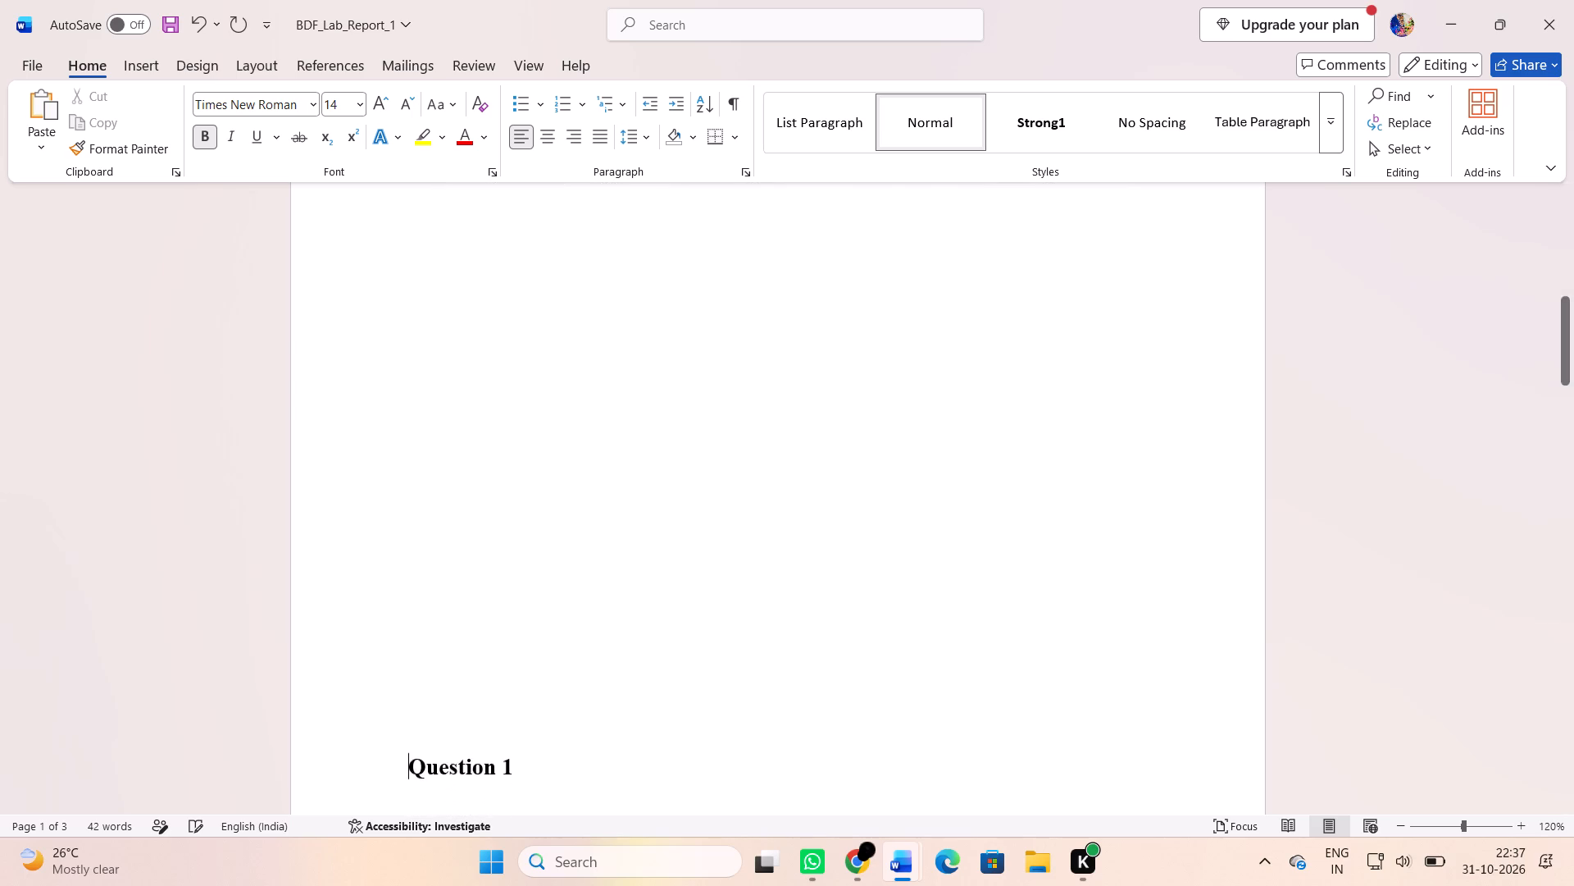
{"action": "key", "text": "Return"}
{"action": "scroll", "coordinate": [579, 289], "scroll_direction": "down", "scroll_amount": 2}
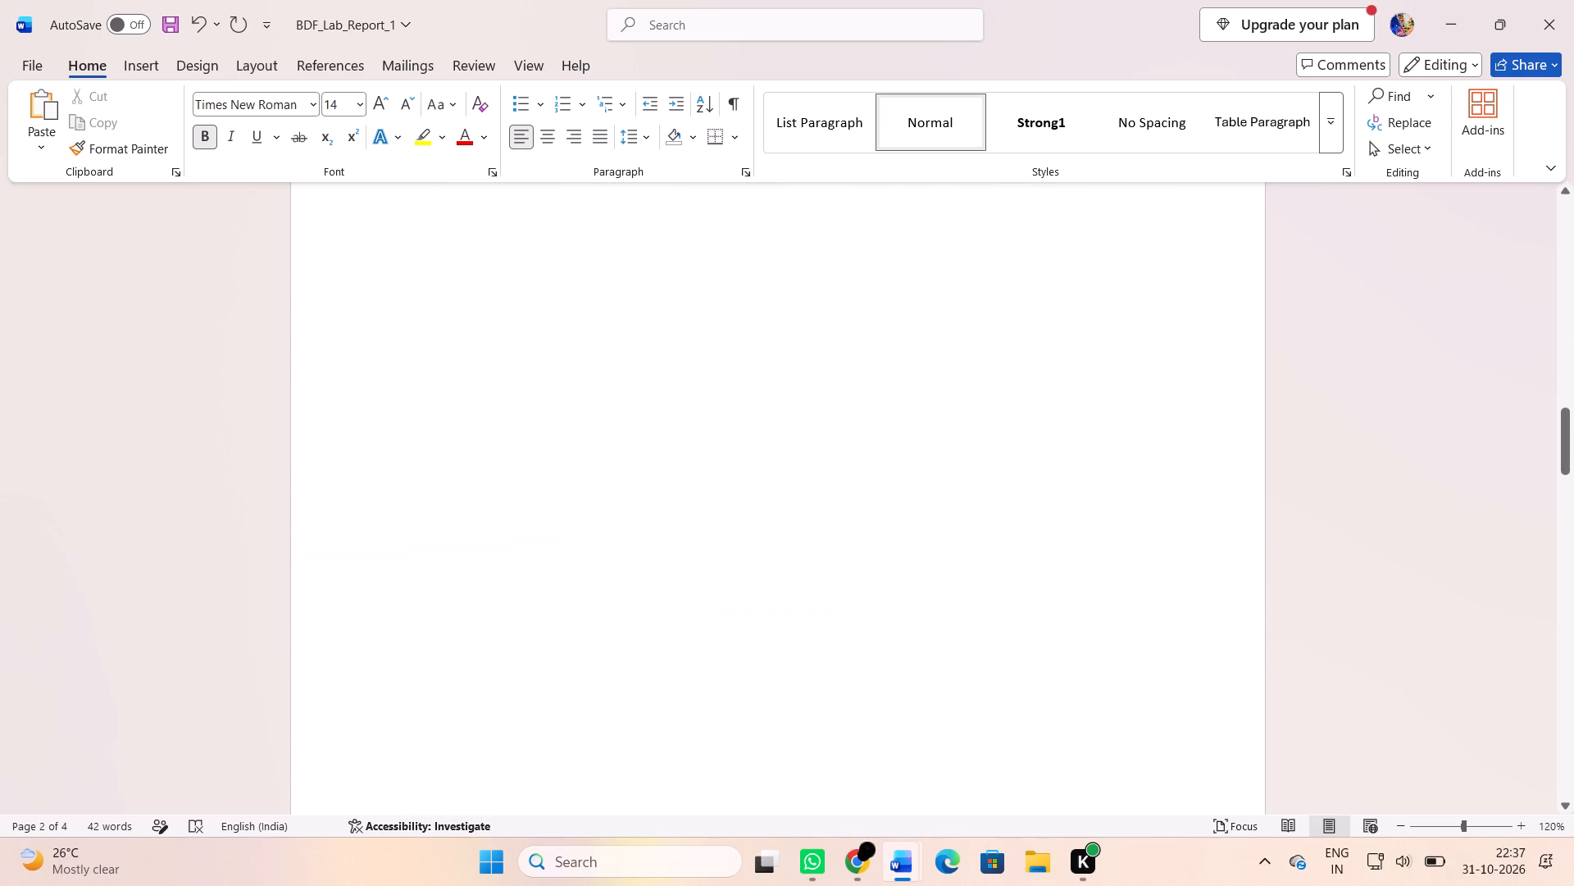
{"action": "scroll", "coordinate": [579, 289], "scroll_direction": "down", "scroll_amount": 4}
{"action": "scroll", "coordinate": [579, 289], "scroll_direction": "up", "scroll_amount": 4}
Delete the blank lines above the Question 1 heading and place it directly beneath the student details table.
{"action": "key", "text": "BackSpace"}
{"action": "key", "text": "BackSpace"}
{"action": "key", "text": "BackSpace"}
{"action": "key", "text": "BackSpace"}
{"action": "key", "text": "BackSpace"}
{"action": "key", "text": "BackSpace"}
{"action": "key", "text": "BackSpace"}
{"action": "key", "text": "BackSpace"}
{"action": "key", "text": "BackSpace"}
{"action": "key", "text": "BackSpace"}
{"action": "key", "text": "BackSpace"}
{"action": "key", "text": "BackSpace"}
{"action": "key", "text": "BackSpace"}
{"action": "key", "text": "BackSpace"}
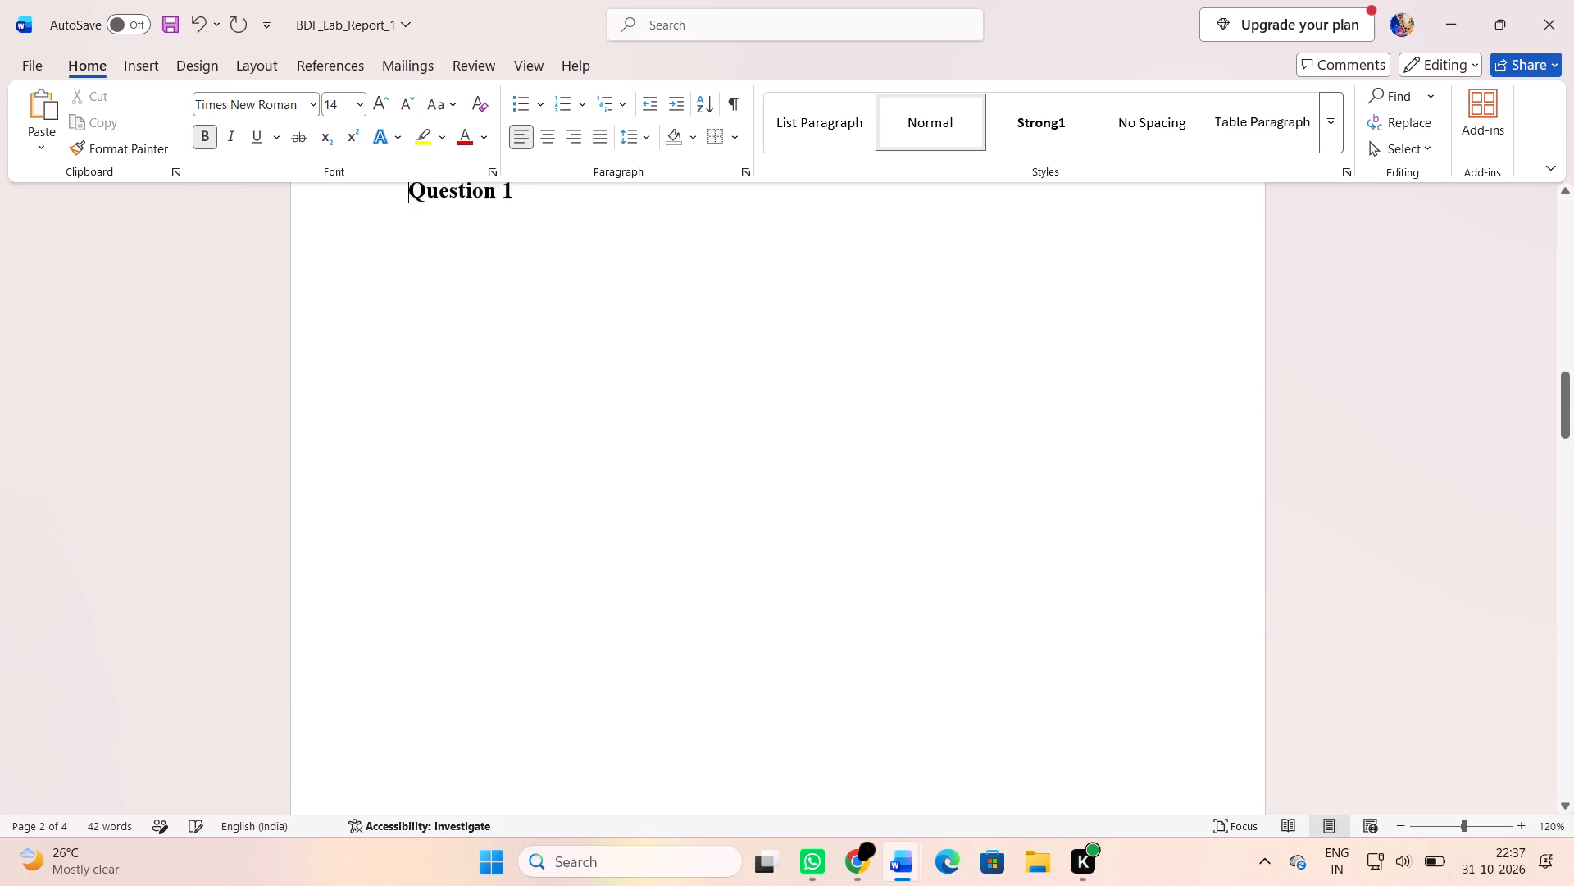
{"action": "key", "text": "BackSpace"}
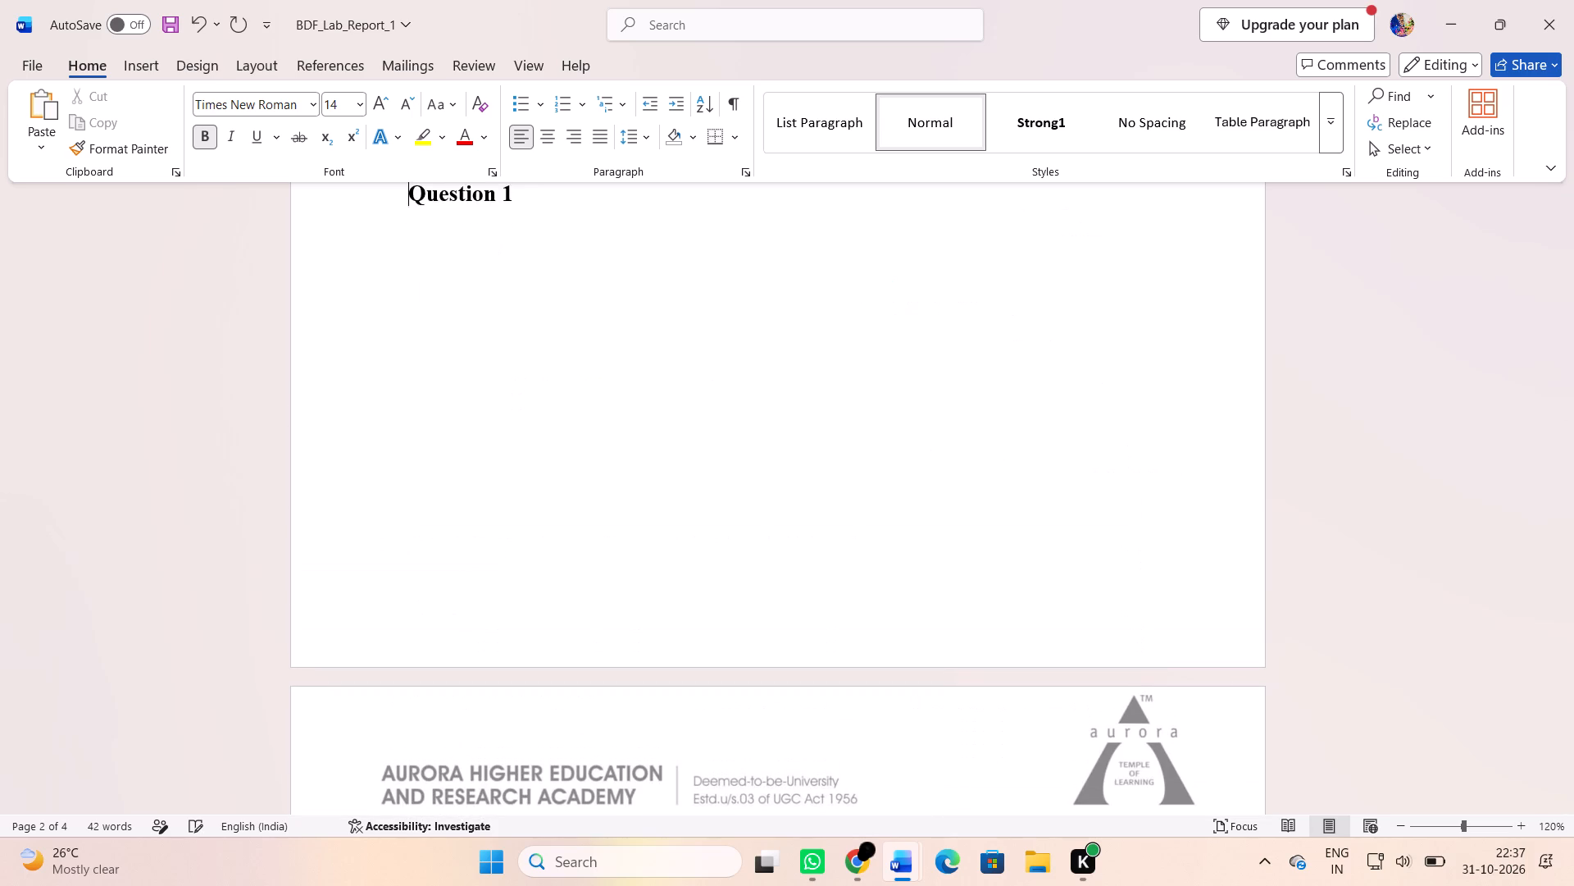
{"action": "key", "text": "BackSpace"}
{"action": "key", "text": "BackSpace"}
{"action": "key", "text": "BackSpace"}
{"action": "key", "text": "BackSpace"}
{"action": "key", "text": "BackSpace"}
{"action": "key", "text": "BackSpace"}
{"action": "key", "text": "BackSpace"}
{"action": "key", "text": "BackSpace"}
{"action": "key", "text": "BackSpace"}
{"action": "key", "text": "BackSpace"}
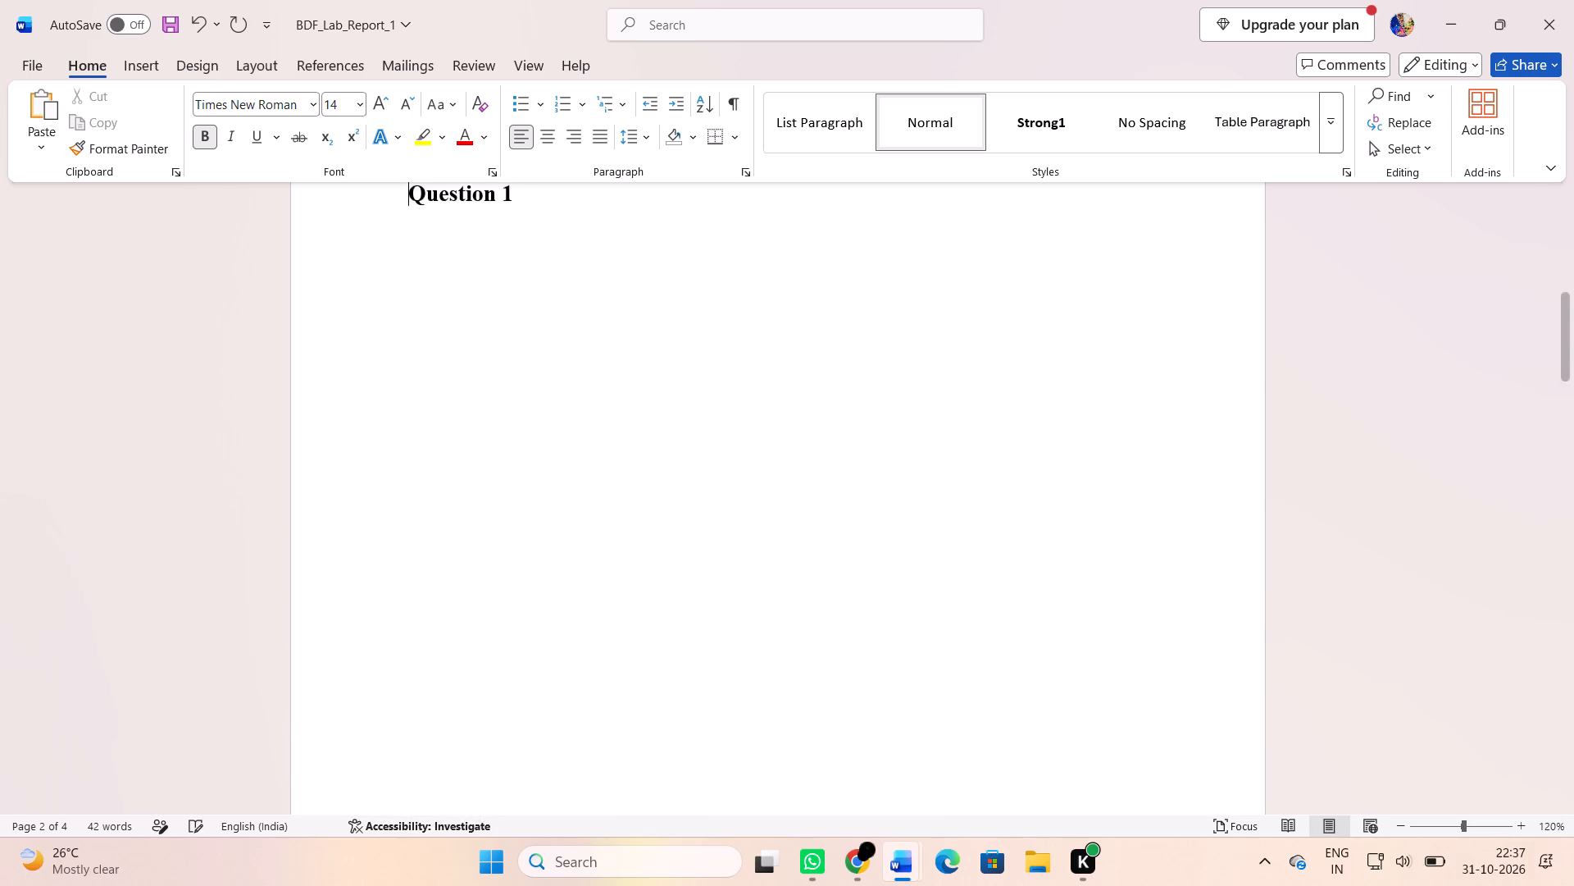
{"action": "key", "text": "BackSpace"}
{"action": "key", "text": "BackSpace"}
{"action": "key", "text": "BackSpace"}
{"action": "key", "text": "BackSpace"}
{"action": "key", "text": "BackSpace"}
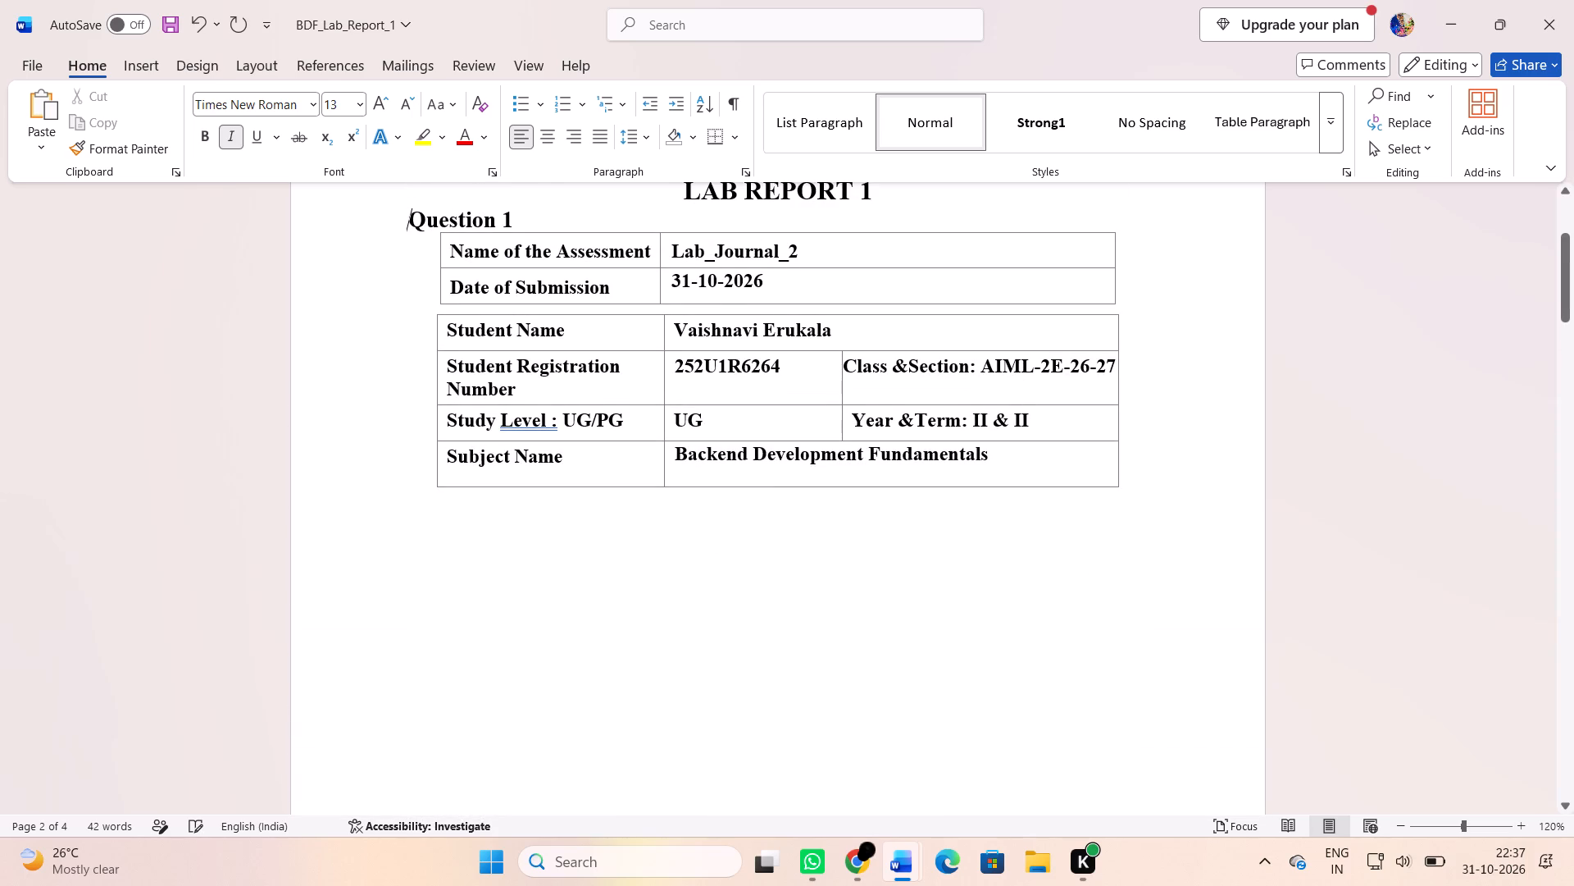
{"action": "key", "text": "Return"}
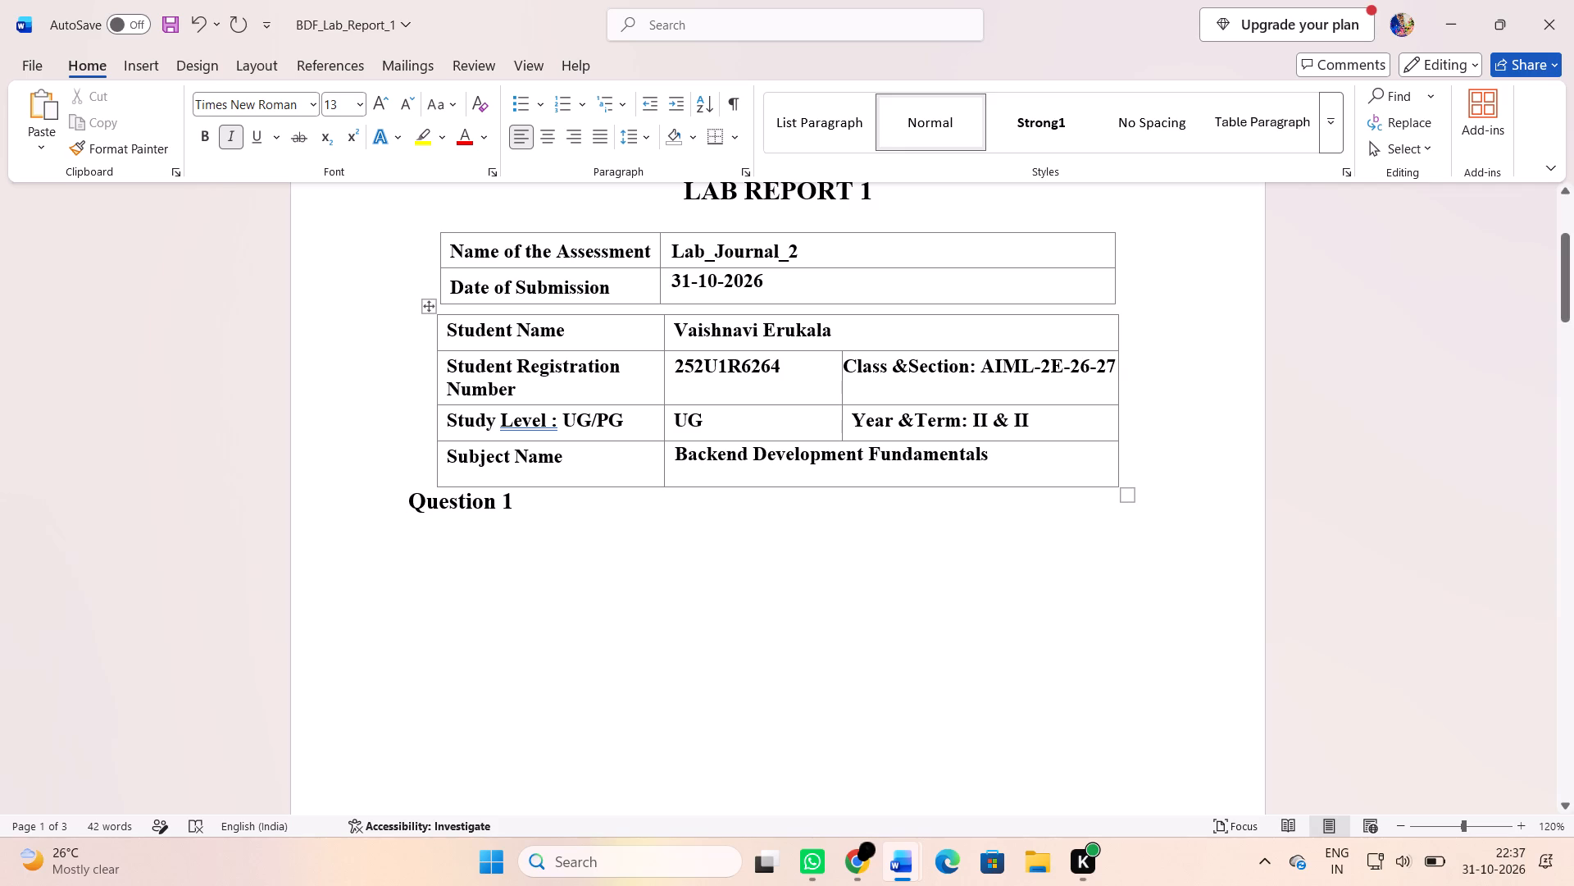
Shorten the Cricket Team question page screenshot slightly by reducing only its height from the bottom edge.
{"action": "scroll", "coordinate": [722, 573], "scroll_direction": "down", "scroll_amount": 7}
{"action": "scroll", "coordinate": [722, 573], "scroll_direction": "up", "scroll_amount": 1}
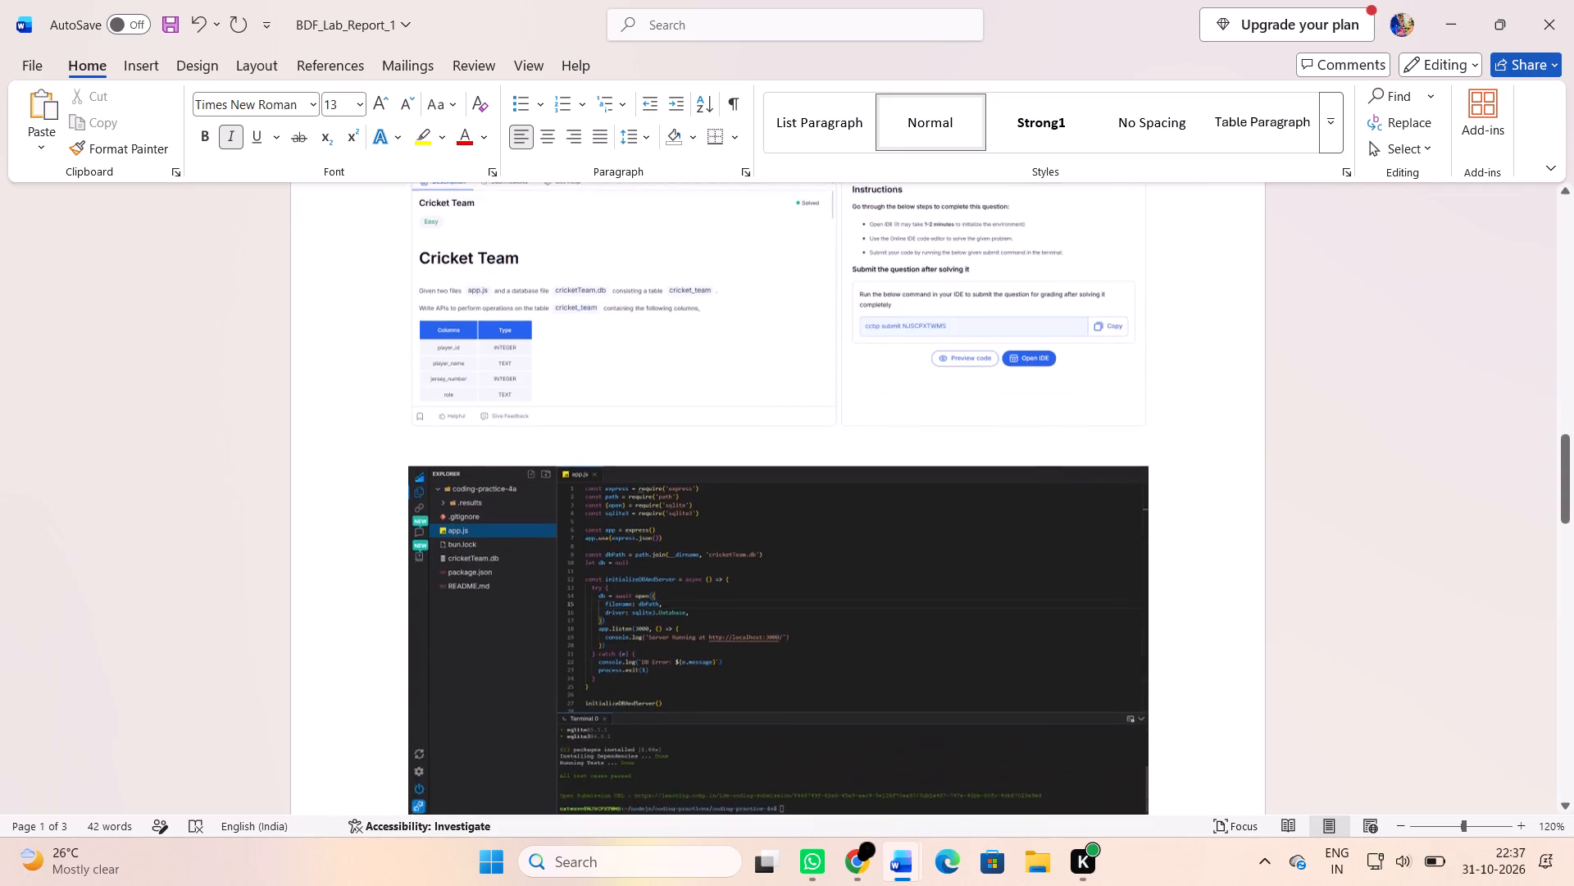
{"action": "scroll", "coordinate": [722, 573], "scroll_direction": "up", "scroll_amount": 1}
{"action": "left_click", "coordinate": [785, 545]}
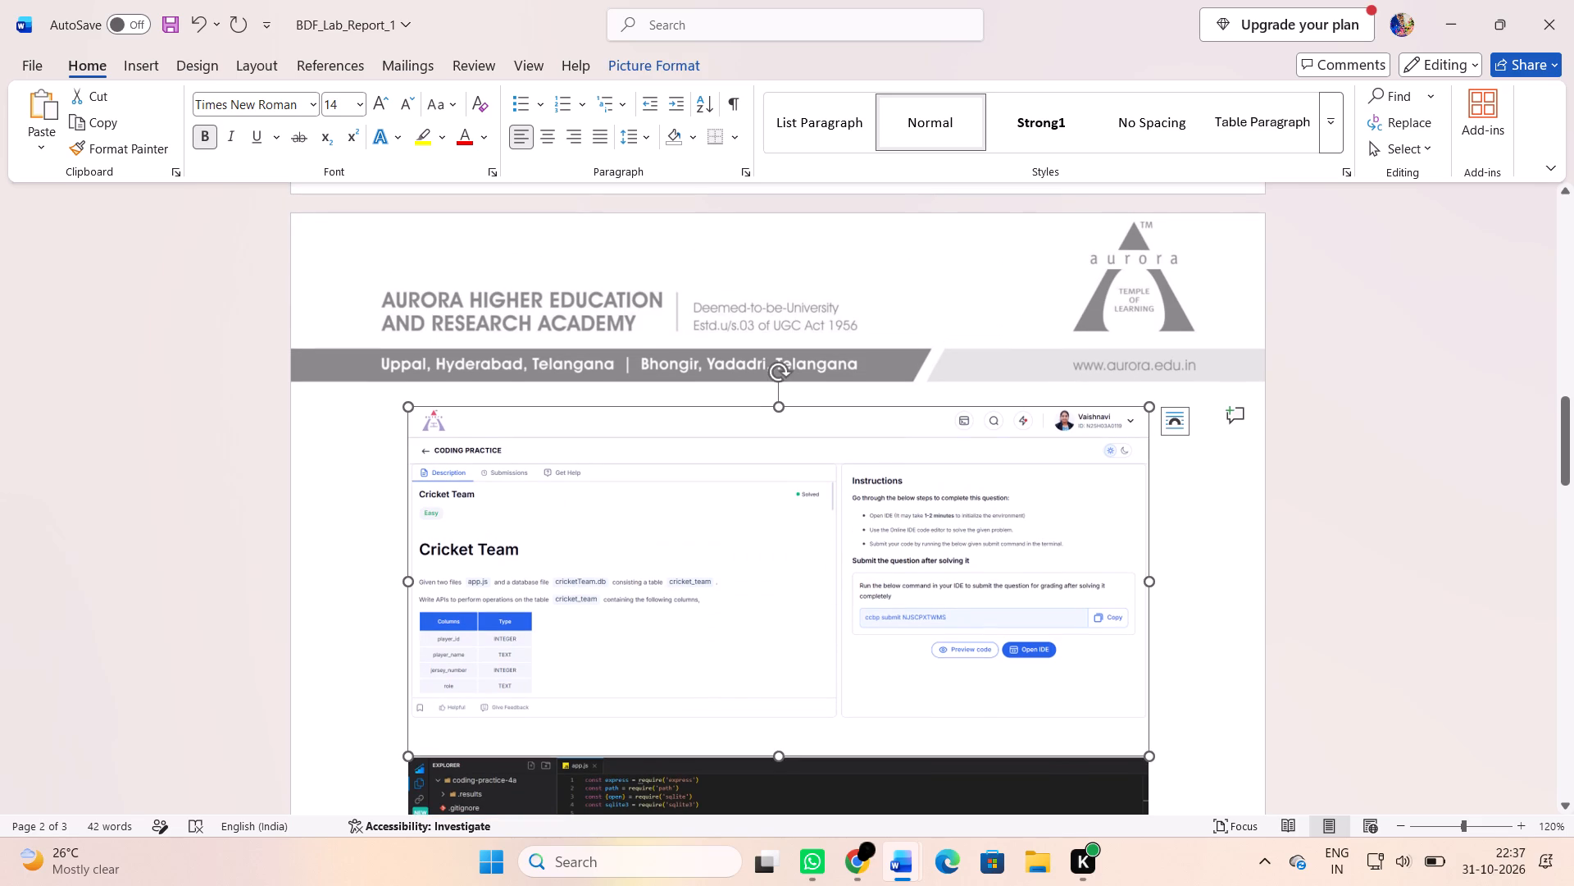
{"action": "left_click_drag", "start_coordinate": [778, 755], "coordinate": [776, 714]}
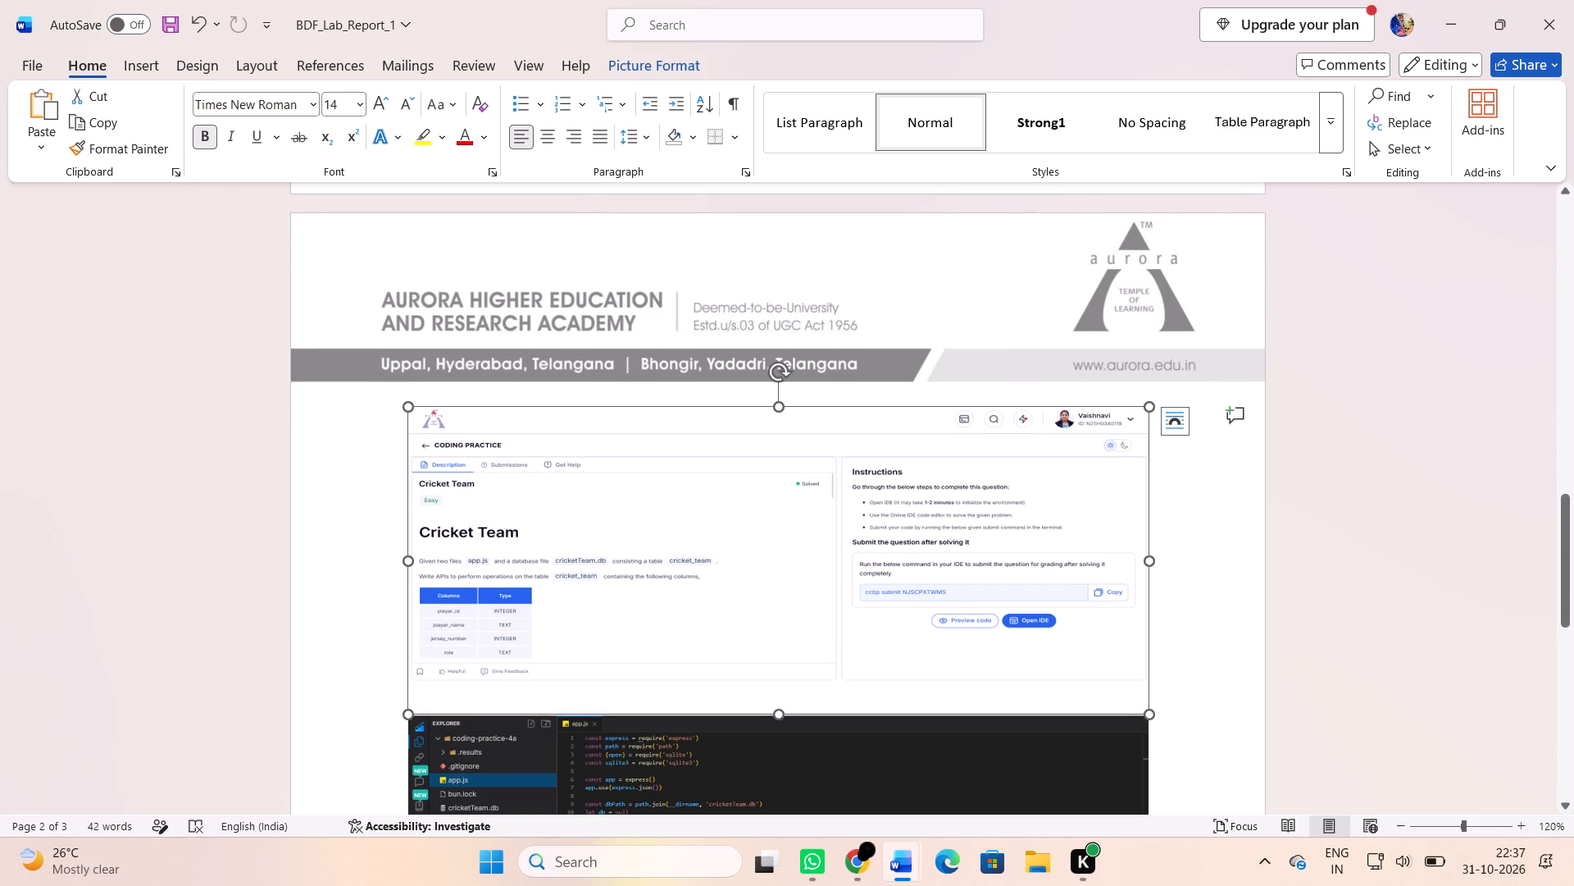
Move the Cricket Team question page screenshot onto the first page, directly beneath the Question 1 heading.
{"action": "scroll", "coordinate": [908, 716], "scroll_direction": "down", "scroll_amount": 1}
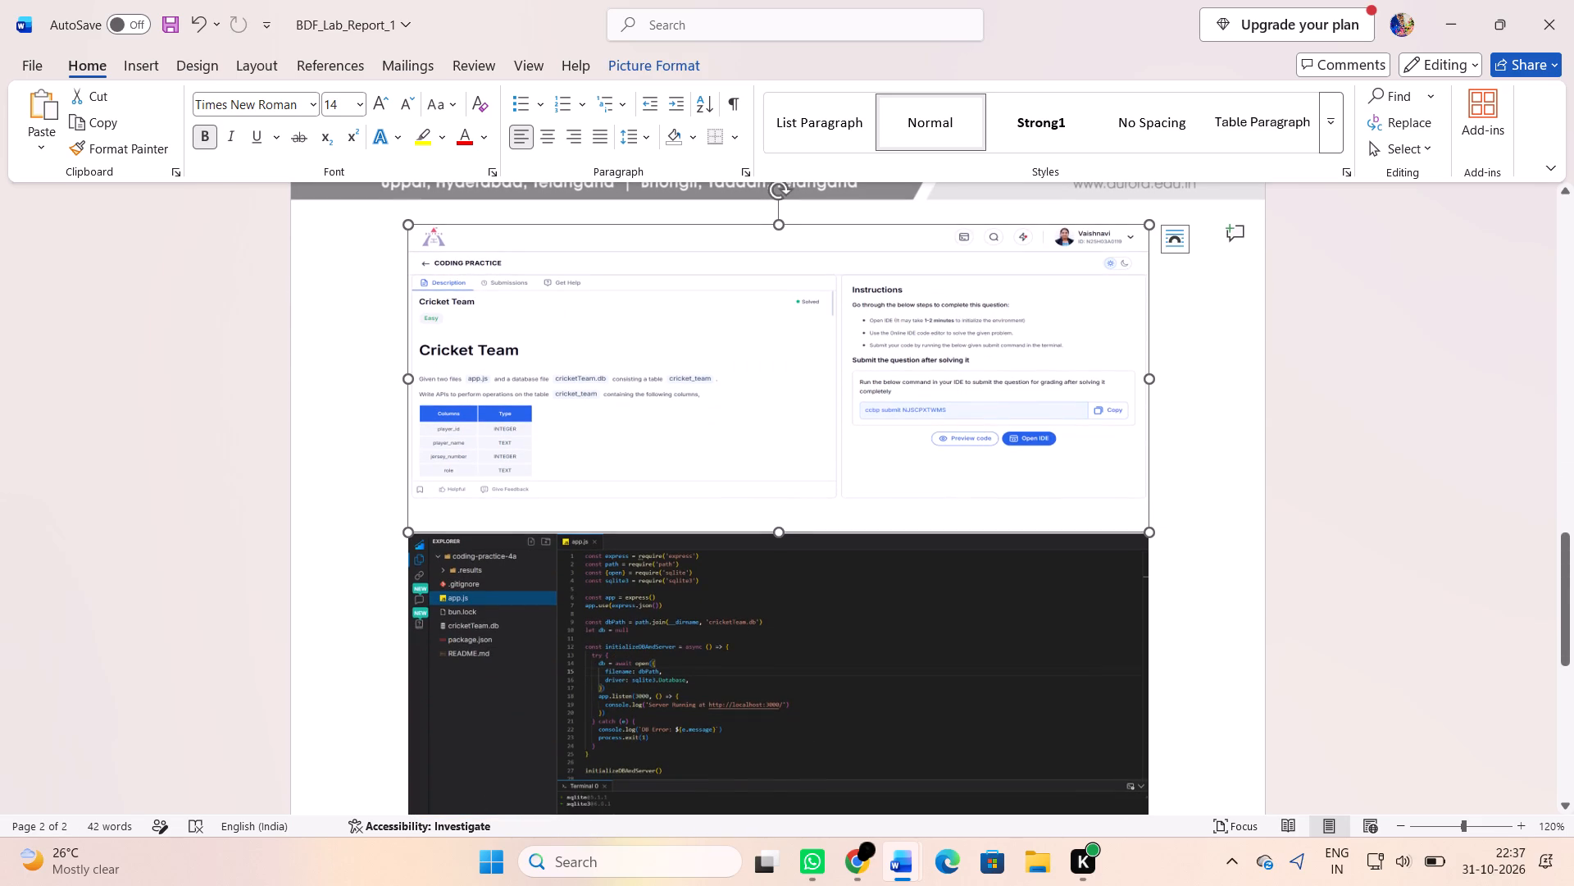
{"action": "left_click_drag", "start_coordinate": [766, 477], "coordinate": [780, 189]}
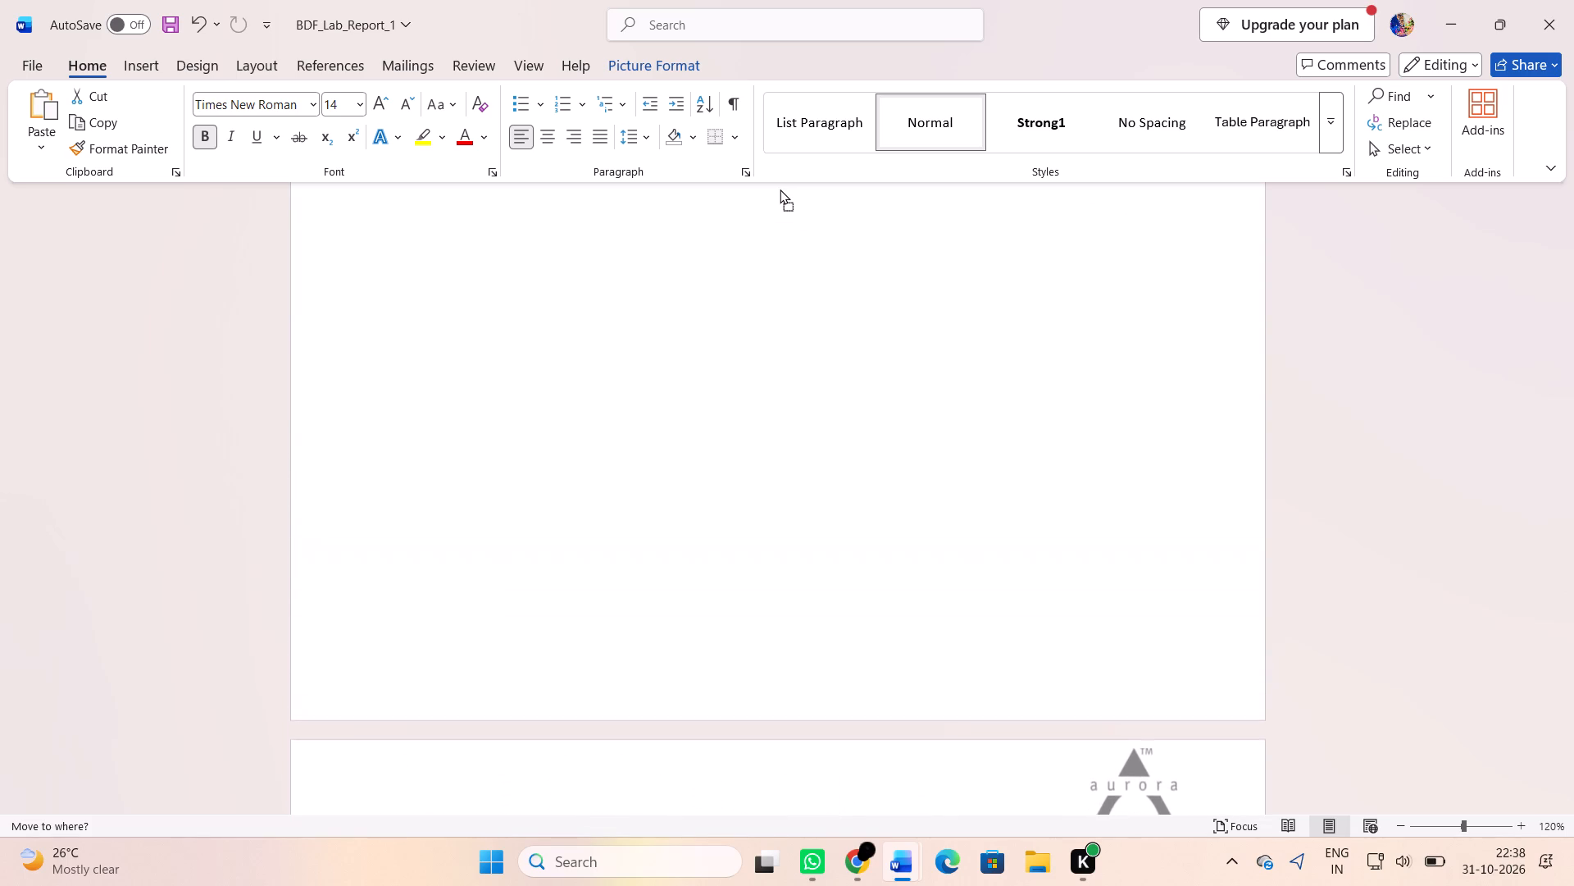
{"action": "left_click_drag", "start_coordinate": [780, 189], "coordinate": [755, 354]}
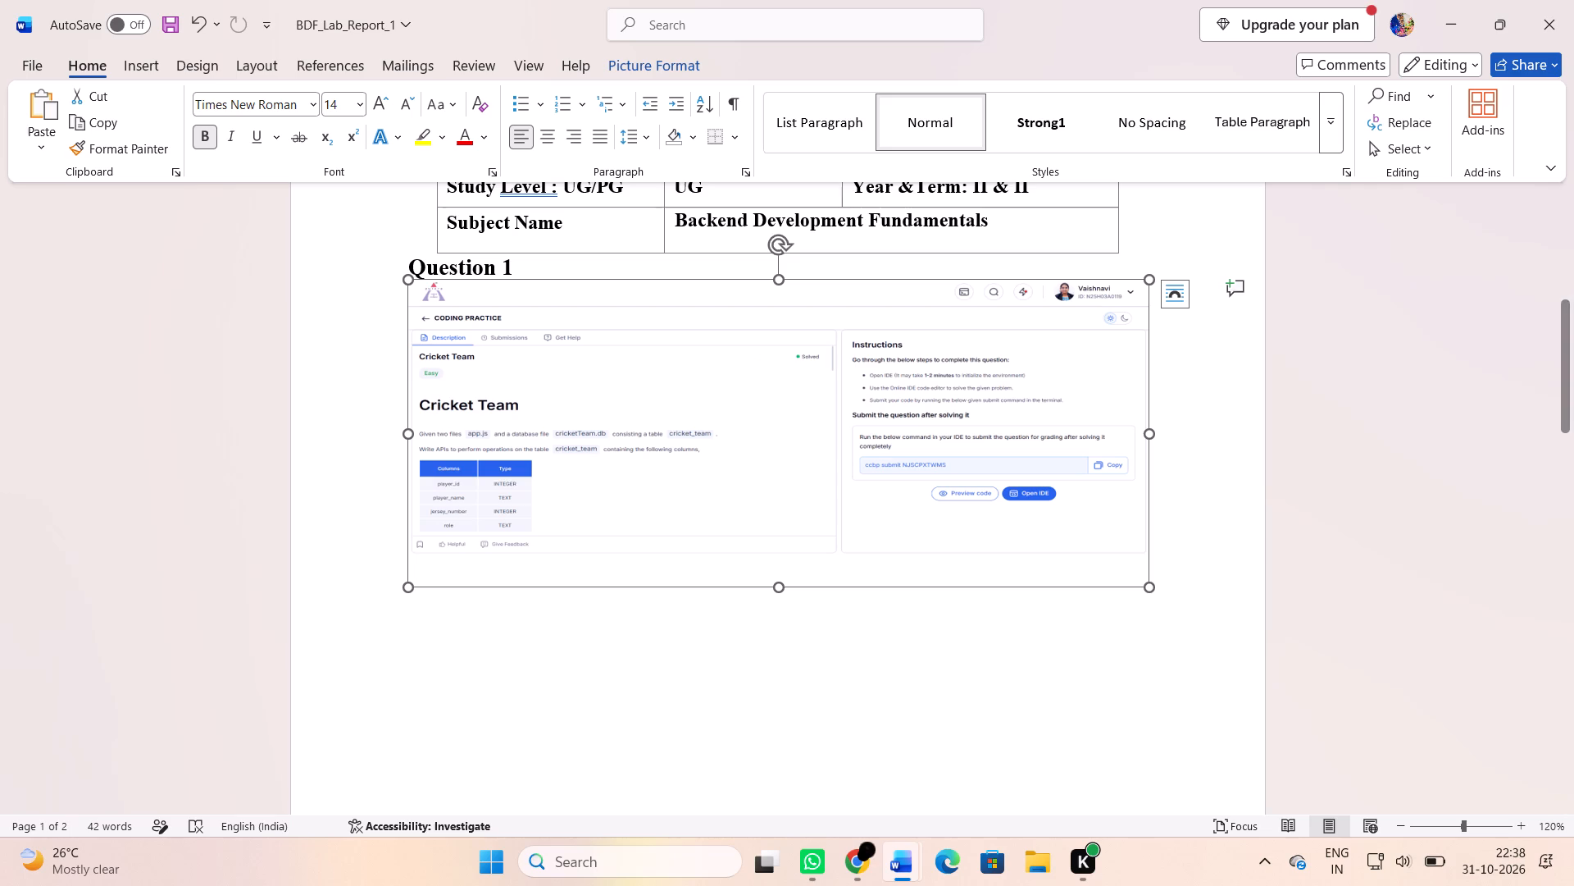
Insert one blank line between the student details table and the Question 1 heading.
{"action": "left_click", "coordinate": [413, 266]}
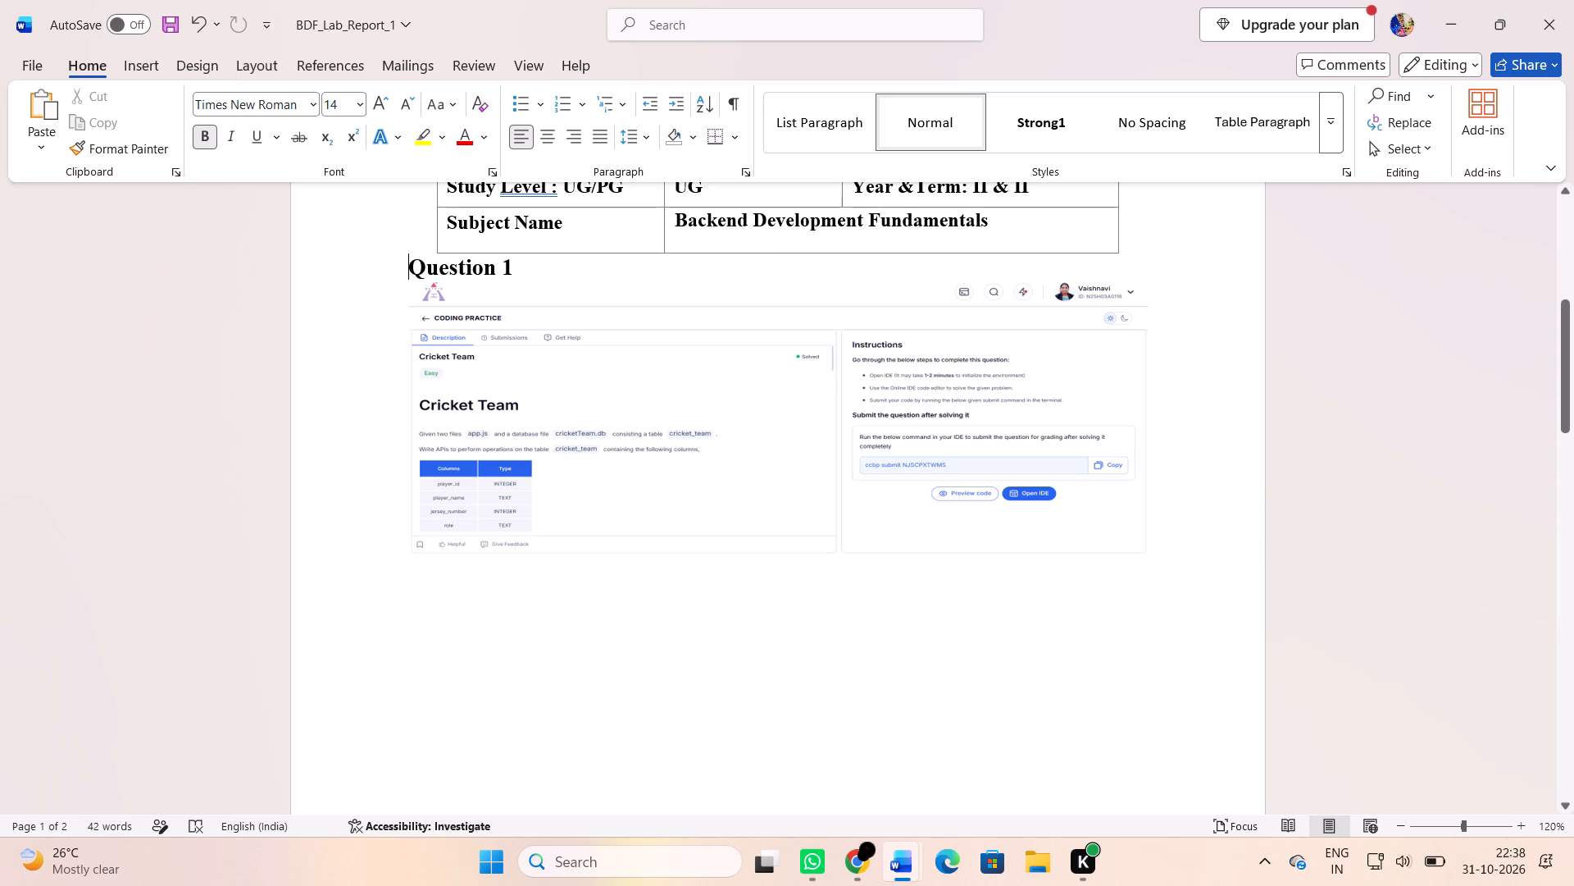
{"action": "key", "text": "Return"}
Move the app.js code screenshot from the second page to directly beneath the Question 1 heading, above the Cricket Team question page screenshot.
{"action": "scroll", "coordinate": [584, 481], "scroll_direction": "down", "scroll_amount": 2}
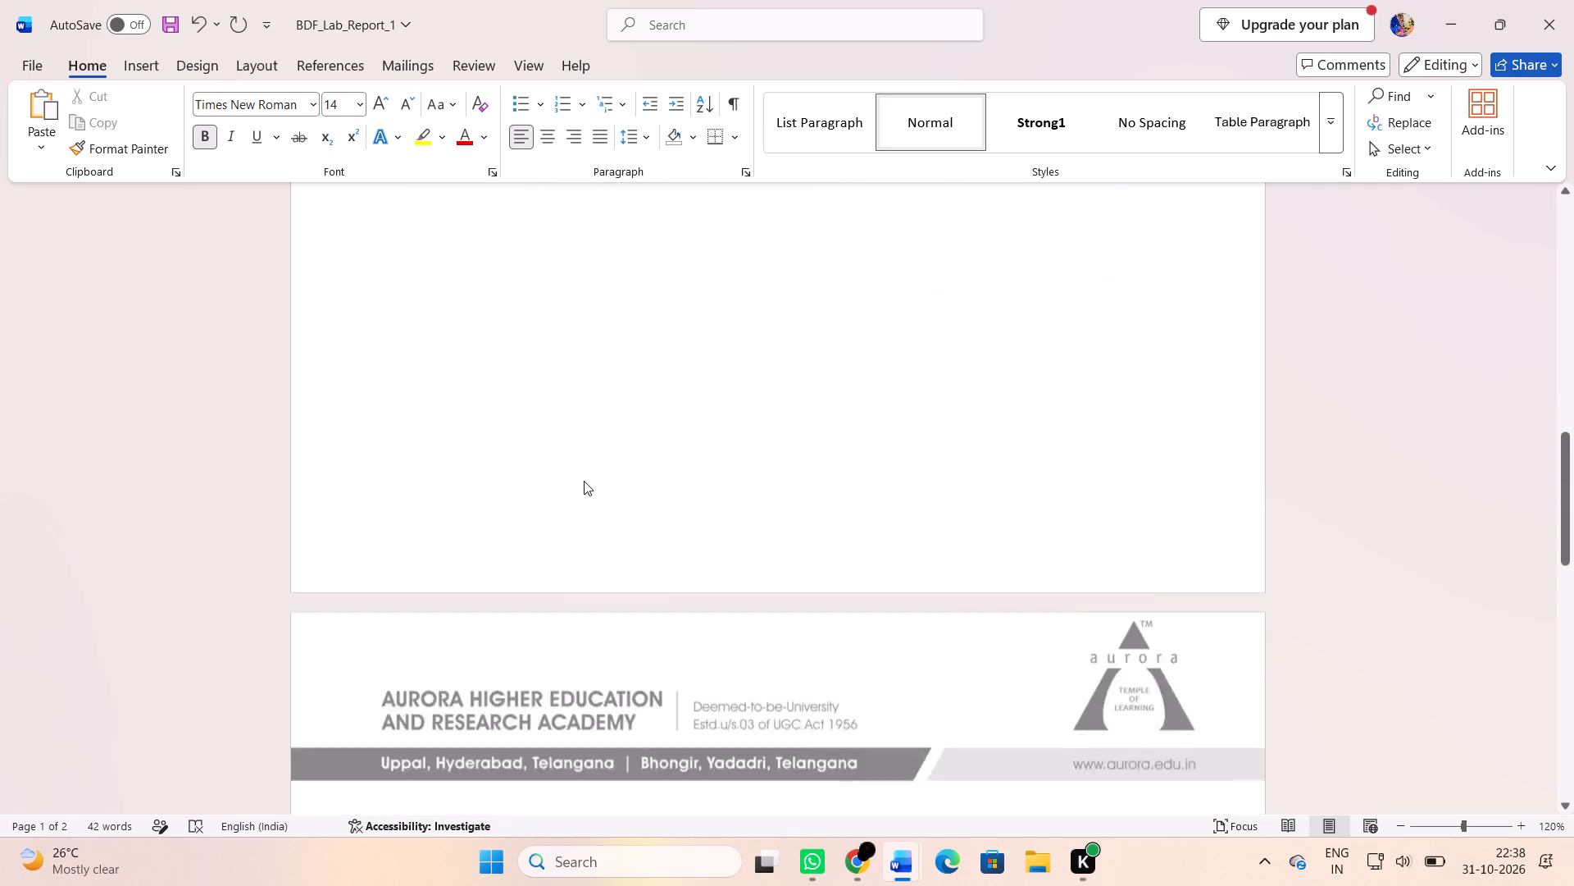
{"action": "scroll", "coordinate": [584, 481], "scroll_direction": "down", "scroll_amount": 2}
{"action": "left_click_drag", "start_coordinate": [594, 588], "coordinate": [675, 226]}
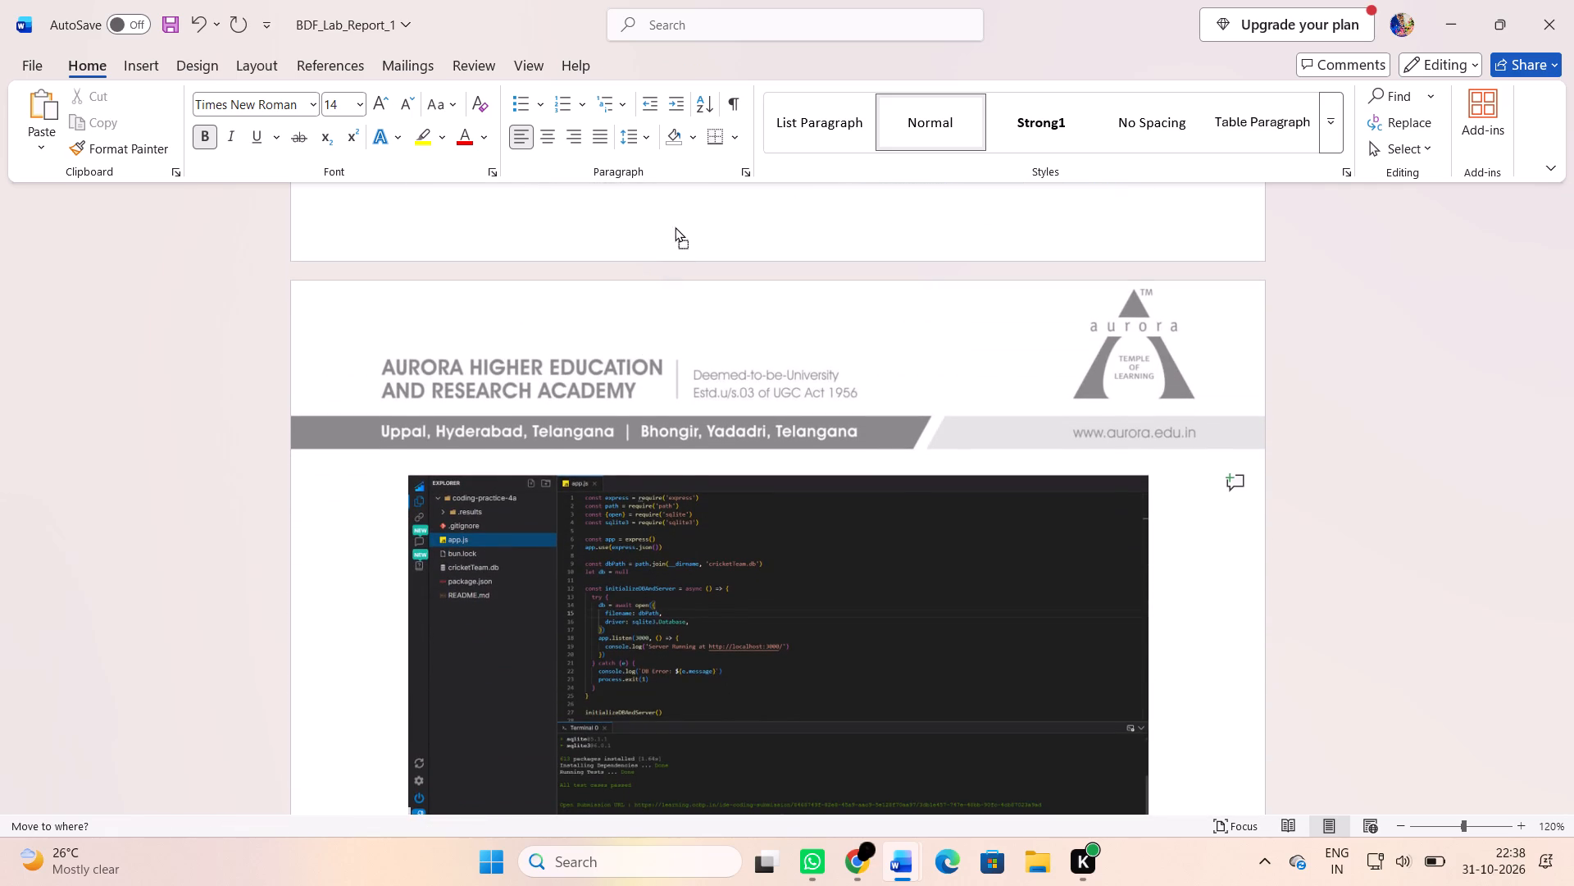
{"action": "left_click_drag", "start_coordinate": [675, 226], "coordinate": [698, 196]}
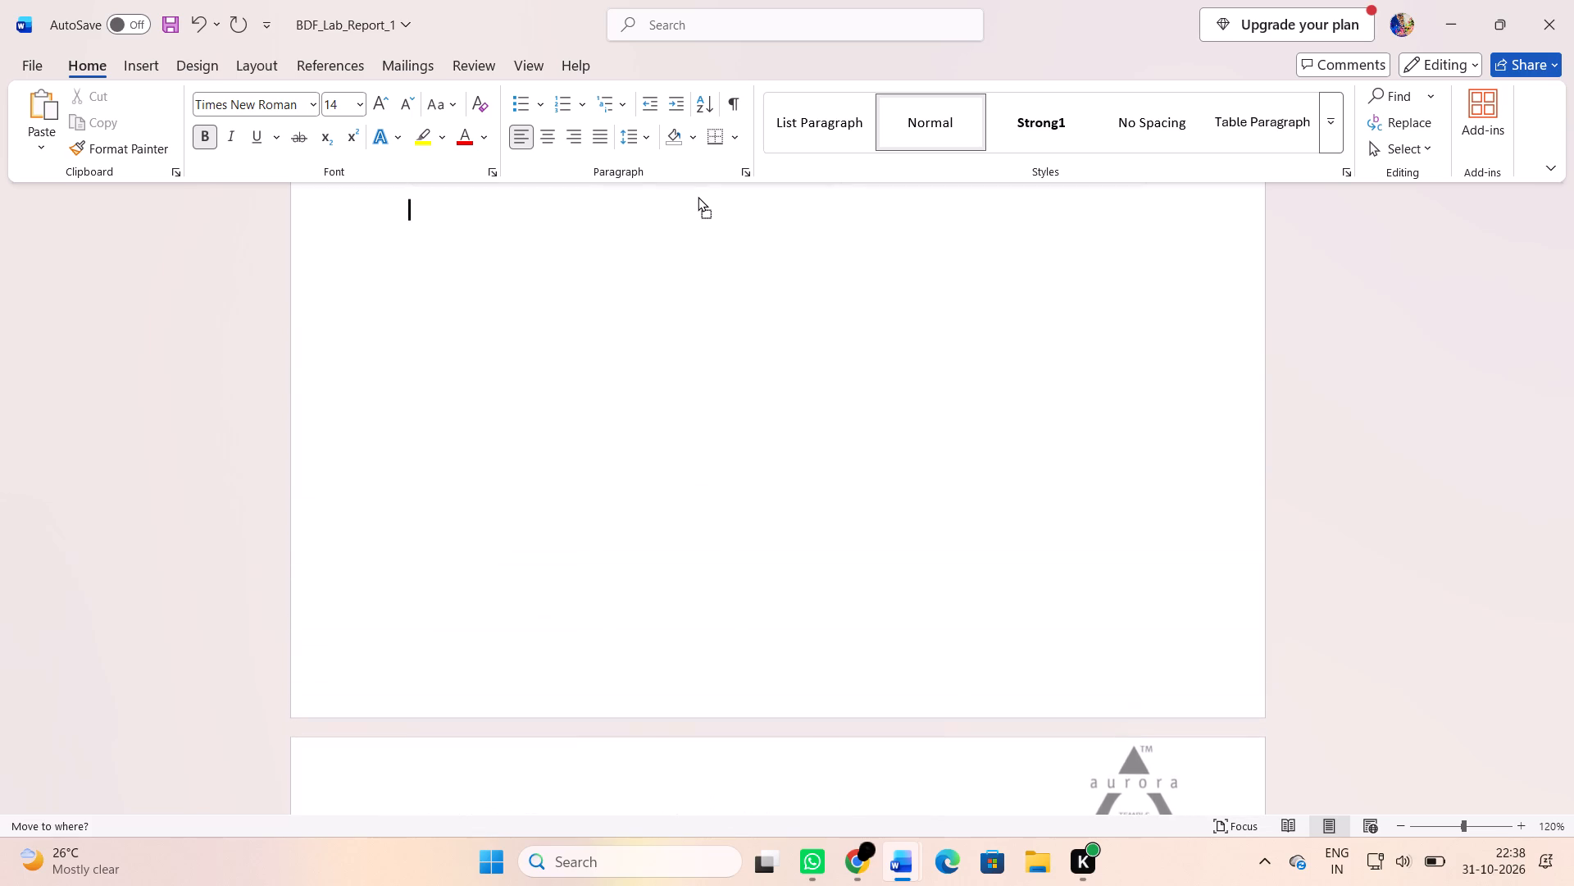
{"action": "left_click_drag", "start_coordinate": [698, 196], "coordinate": [639, 478]}
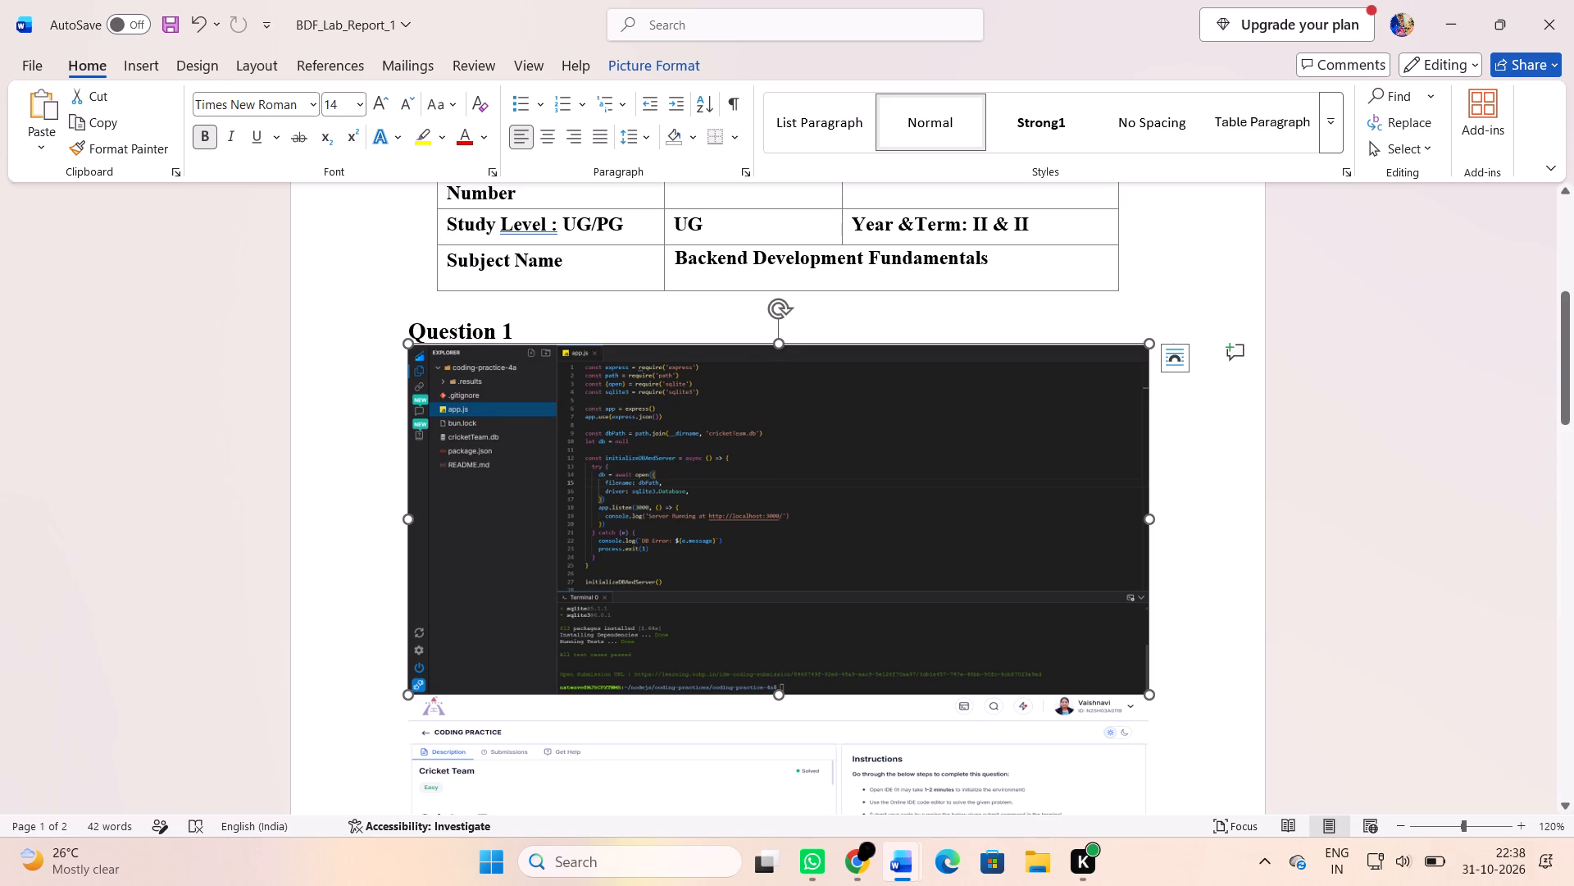
Insert a paragraph break at the end of the Question 1 heading, before the code screenshot.
{"action": "scroll", "coordinate": [723, 593], "scroll_direction": "down", "scroll_amount": 4}
{"action": "scroll", "coordinate": [723, 593], "scroll_direction": "up", "scroll_amount": 2}
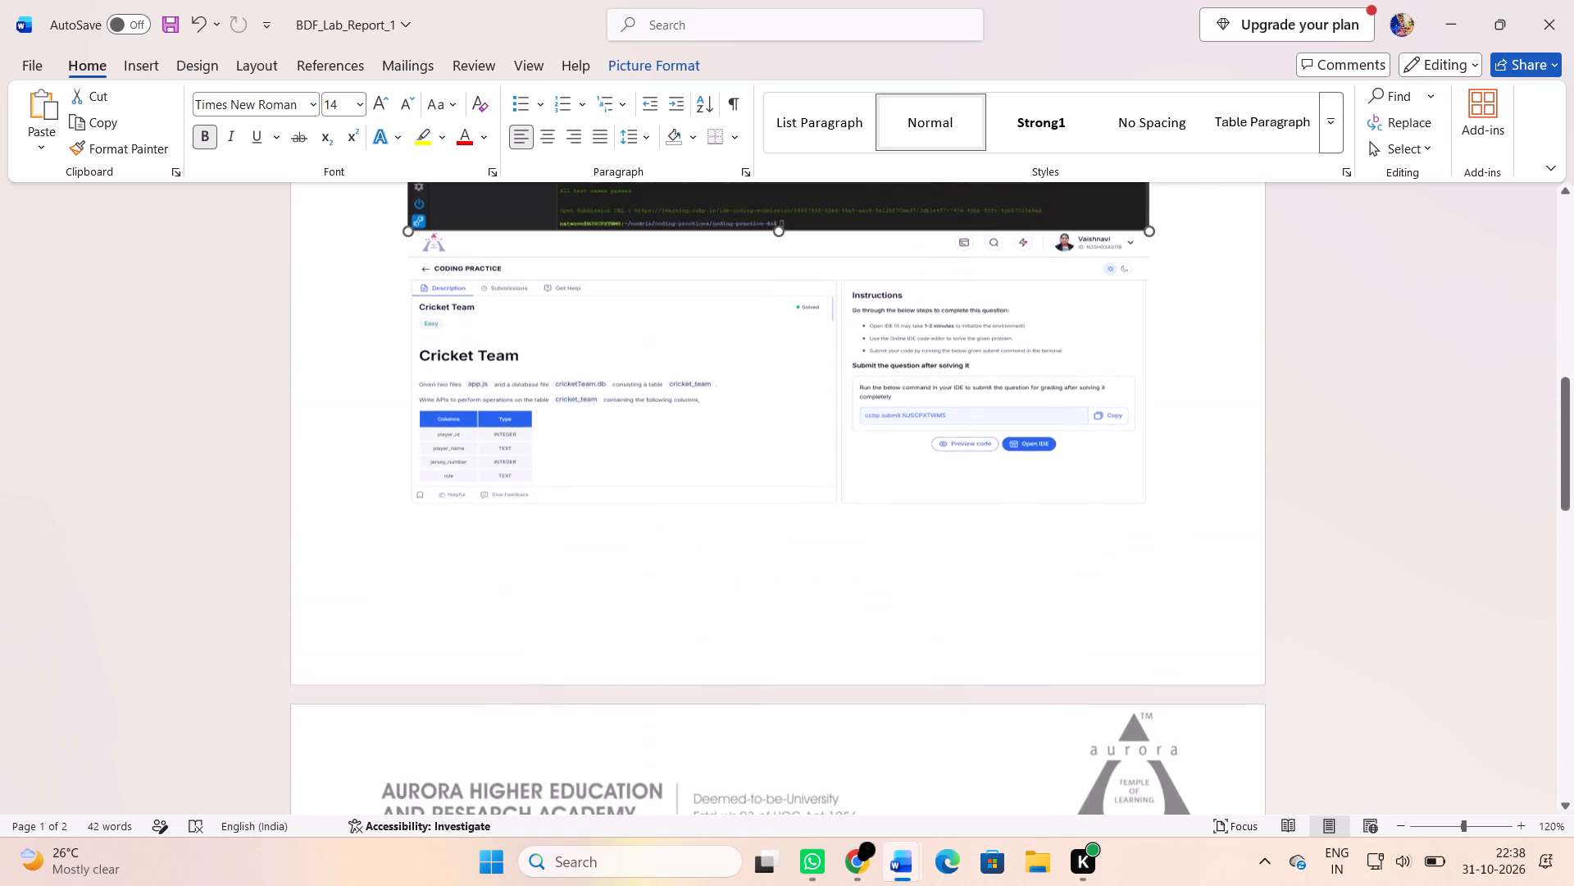
{"action": "scroll", "coordinate": [723, 593], "scroll_direction": "up", "scroll_amount": 2}
{"action": "left_click", "coordinate": [557, 404]}
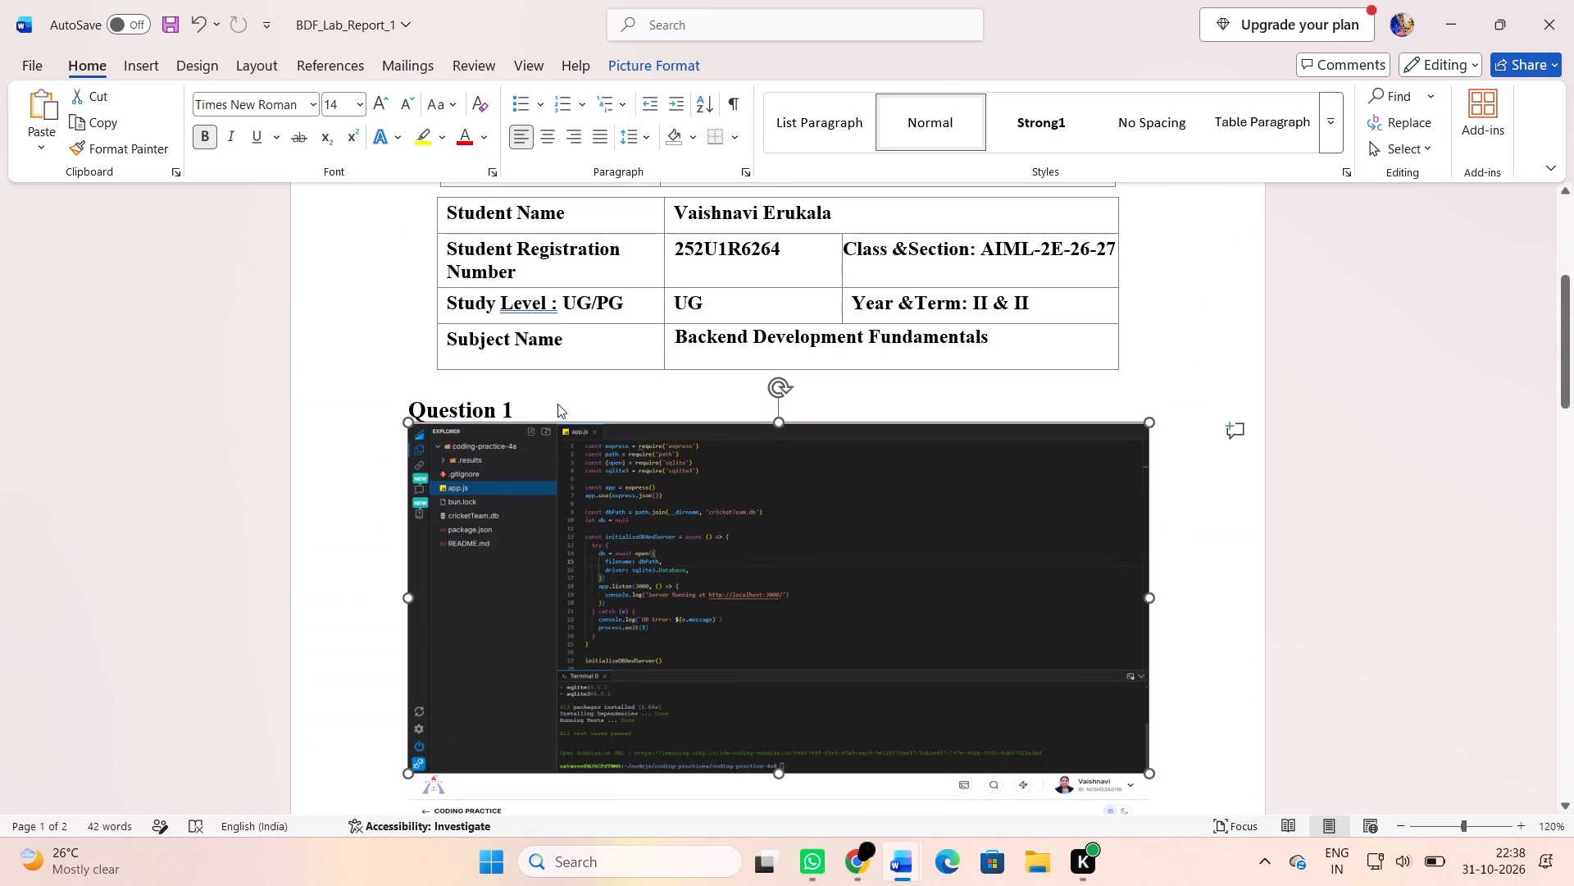
{"action": "key", "text": "Return"}
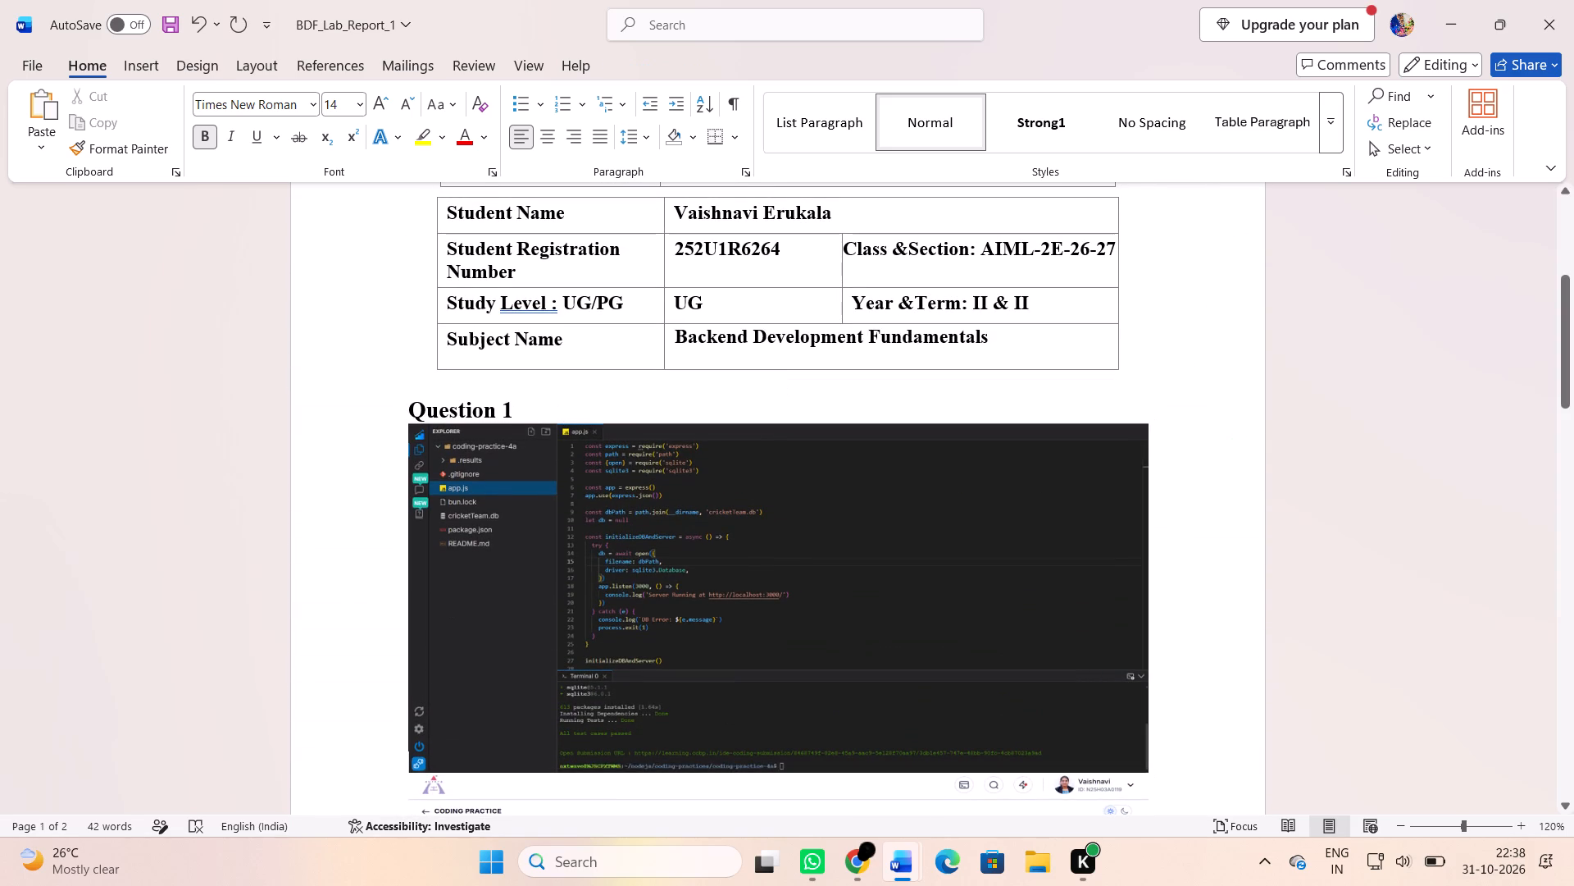
Place the insertion point on the blank line beneath the Question 2 heading.
{"action": "scroll", "coordinate": [603, 481], "scroll_direction": "down", "scroll_amount": 2}
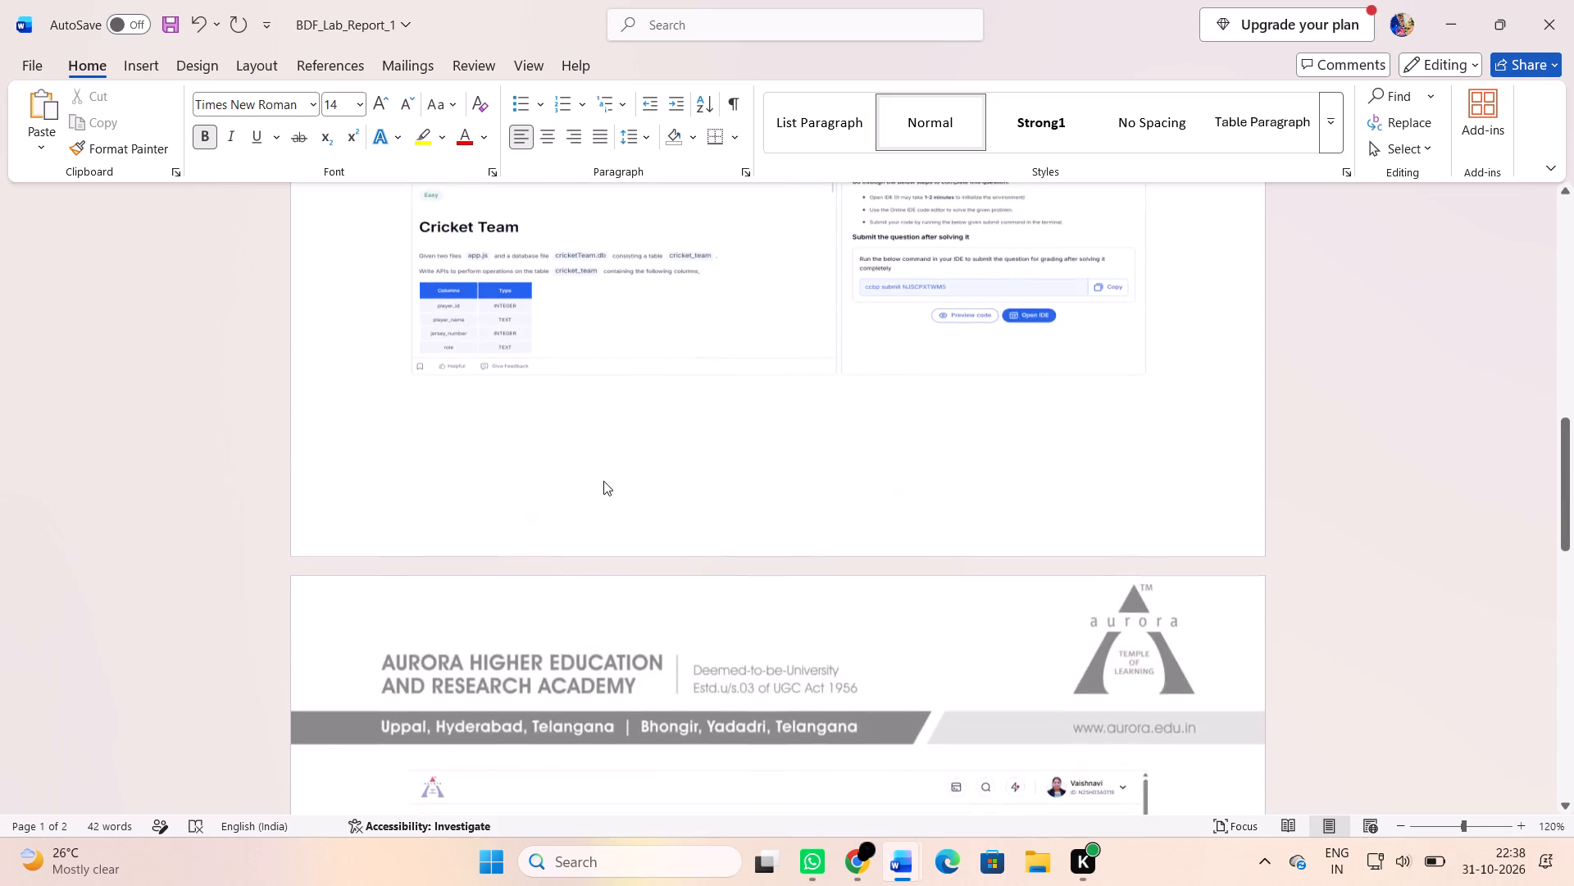
{"action": "scroll", "coordinate": [603, 481], "scroll_direction": "down", "scroll_amount": 3}
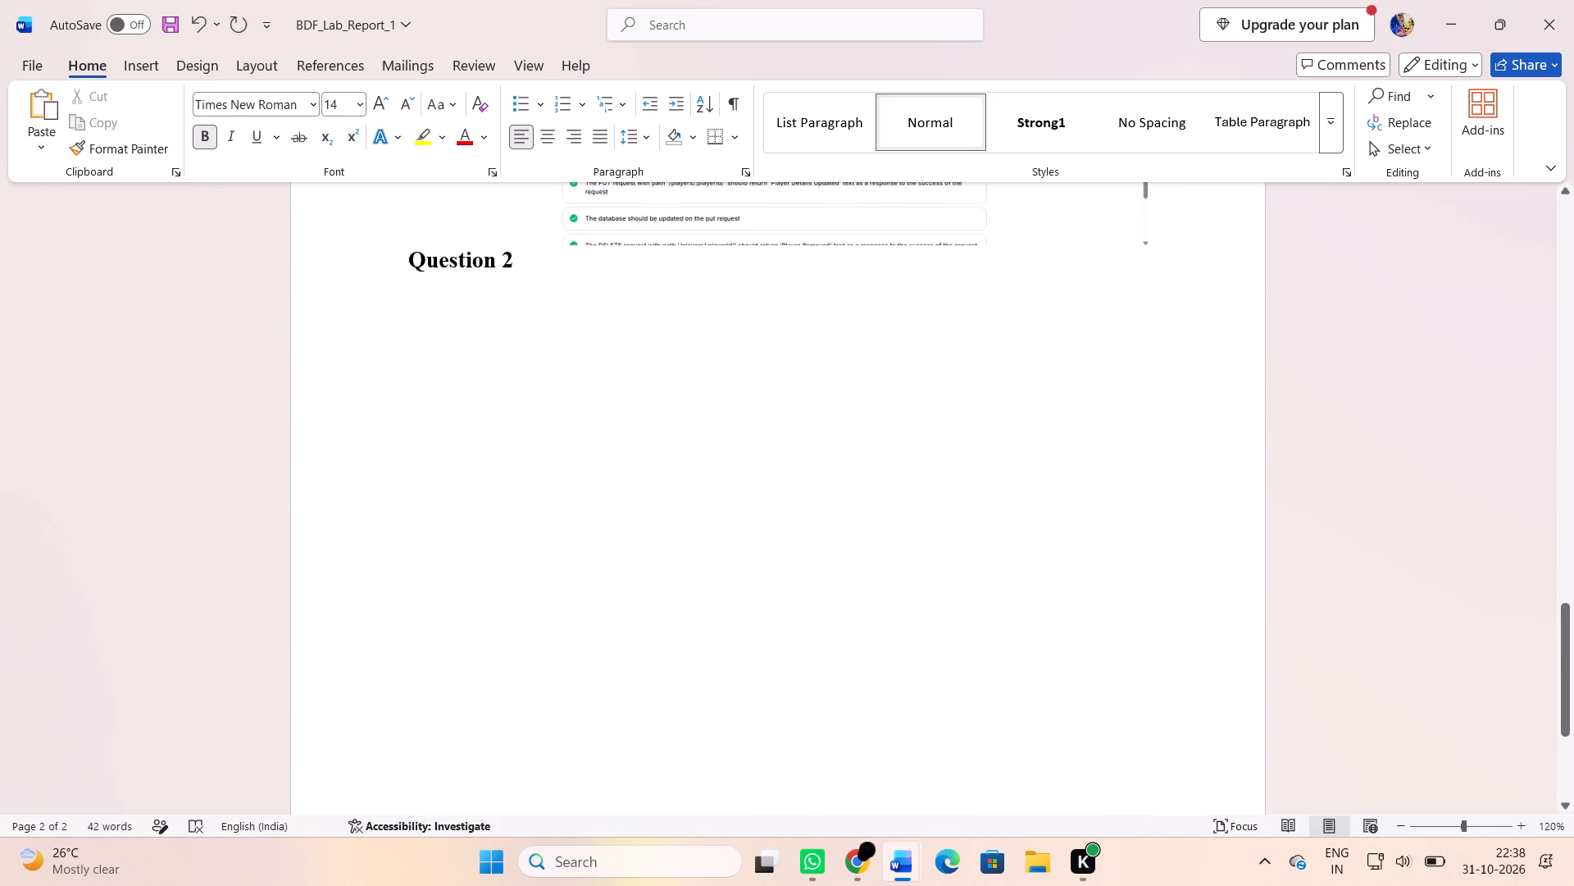
{"action": "left_click", "coordinate": [549, 299]}
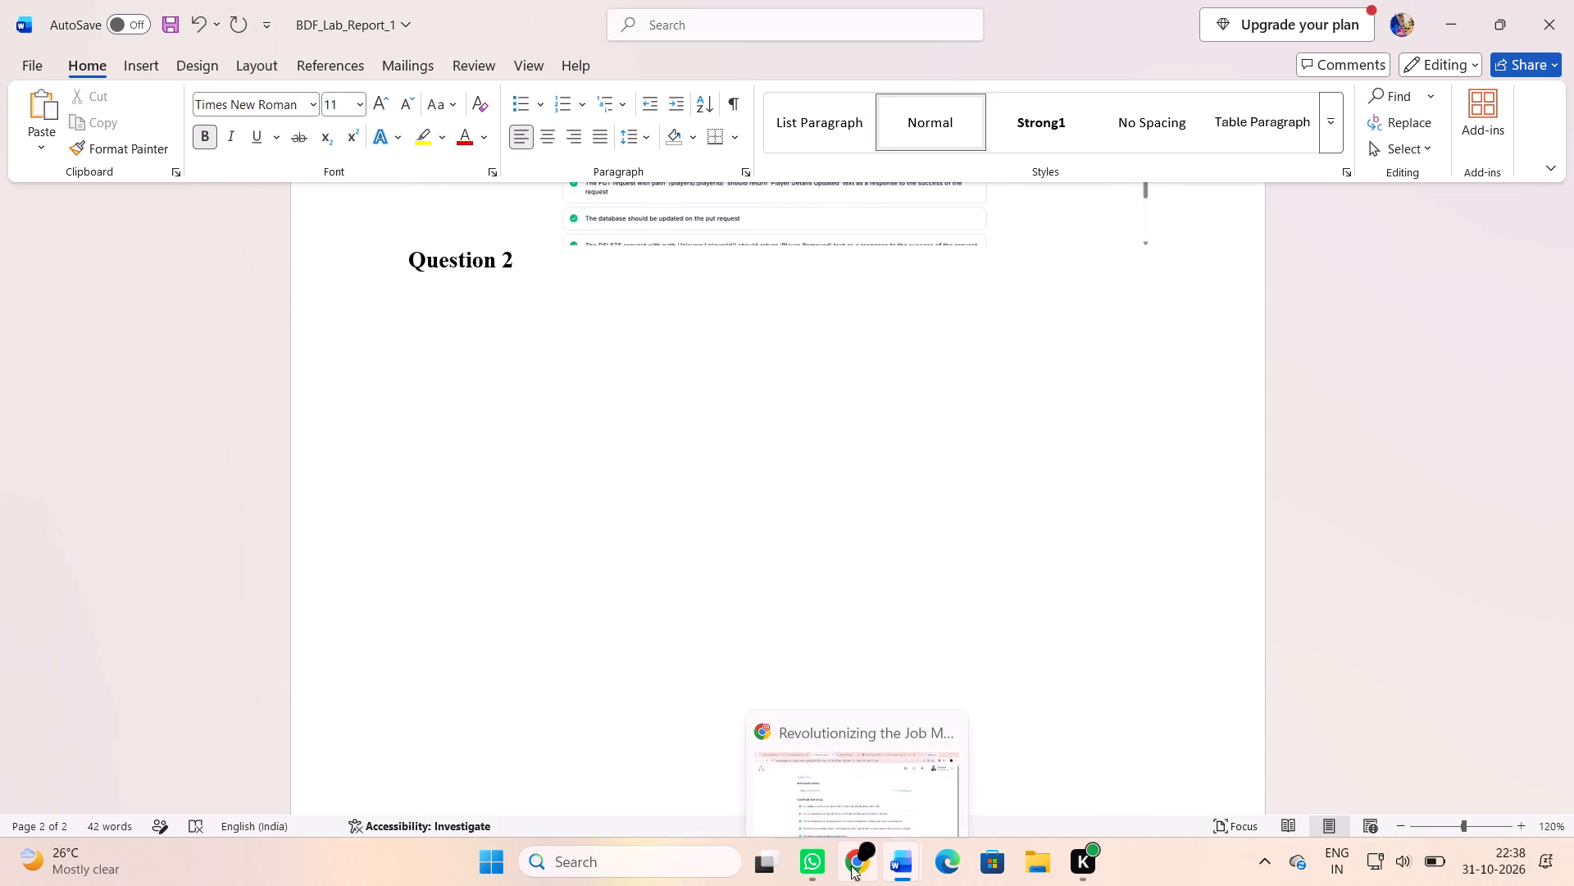
Switch to Chrome and close the Cricket Team submission results page and its IDE page.
{"action": "left_click", "coordinate": [851, 865]}
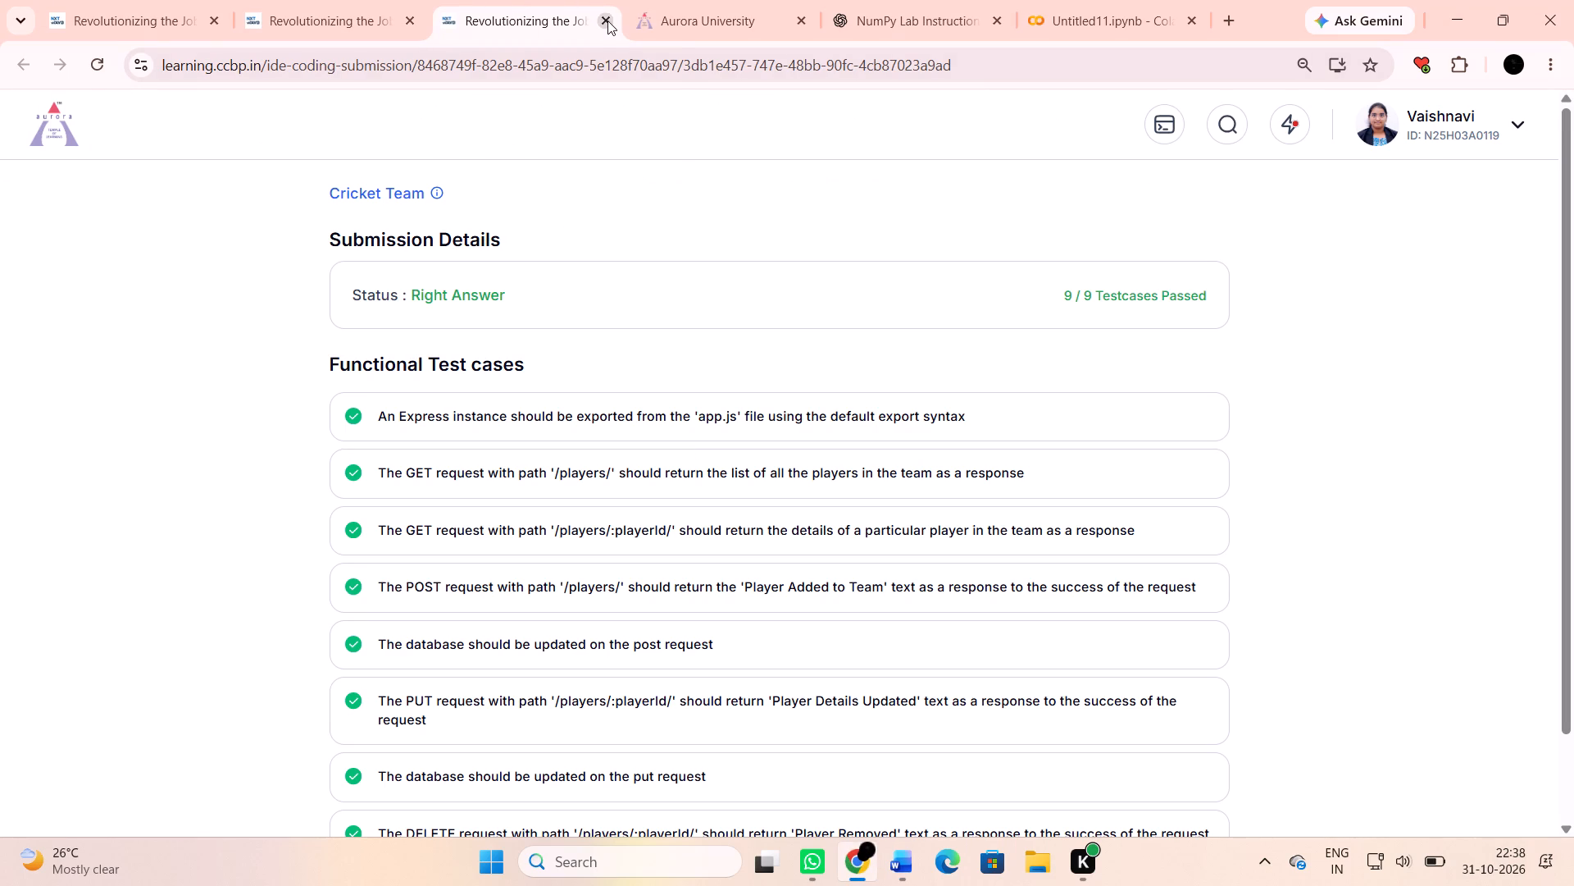
{"action": "left_click", "coordinate": [607, 21]}
{"action": "left_click", "coordinate": [410, 11]}
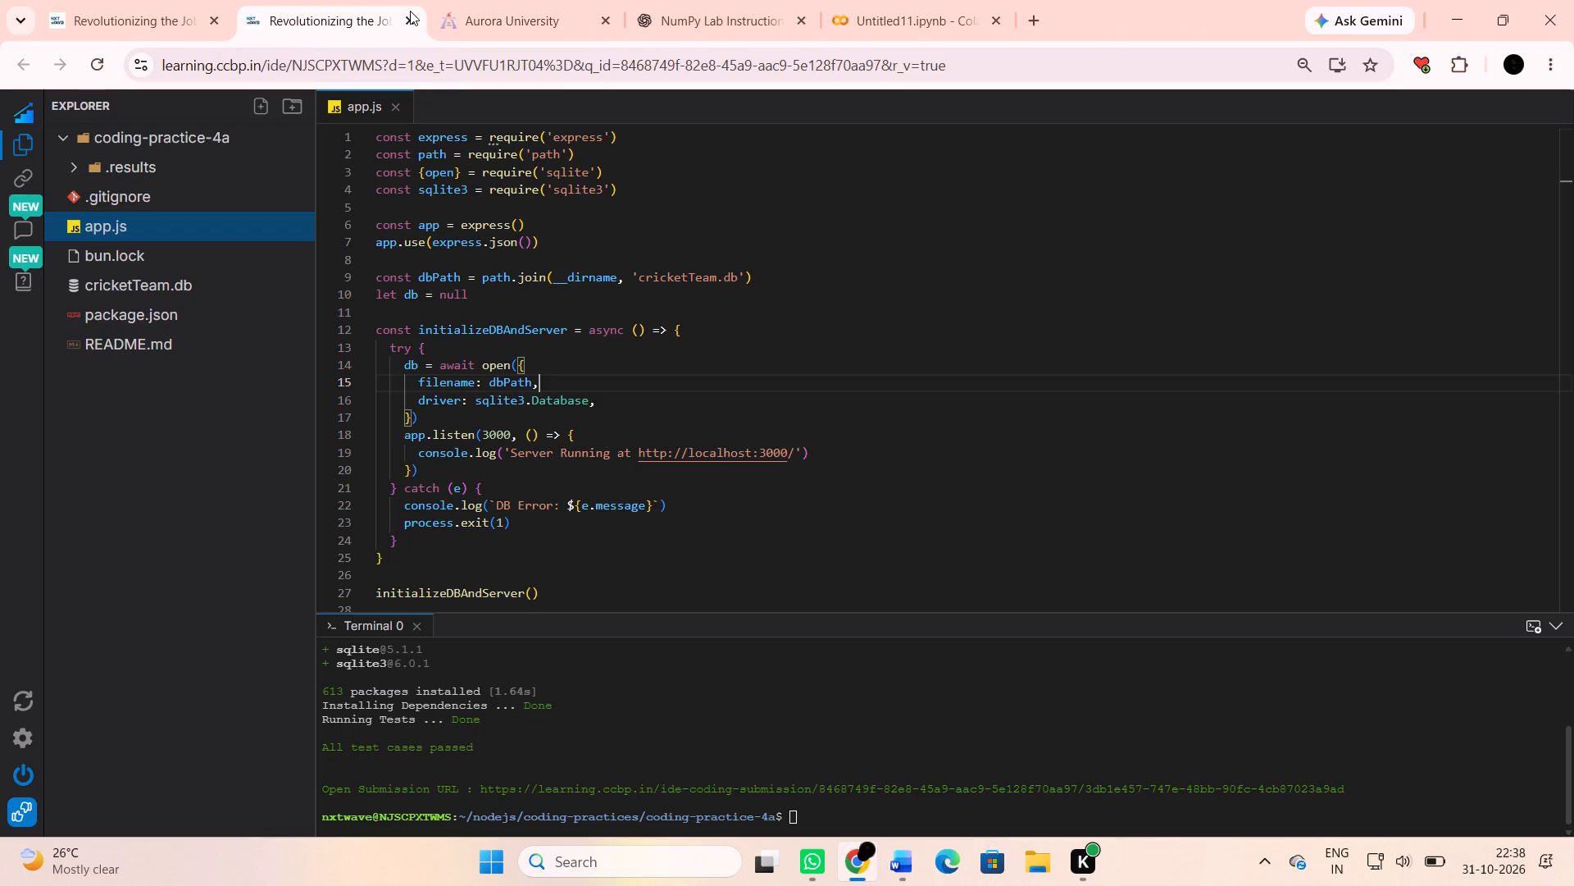
{"action": "left_click", "coordinate": [408, 27]}
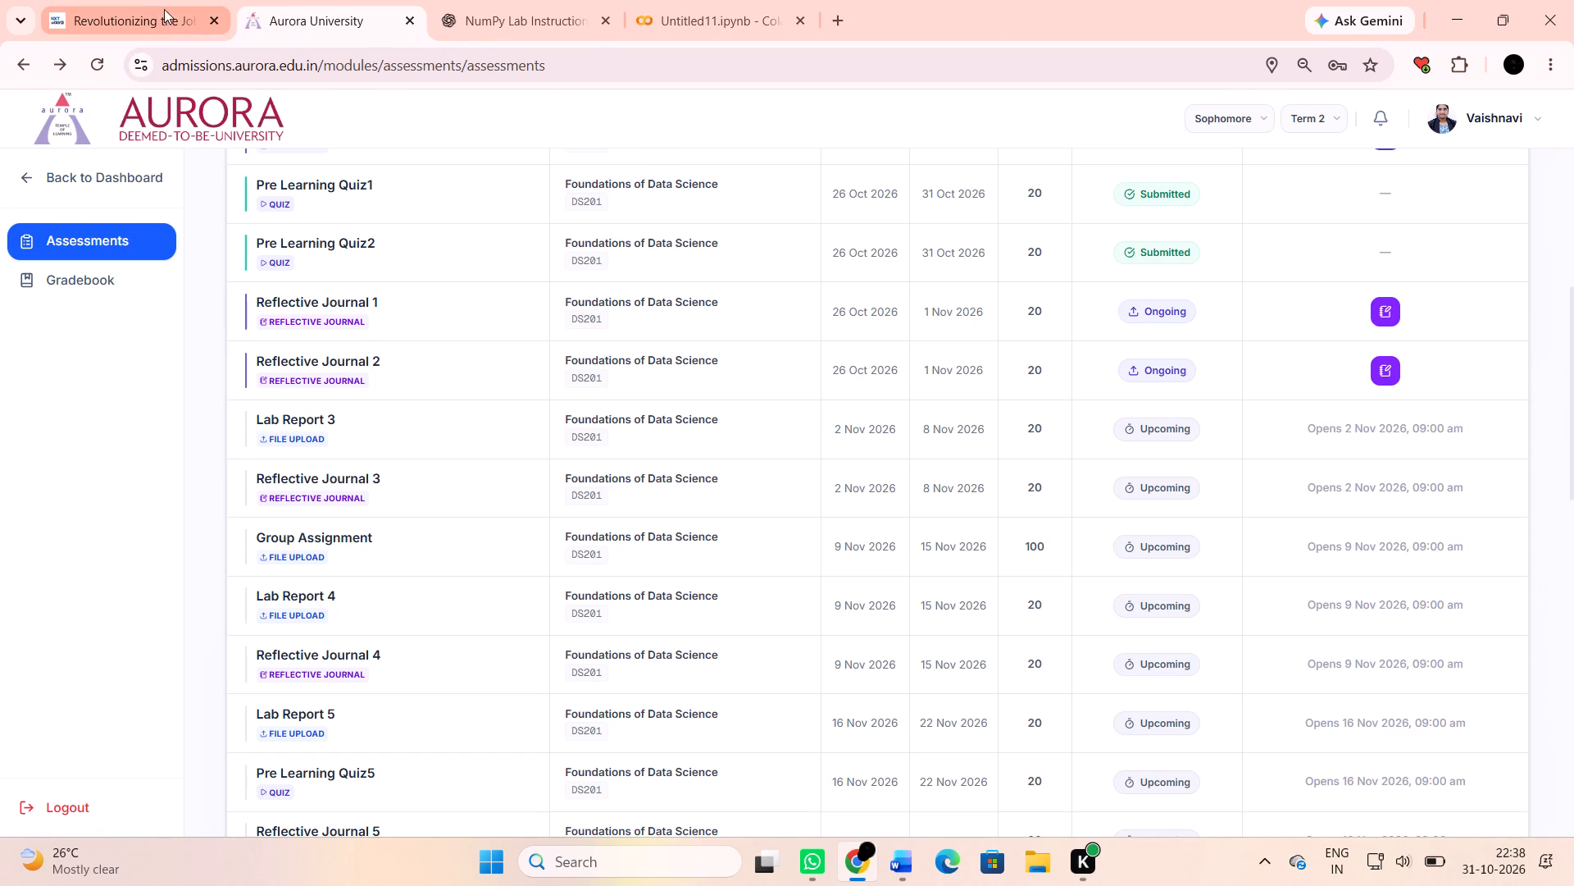
Return to the Coding Practice question list and open the Movies question.
{"action": "left_click", "coordinate": [153, 6]}
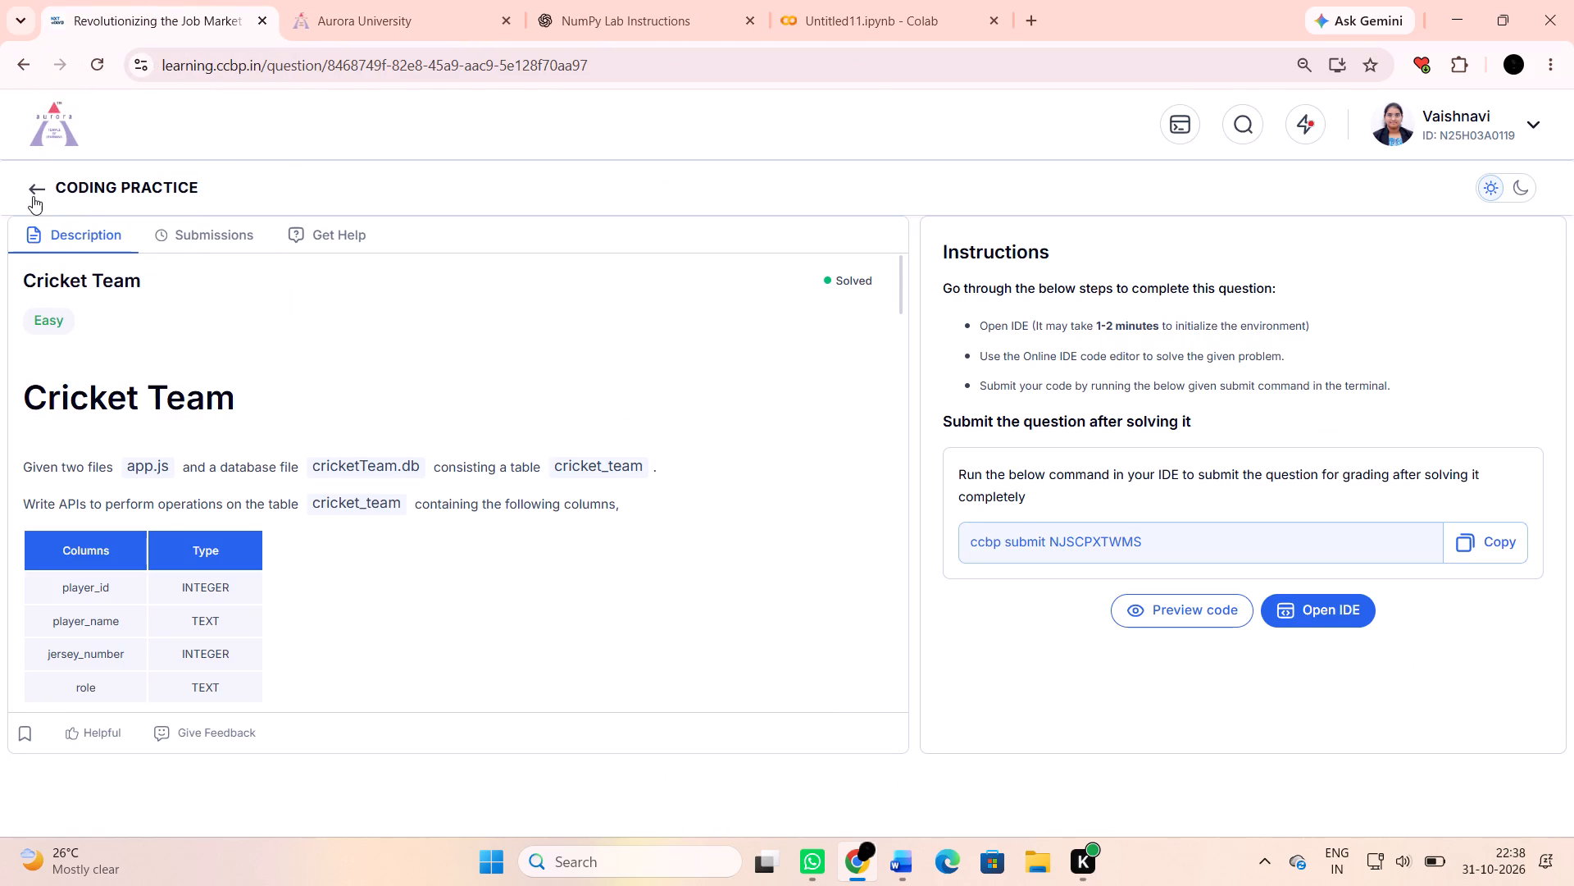
{"action": "left_click", "coordinate": [34, 194]}
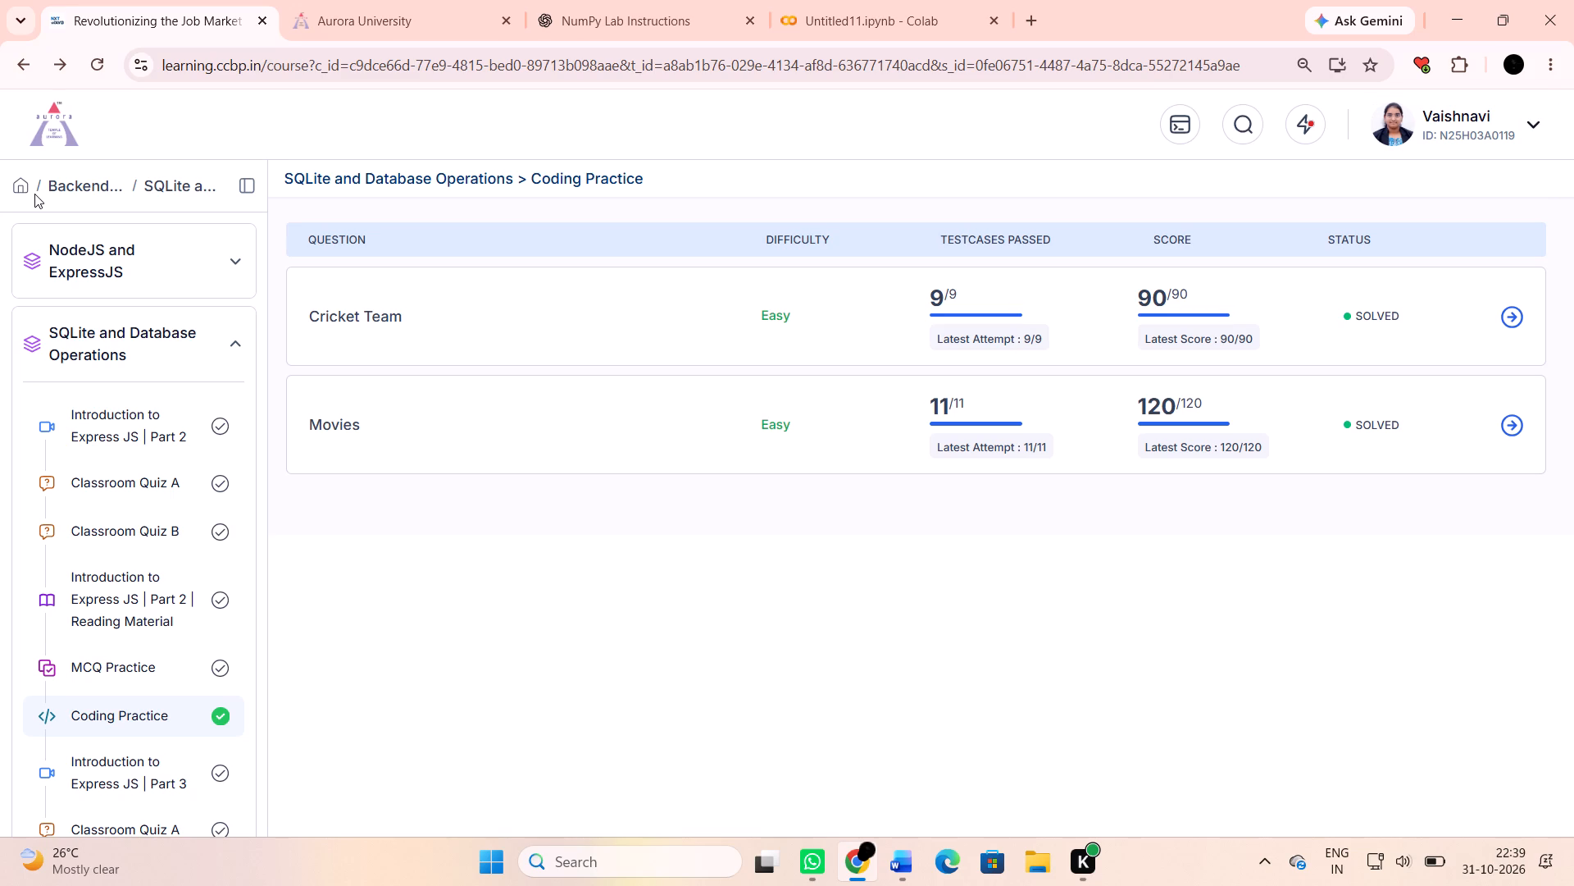
{"action": "left_click", "coordinate": [488, 396]}
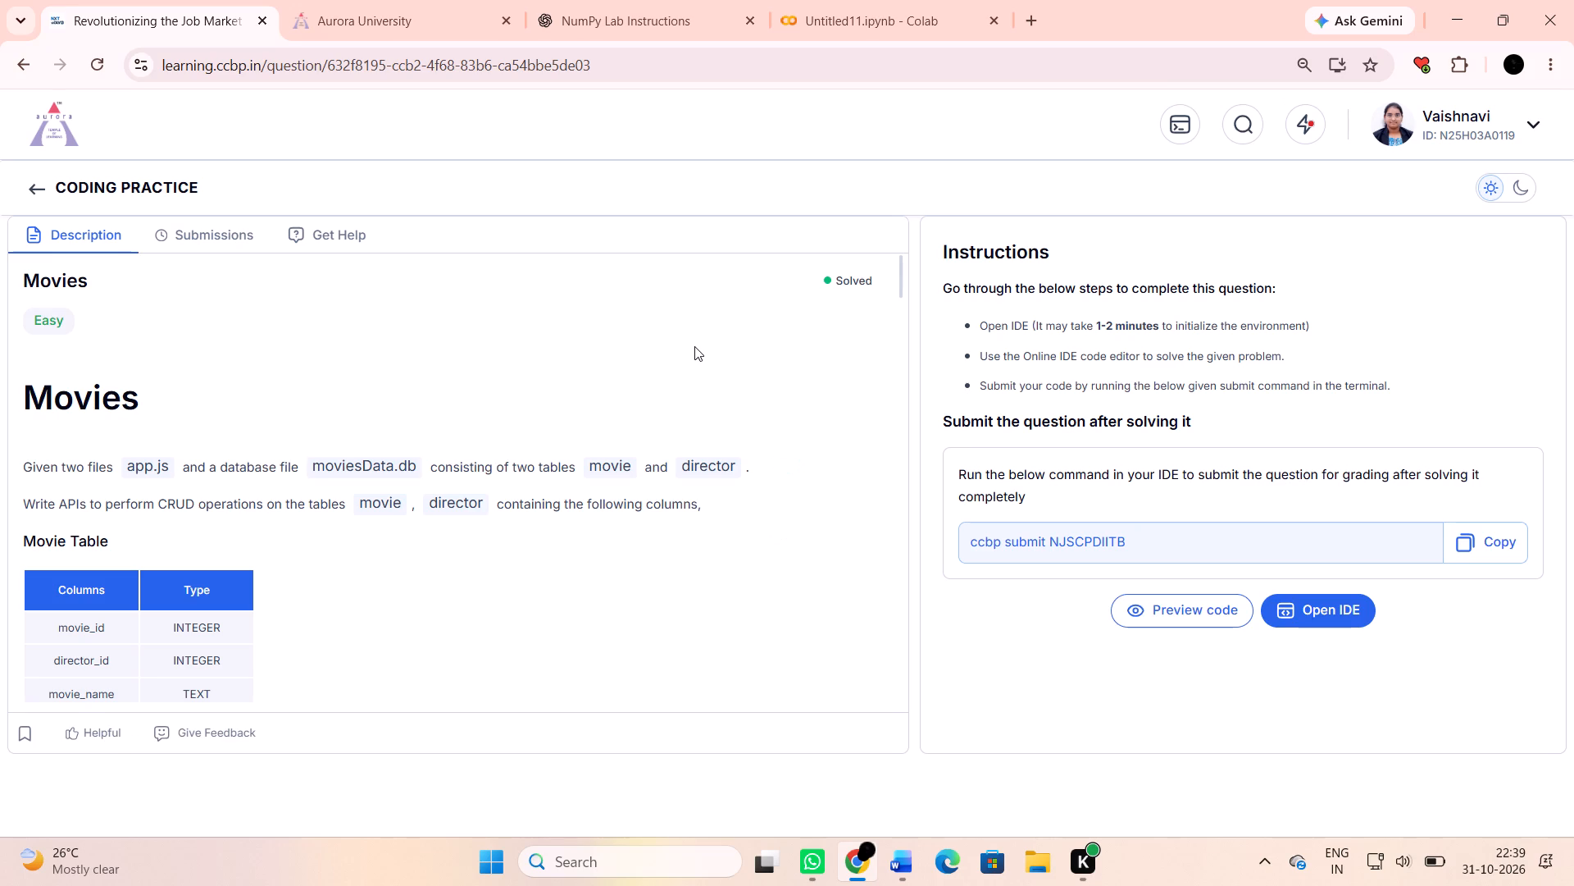
Launch the IDE for the Movies question, closing the other active session, and copy the question's submit command.
{"action": "left_click", "coordinate": [1343, 605]}
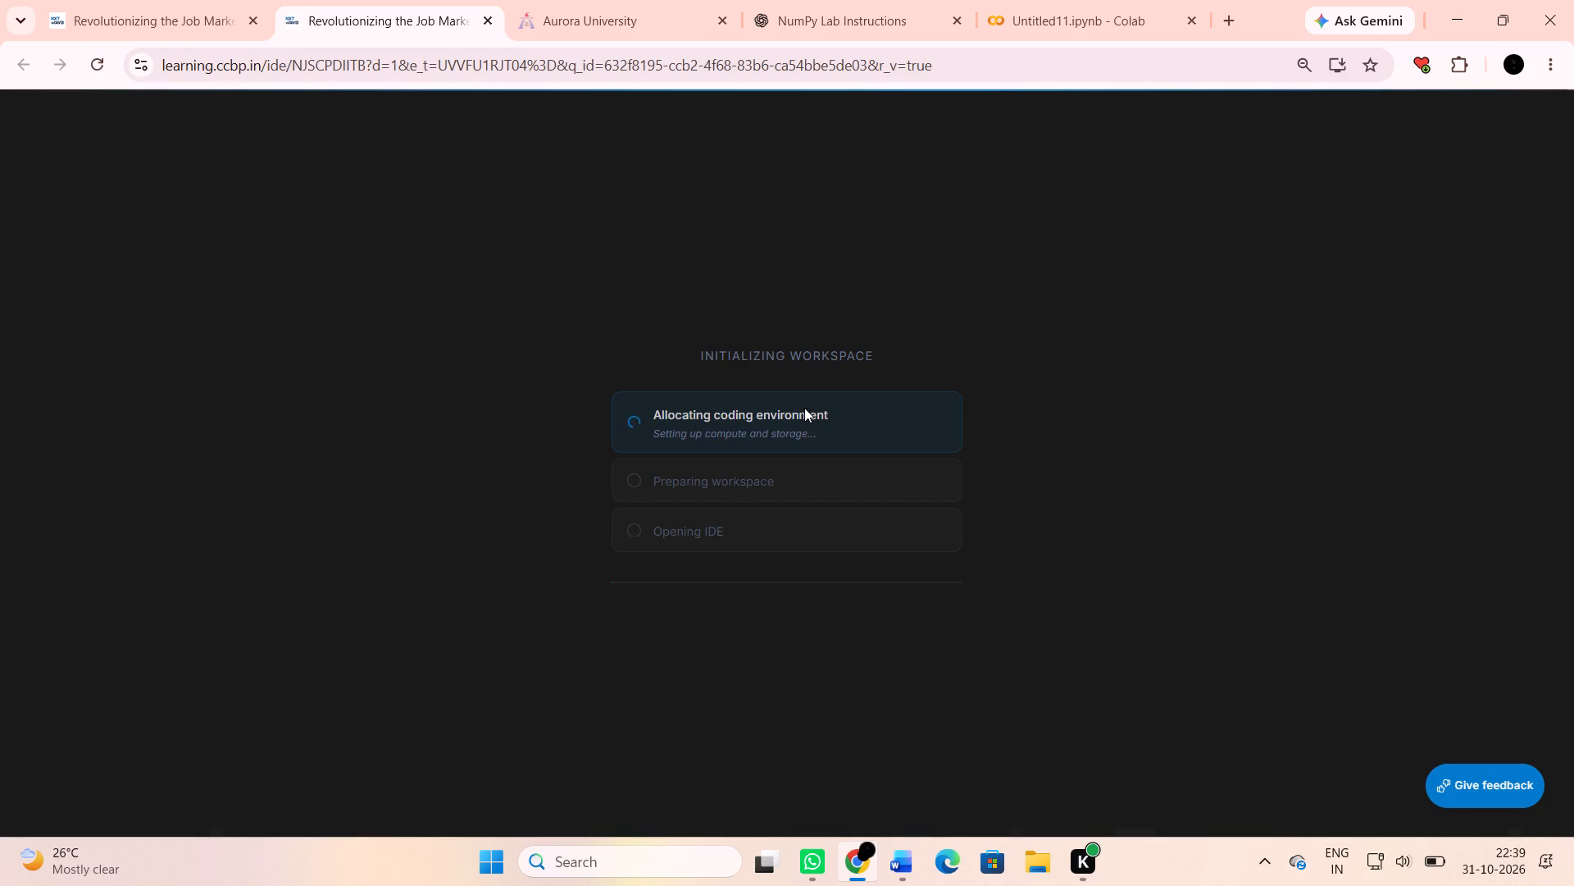
{"action": "left_click", "coordinate": [130, 0]}
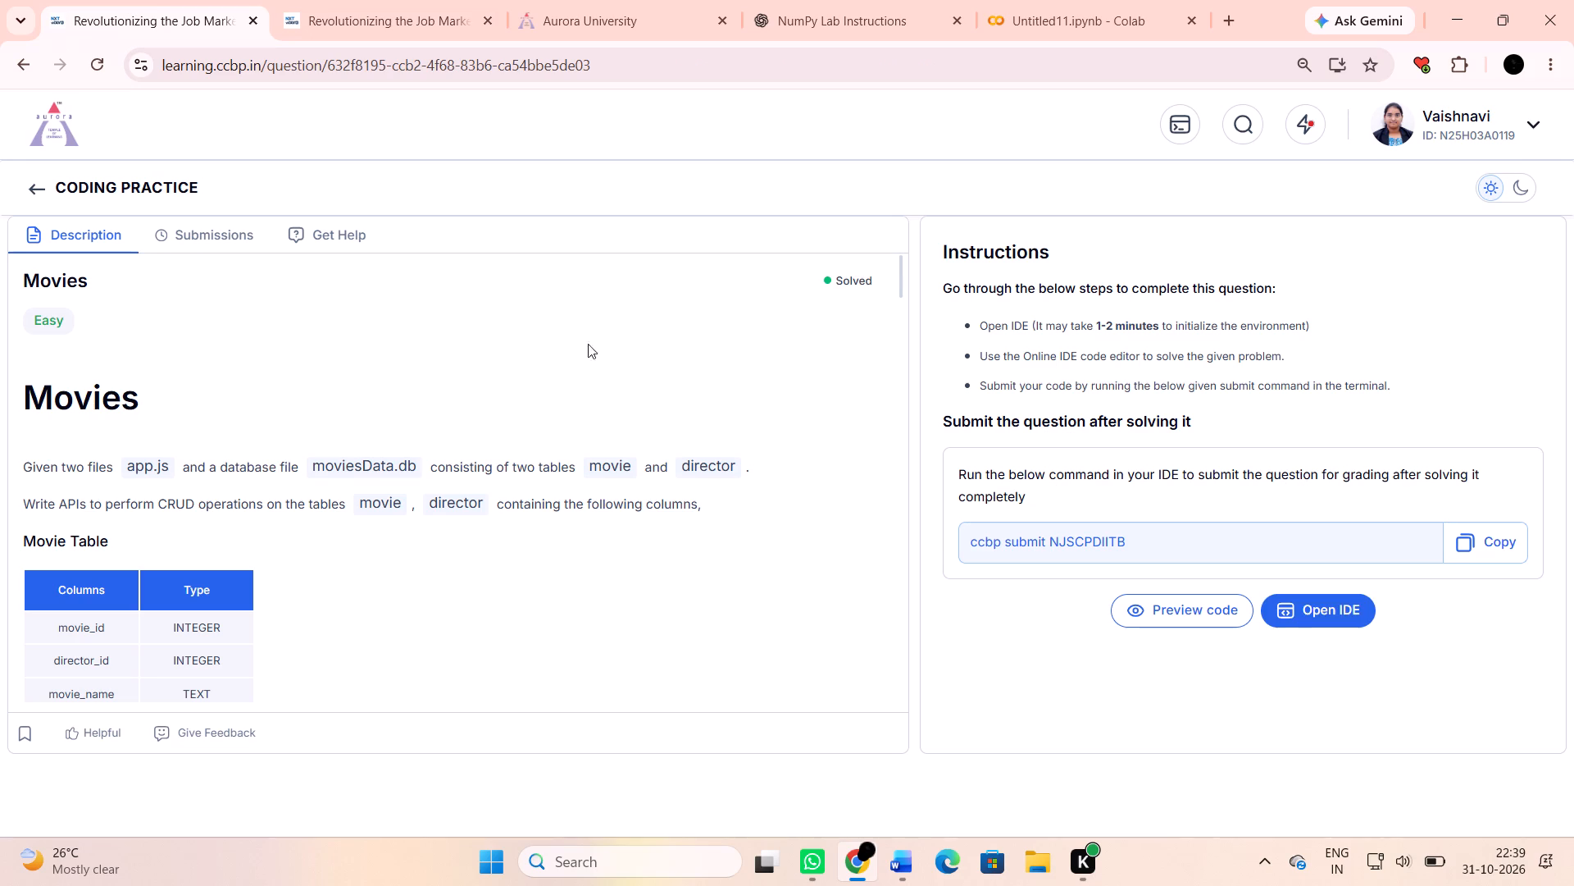
{"action": "left_click", "coordinate": [1489, 539]}
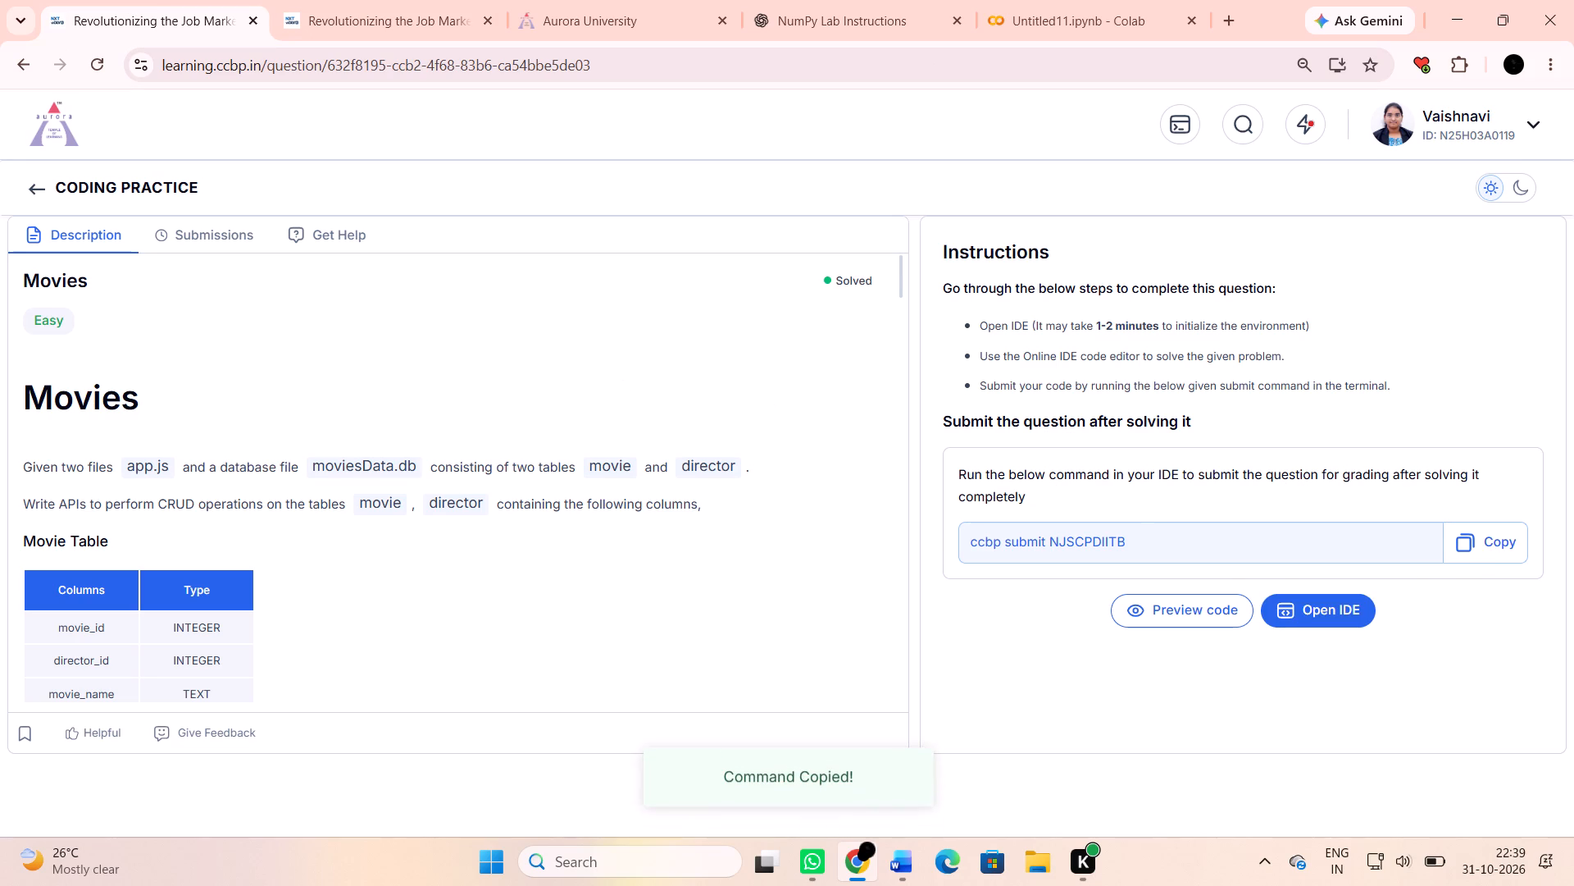
{"action": "left_click", "coordinate": [419, 0]}
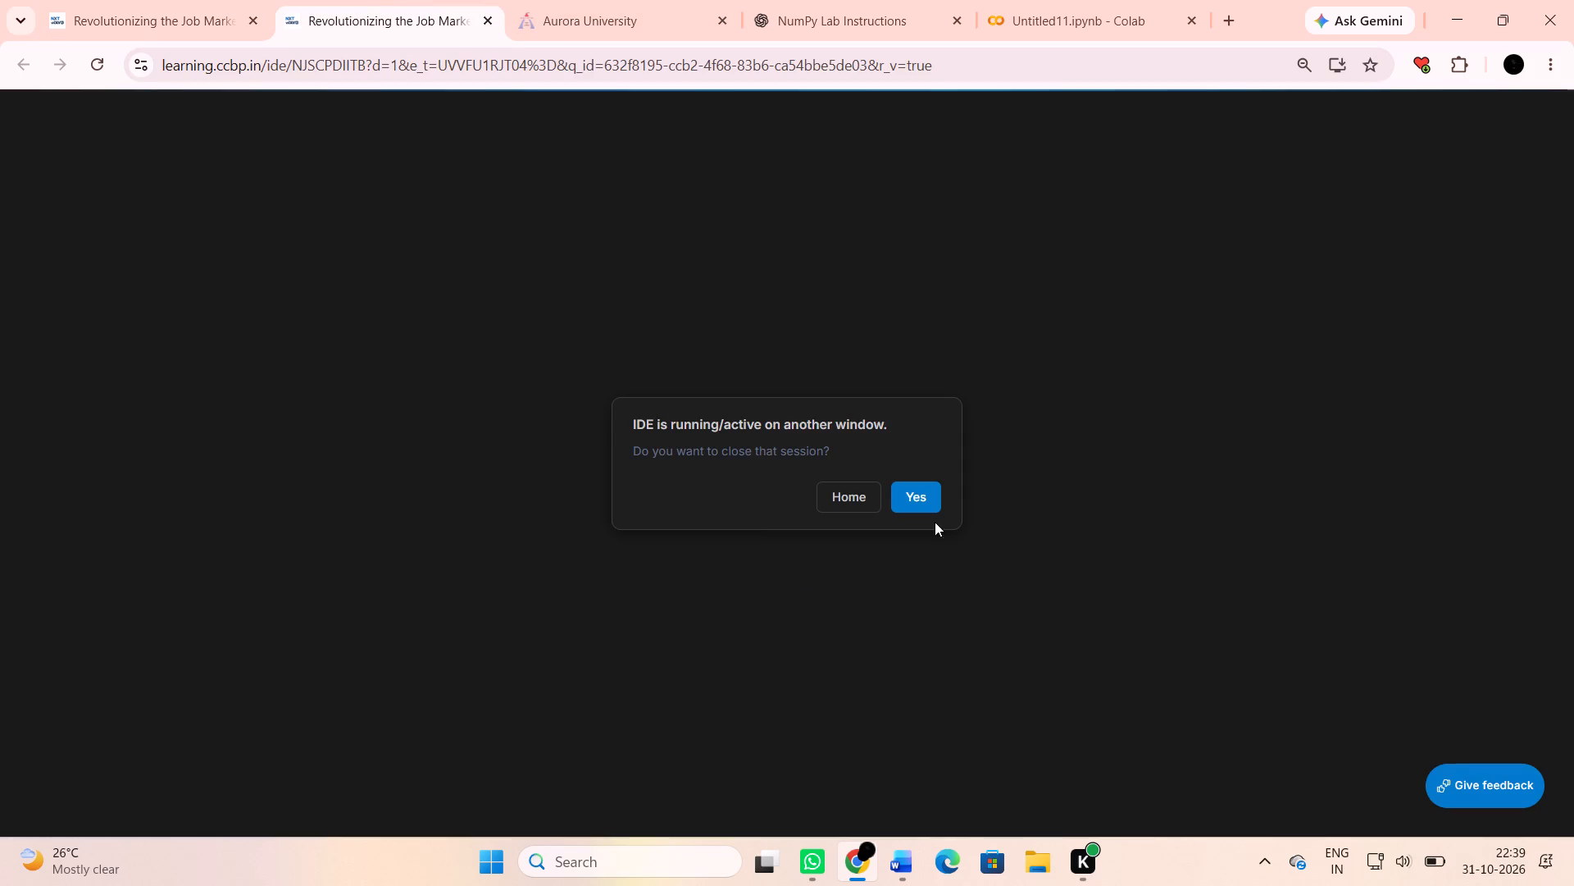
{"action": "left_click", "coordinate": [921, 494]}
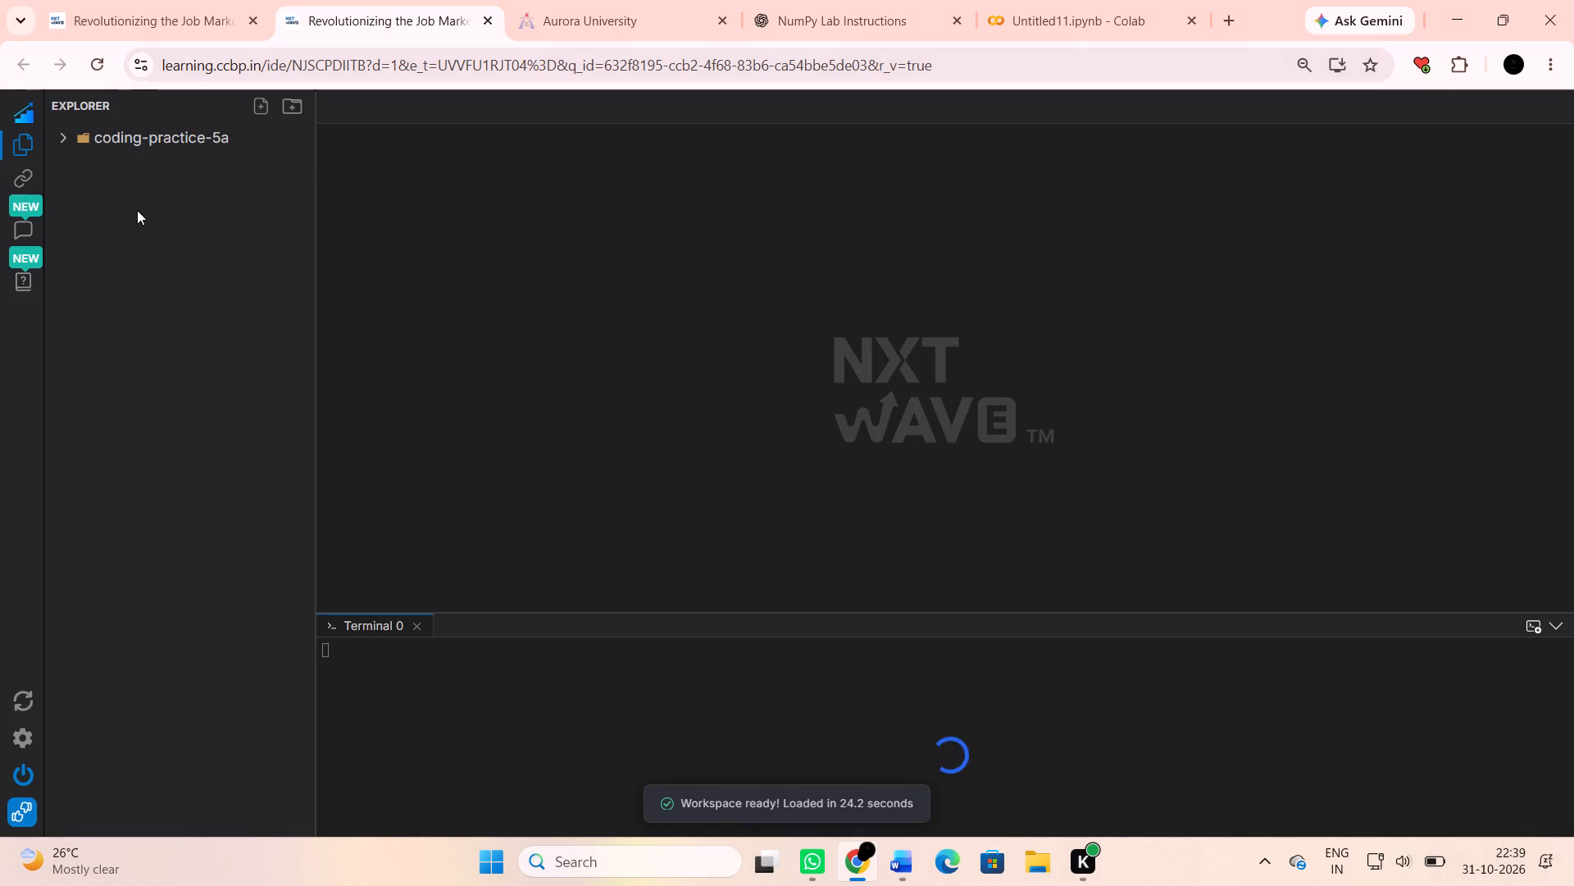
Expand the coding-practice-5a folder and open app.js in the editor.
{"action": "left_click", "coordinate": [148, 132]}
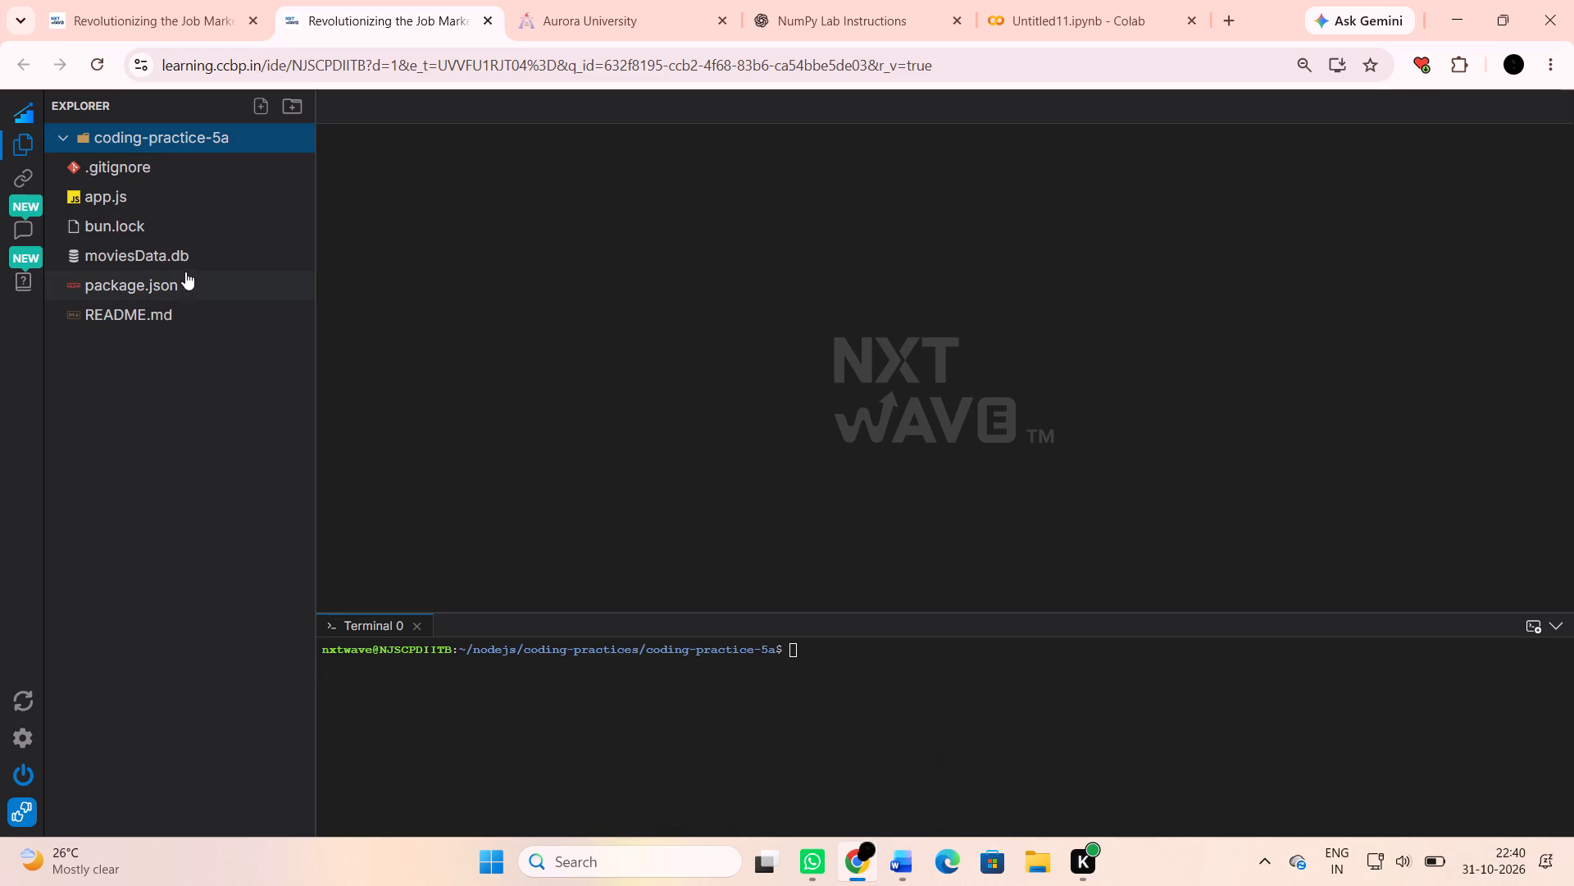
{"action": "double_click", "coordinate": [184, 208]}
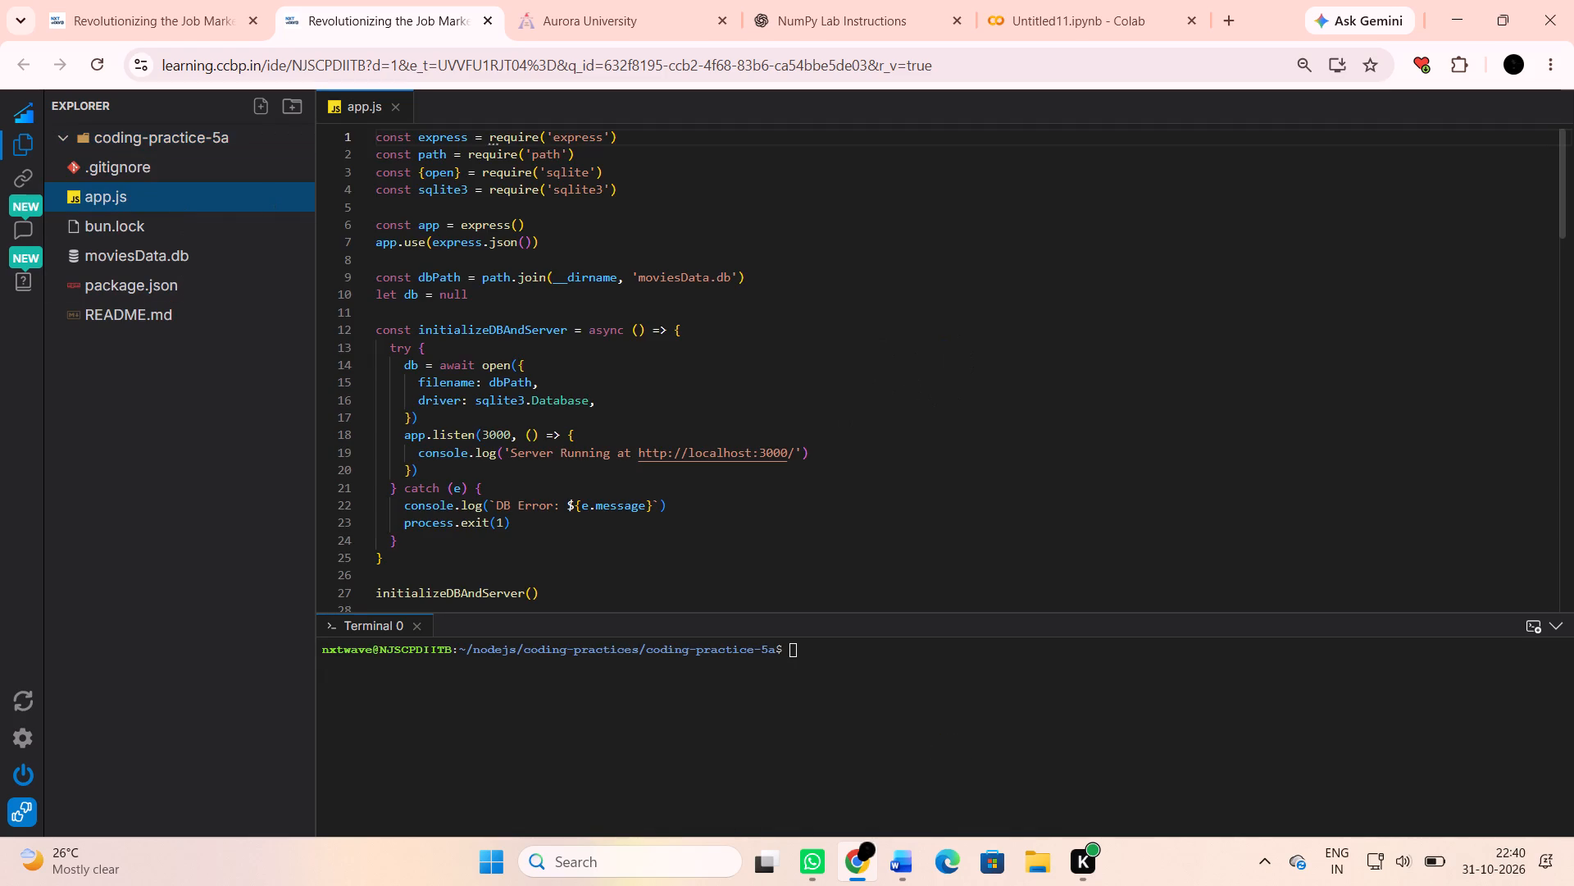
Run the copied Movies submit command in the IDE terminal.
{"action": "left_click", "coordinate": [884, 660]}
{"action": "key", "text": "ctrl+shift+Return"}
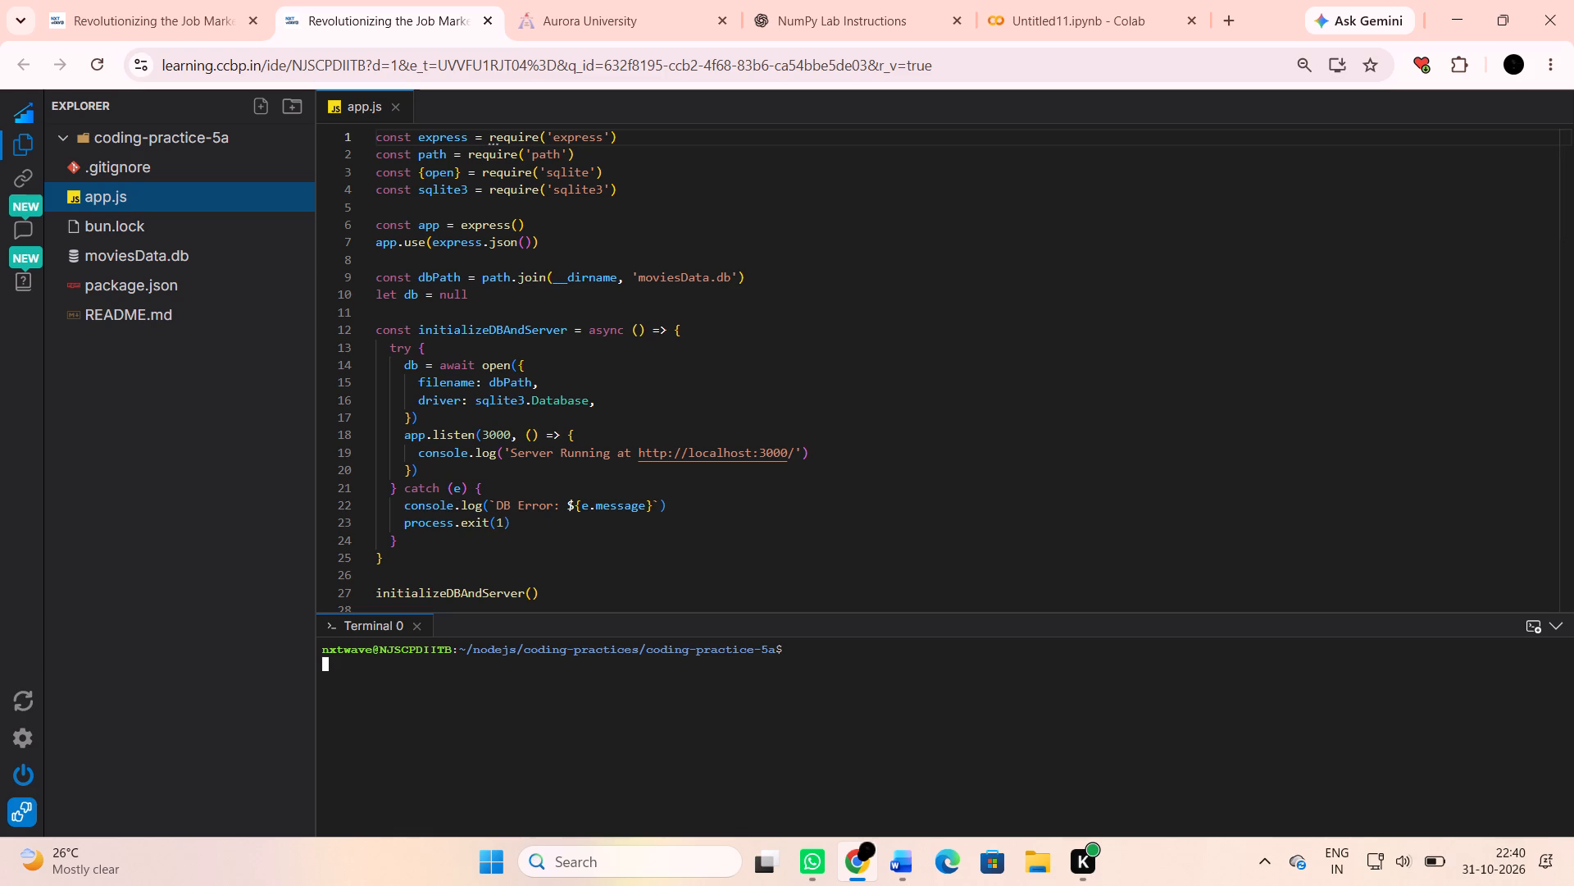
{"action": "key", "text": "ctrl+shift+v"}
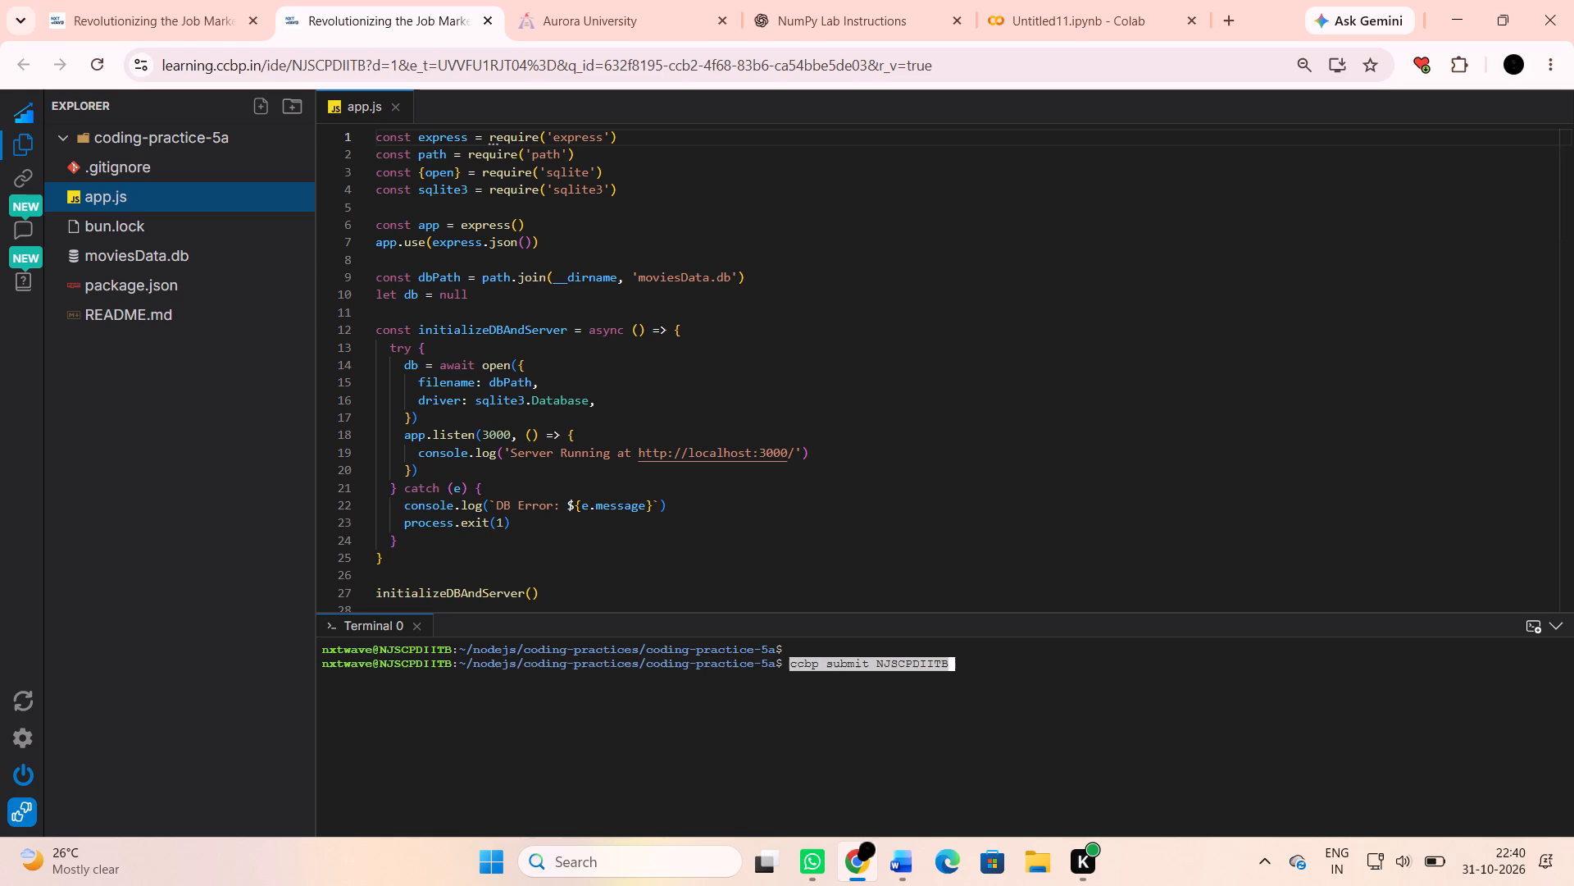
{"action": "key", "text": "Return"}
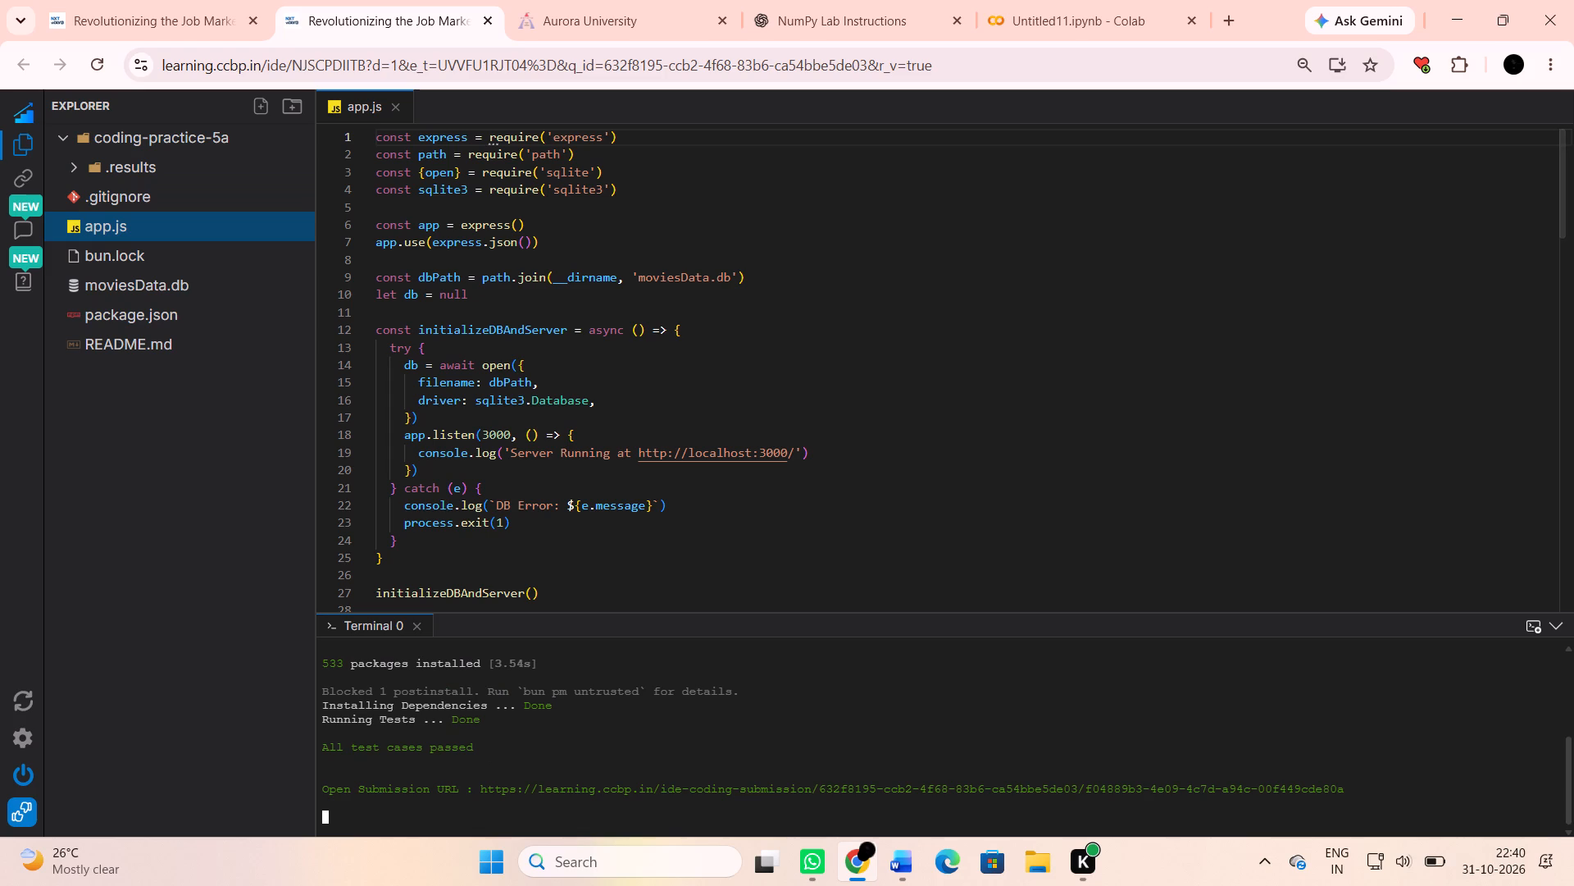
Open the Movies submission results page from the terminal's submission URL.
{"action": "left_click", "coordinate": [503, 787]}
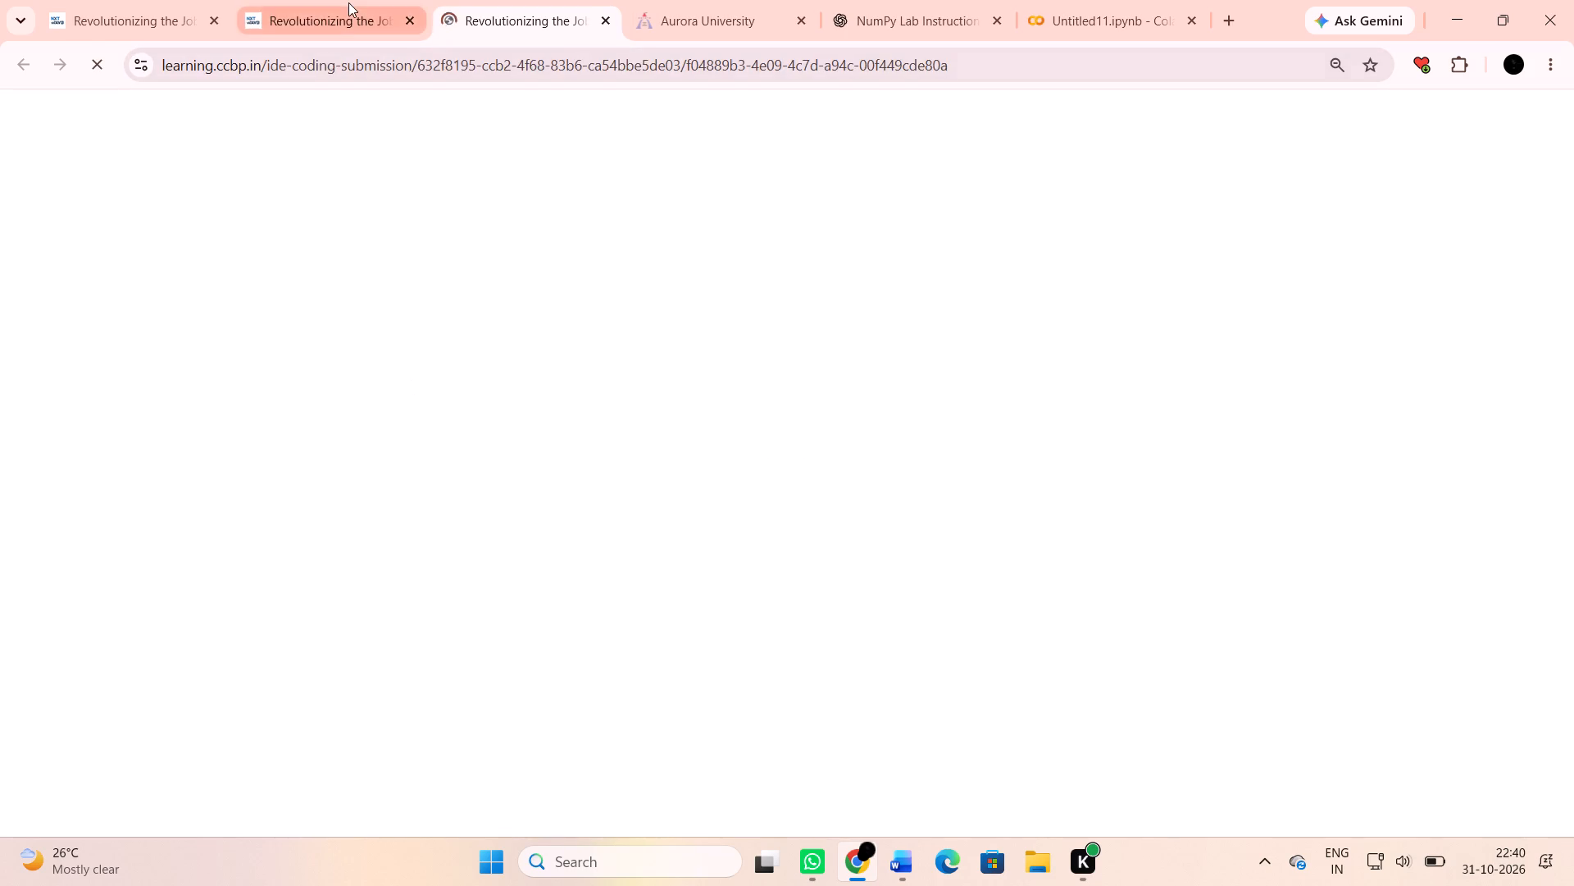
{"action": "left_click", "coordinate": [348, 2]}
{"action": "scroll", "coordinate": [539, 427], "scroll_direction": "up", "scroll_amount": 7}
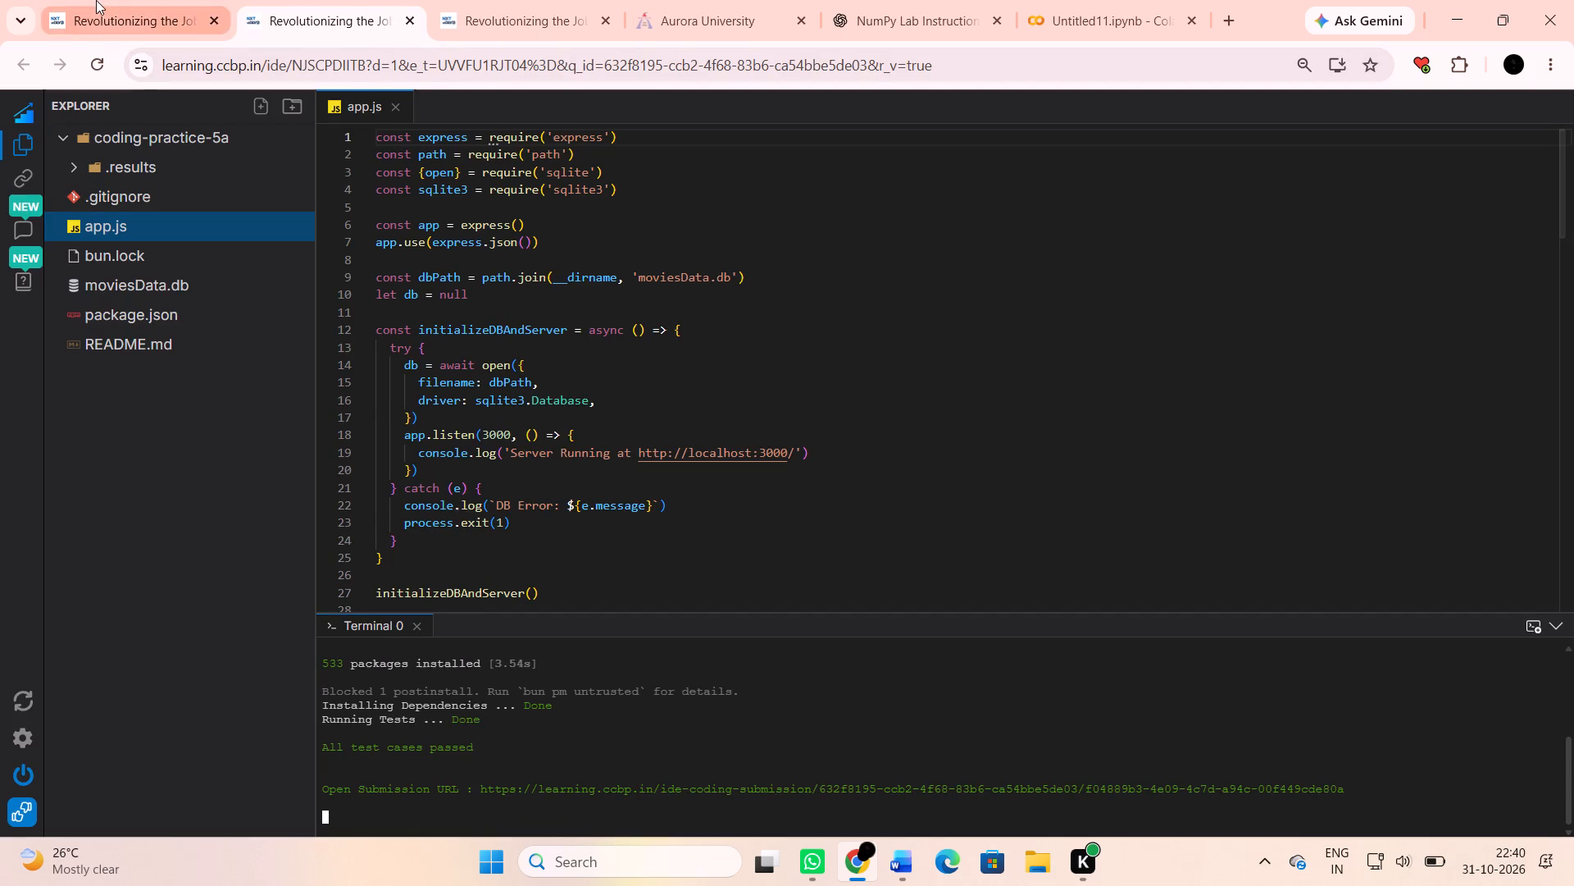
{"action": "left_click", "coordinate": [96, 0]}
{"action": "left_click", "coordinate": [500, 0]}
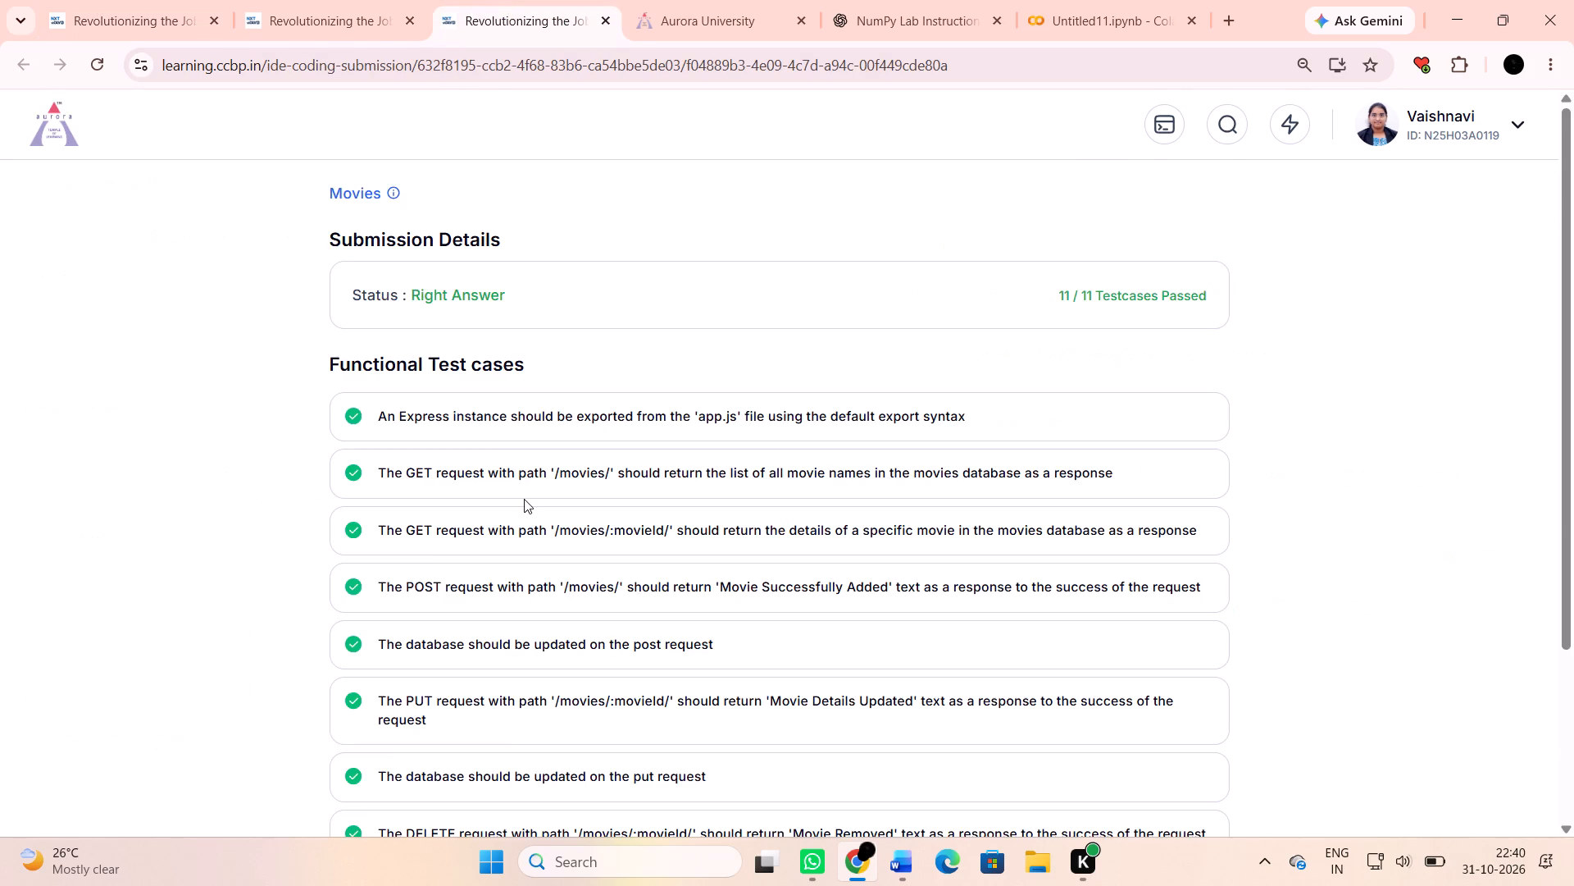
{"action": "scroll", "coordinate": [524, 499], "scroll_direction": "up", "scroll_amount": 1}
Capture the Movies question page below the browser's address bar and paste the screenshot beneath the Question 2 heading in BDF_Lab_Report_1.
{"action": "left_click", "coordinate": [157, 0]}
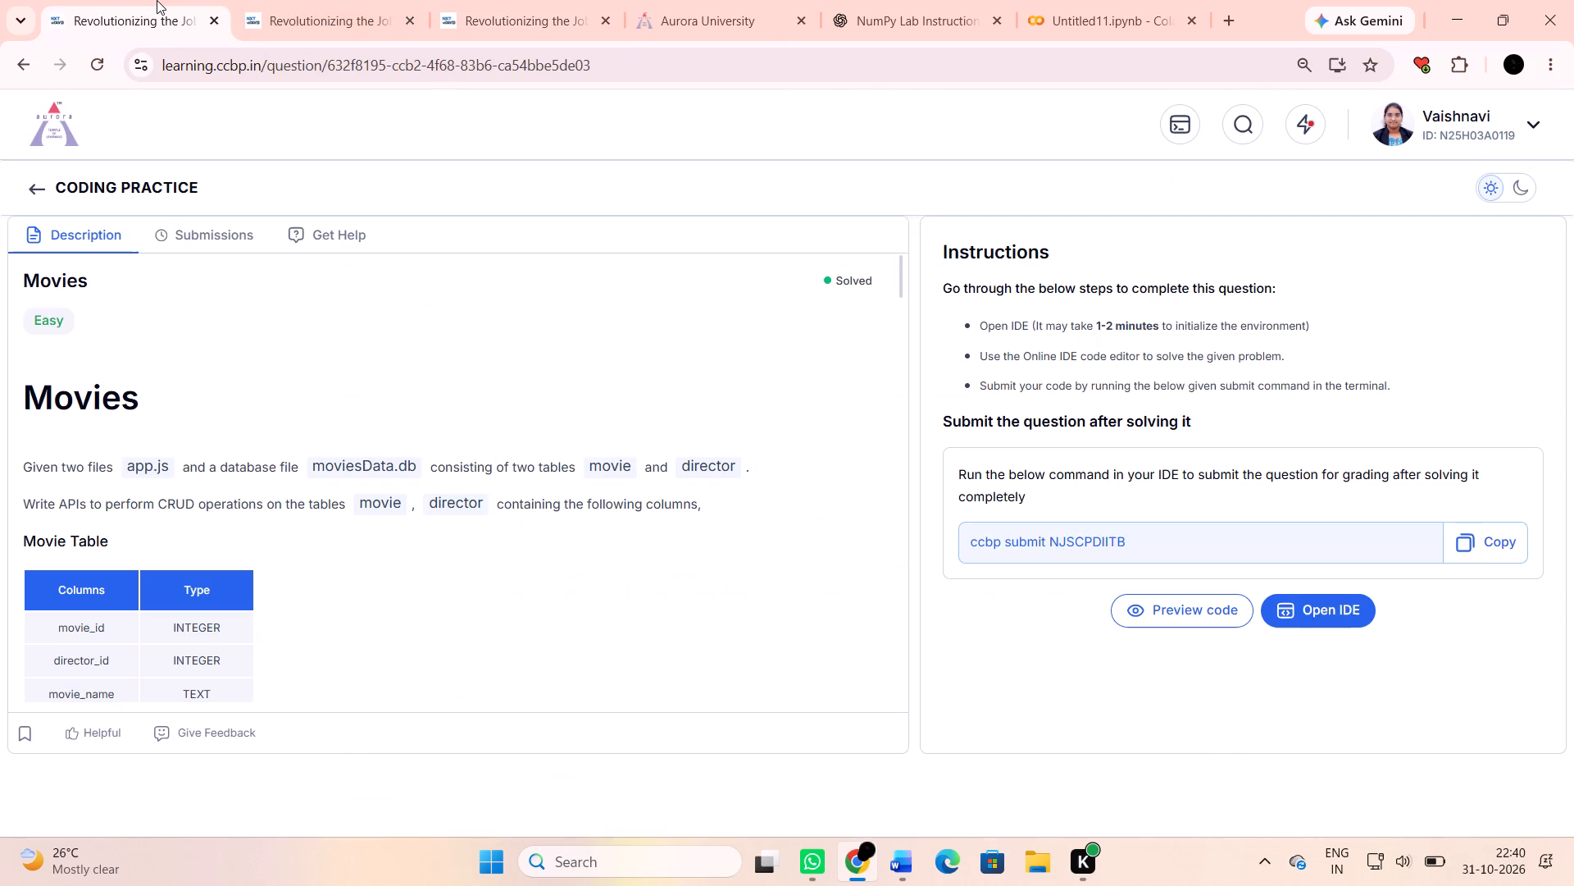
{"action": "key", "text": "equal"}
{"action": "key", "text": "Print"}
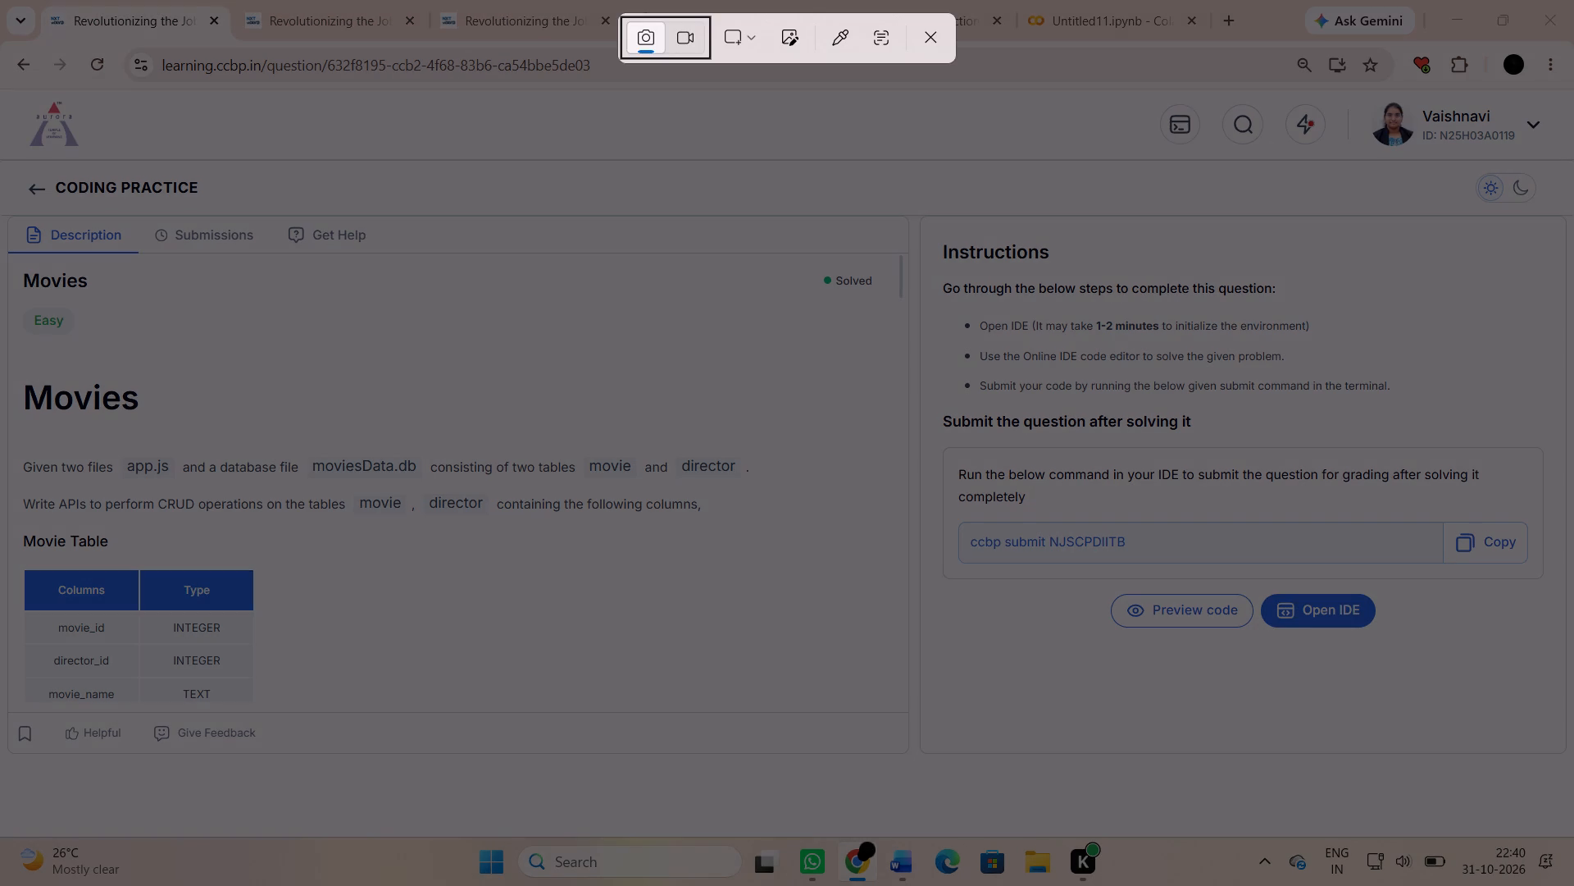
{"action": "left_click_drag", "start_coordinate": [0, 88], "coordinate": [1550, 845]}
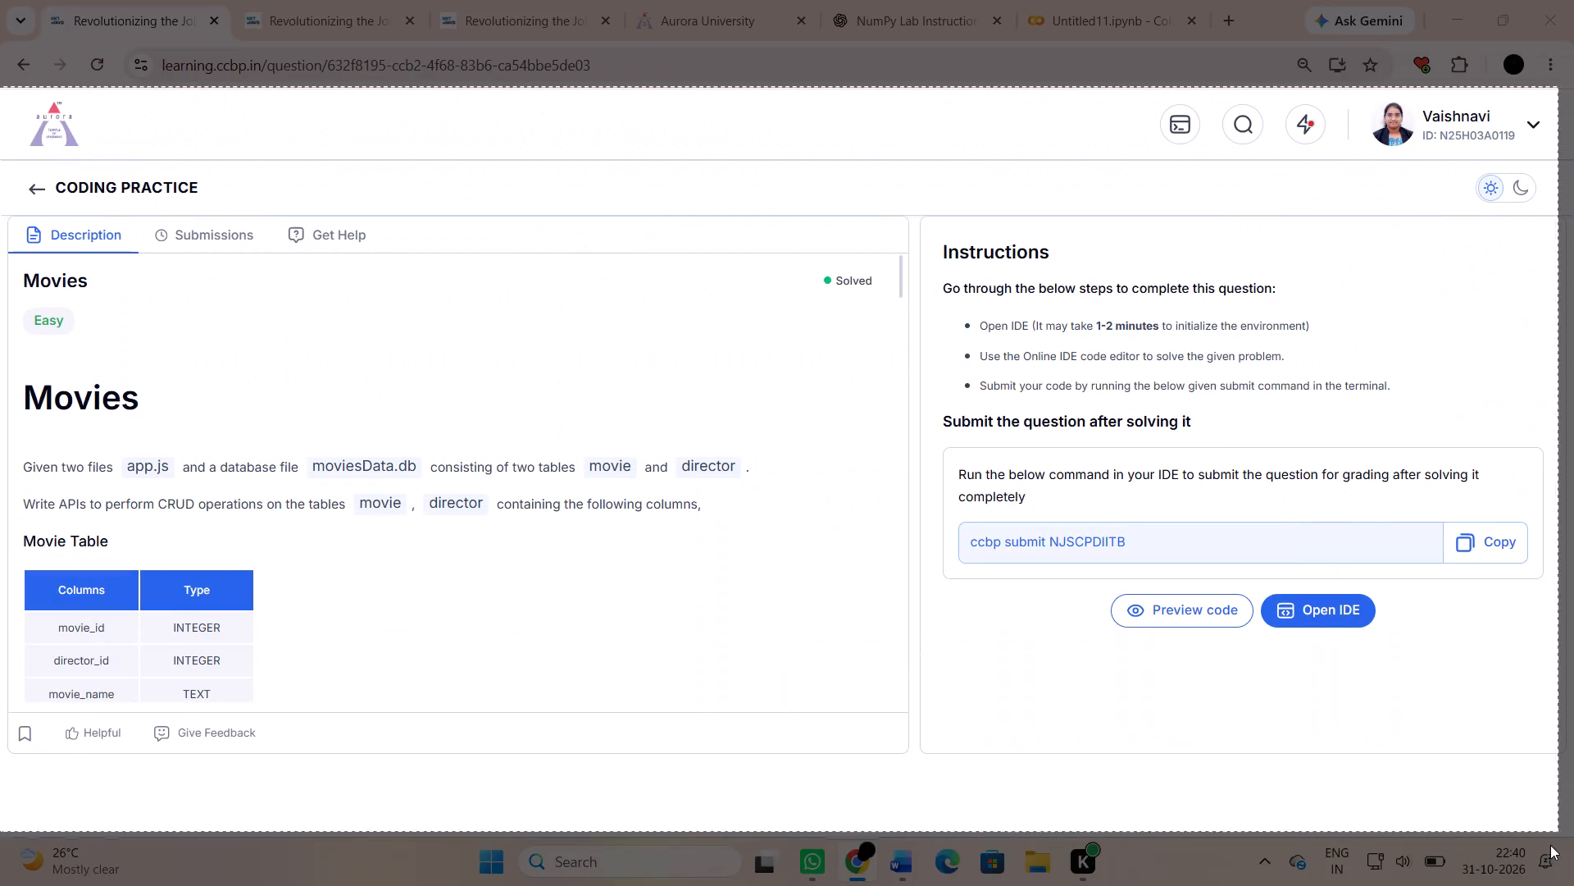
{"action": "left_click_drag", "start_coordinate": [1550, 845], "coordinate": [1573, 813]}
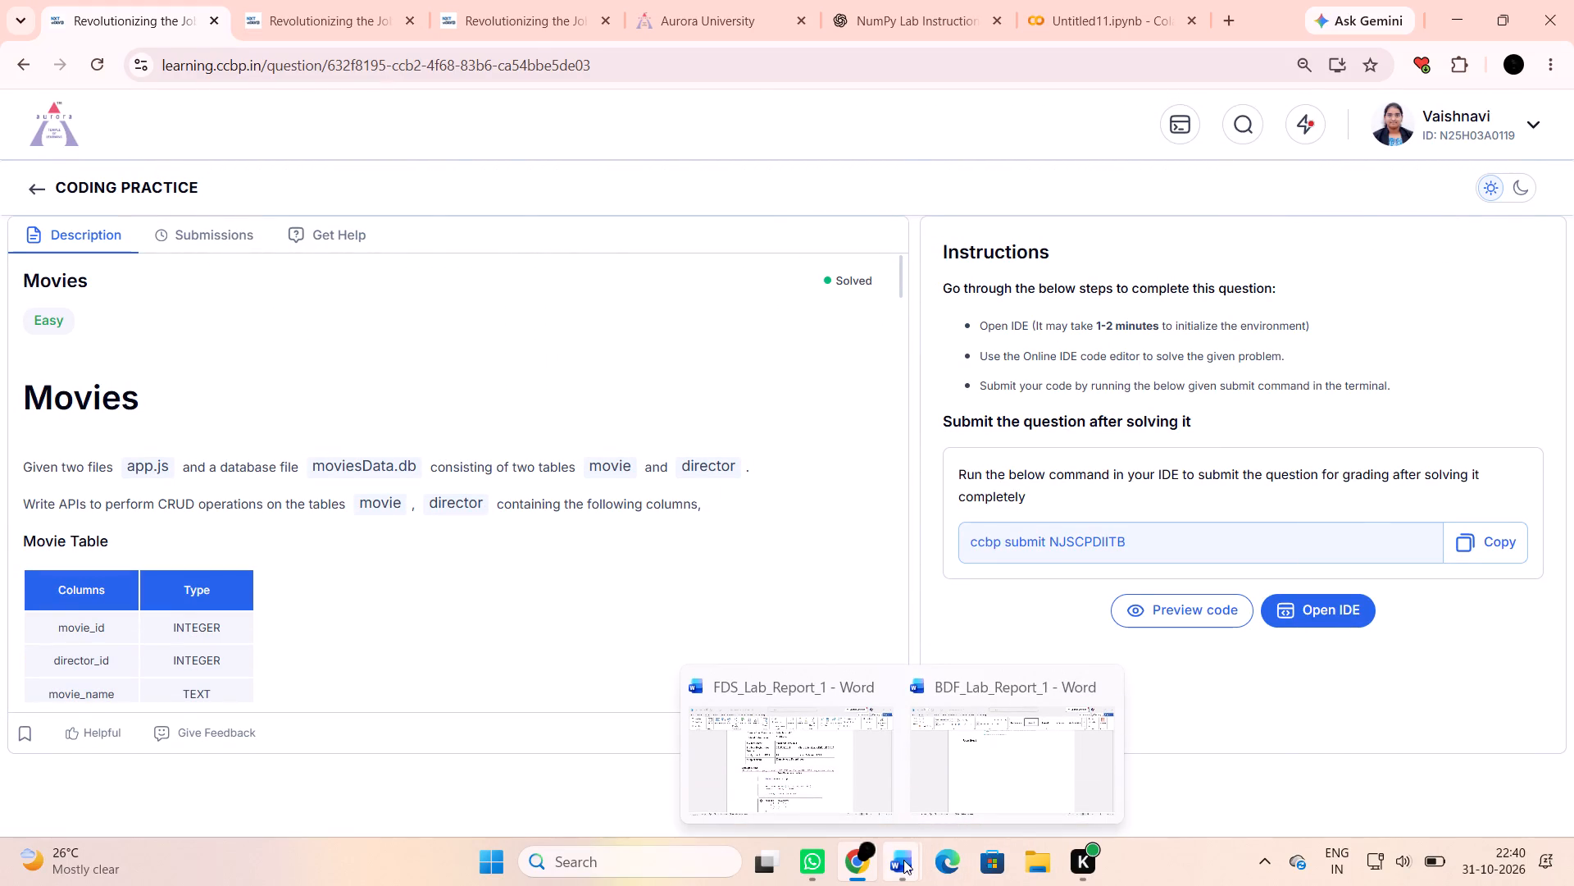
{"action": "left_click", "coordinate": [1023, 750]}
{"action": "key", "text": "ctrl+v"}
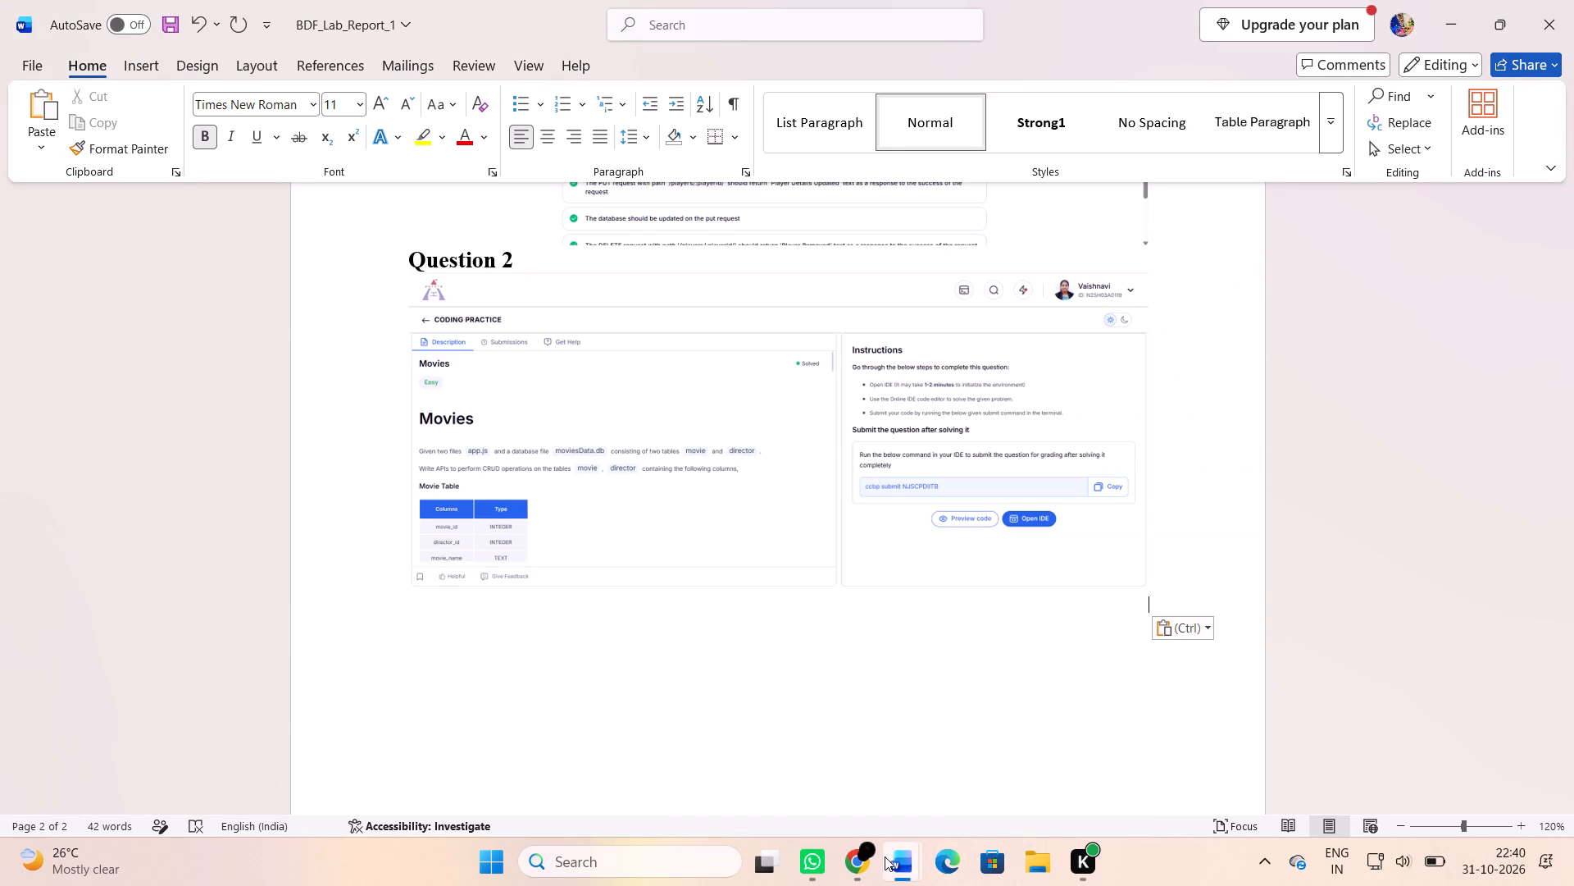
Capture the Movies IDE page with app.js and the terminal, and paste the screenshot beneath the Movies question screenshot in BDF_Lab_Report_1.
{"action": "left_click", "coordinate": [858, 856]}
{"action": "left_click", "coordinate": [309, 0]}
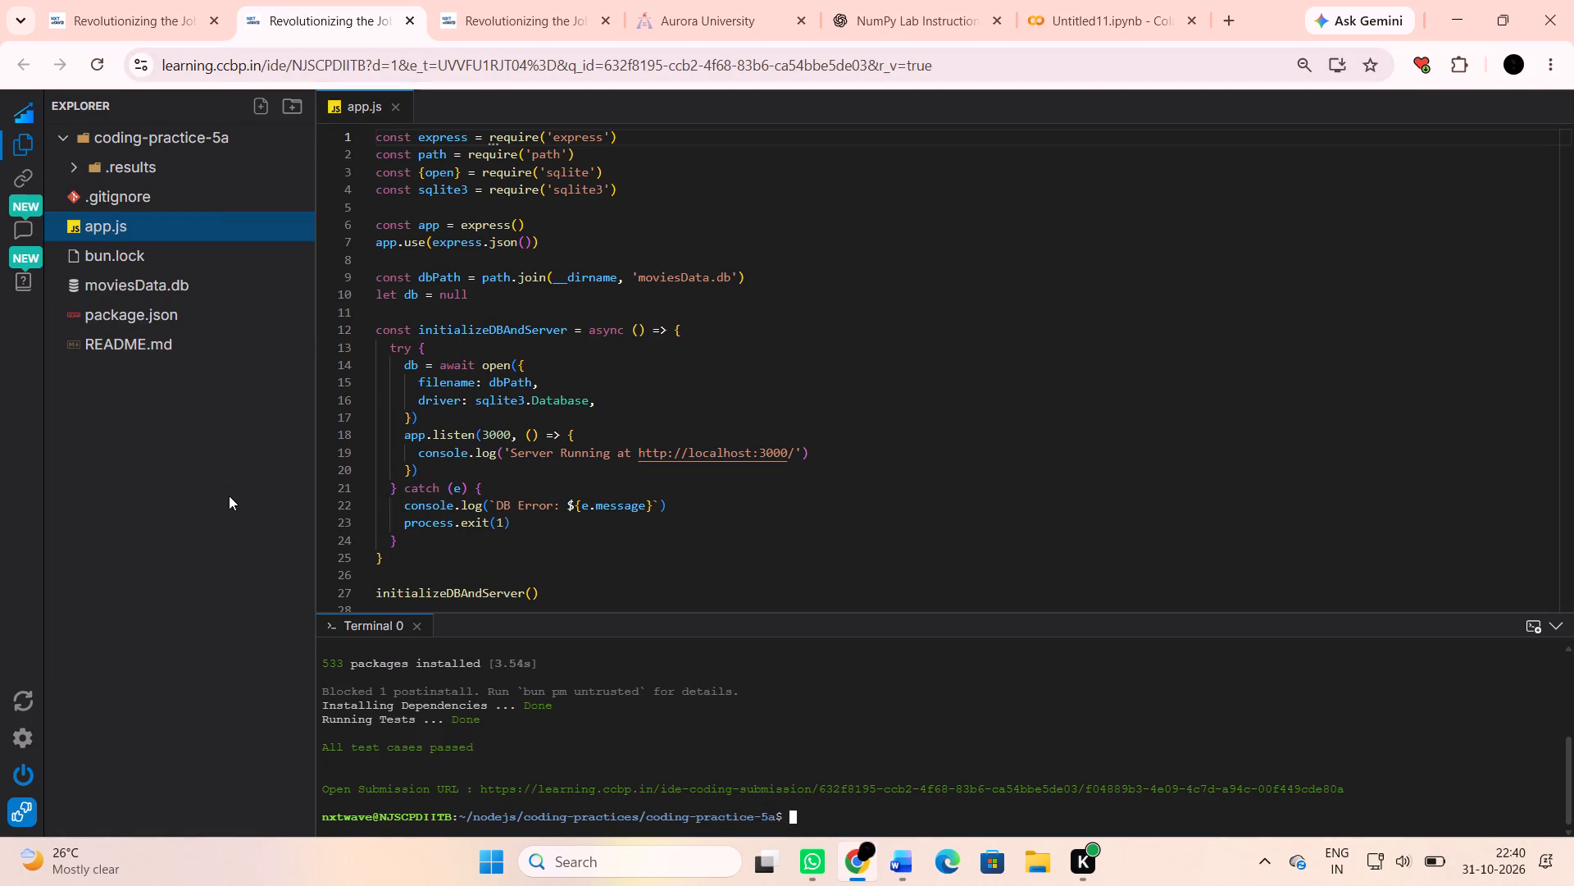
{"action": "key", "text": "Print"}
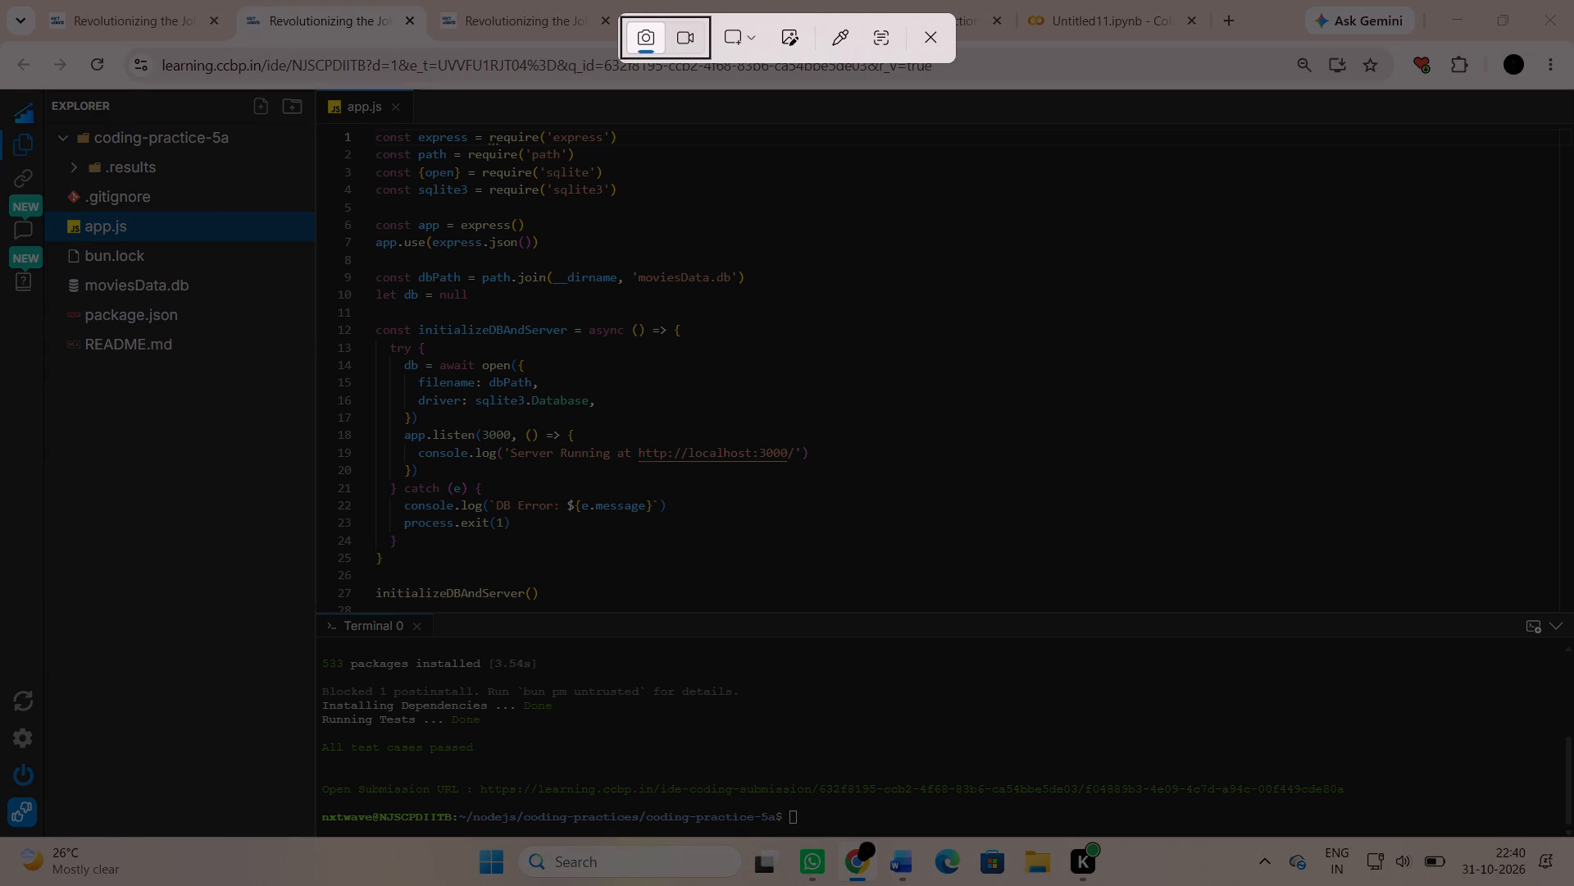
{"action": "left_click_drag", "start_coordinate": [0, 89], "coordinate": [1394, 857]}
{"action": "scroll", "coordinate": [1377, 861], "scroll_direction": "right", "scroll_amount": 1}
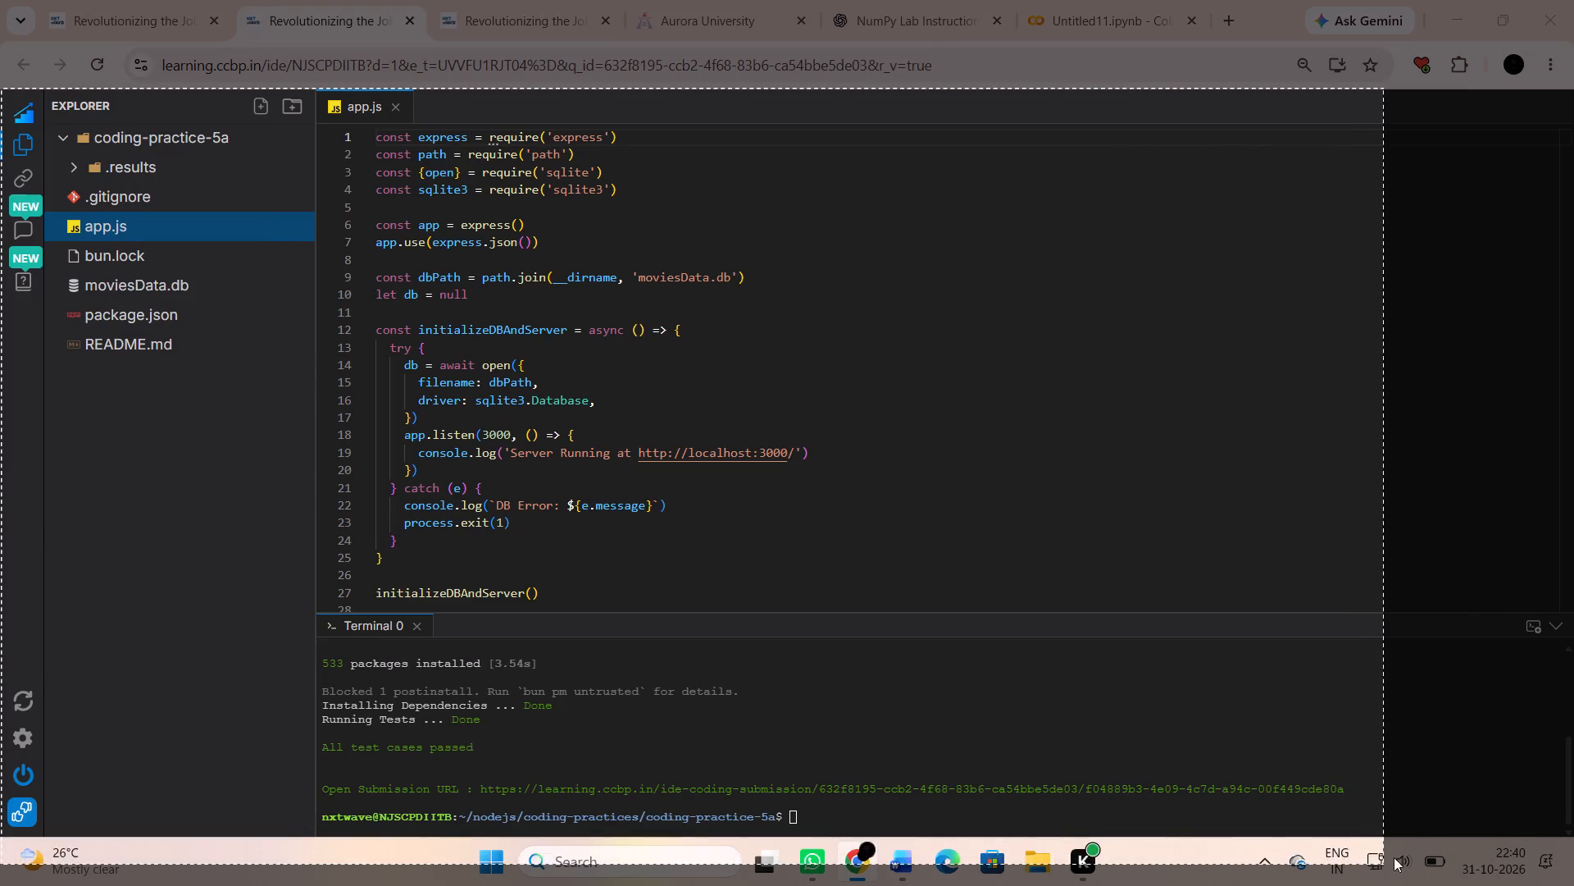
{"action": "left_click_drag", "start_coordinate": [1394, 857], "coordinate": [1573, 839]}
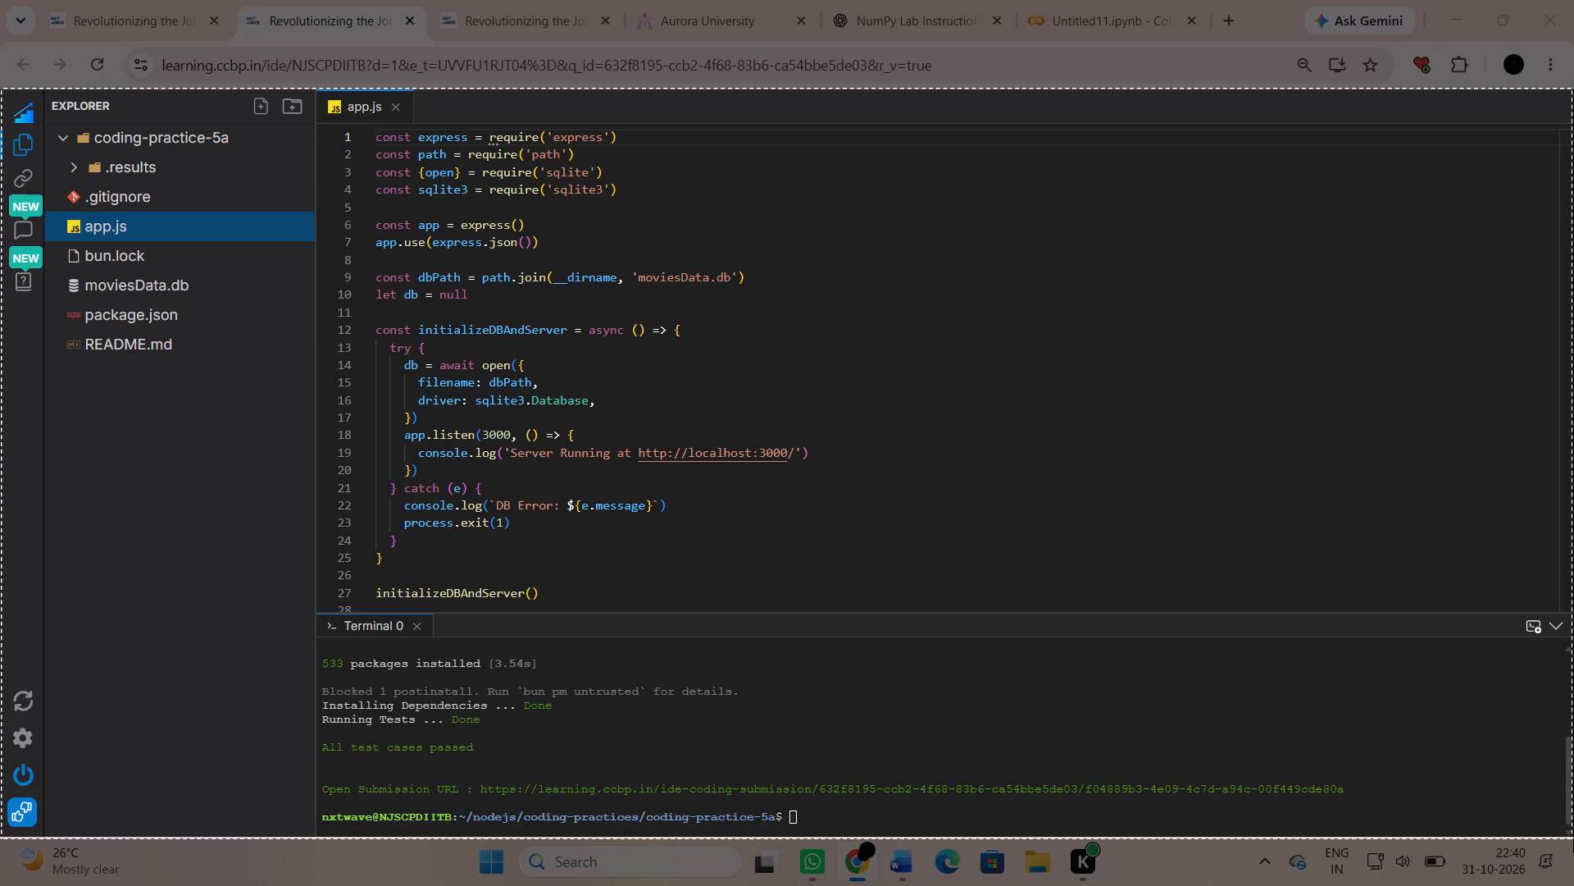
{"action": "left_click_drag", "start_coordinate": [1573, 839], "coordinate": [1573, 830]}
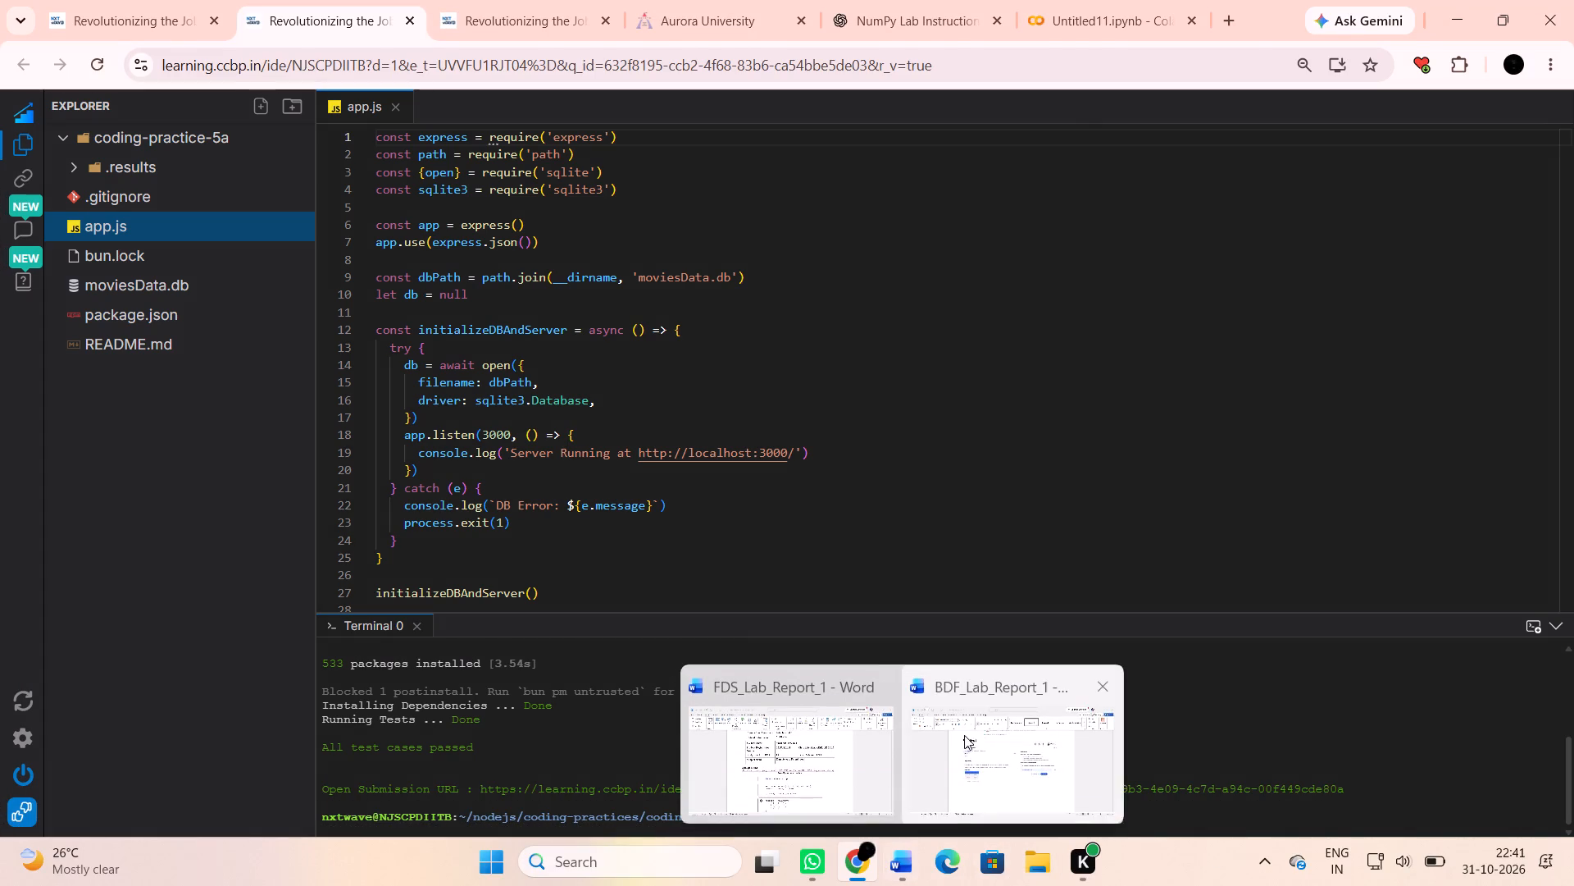
{"action": "left_click", "coordinate": [964, 734]}
{"action": "key", "text": "ctrl+v"}
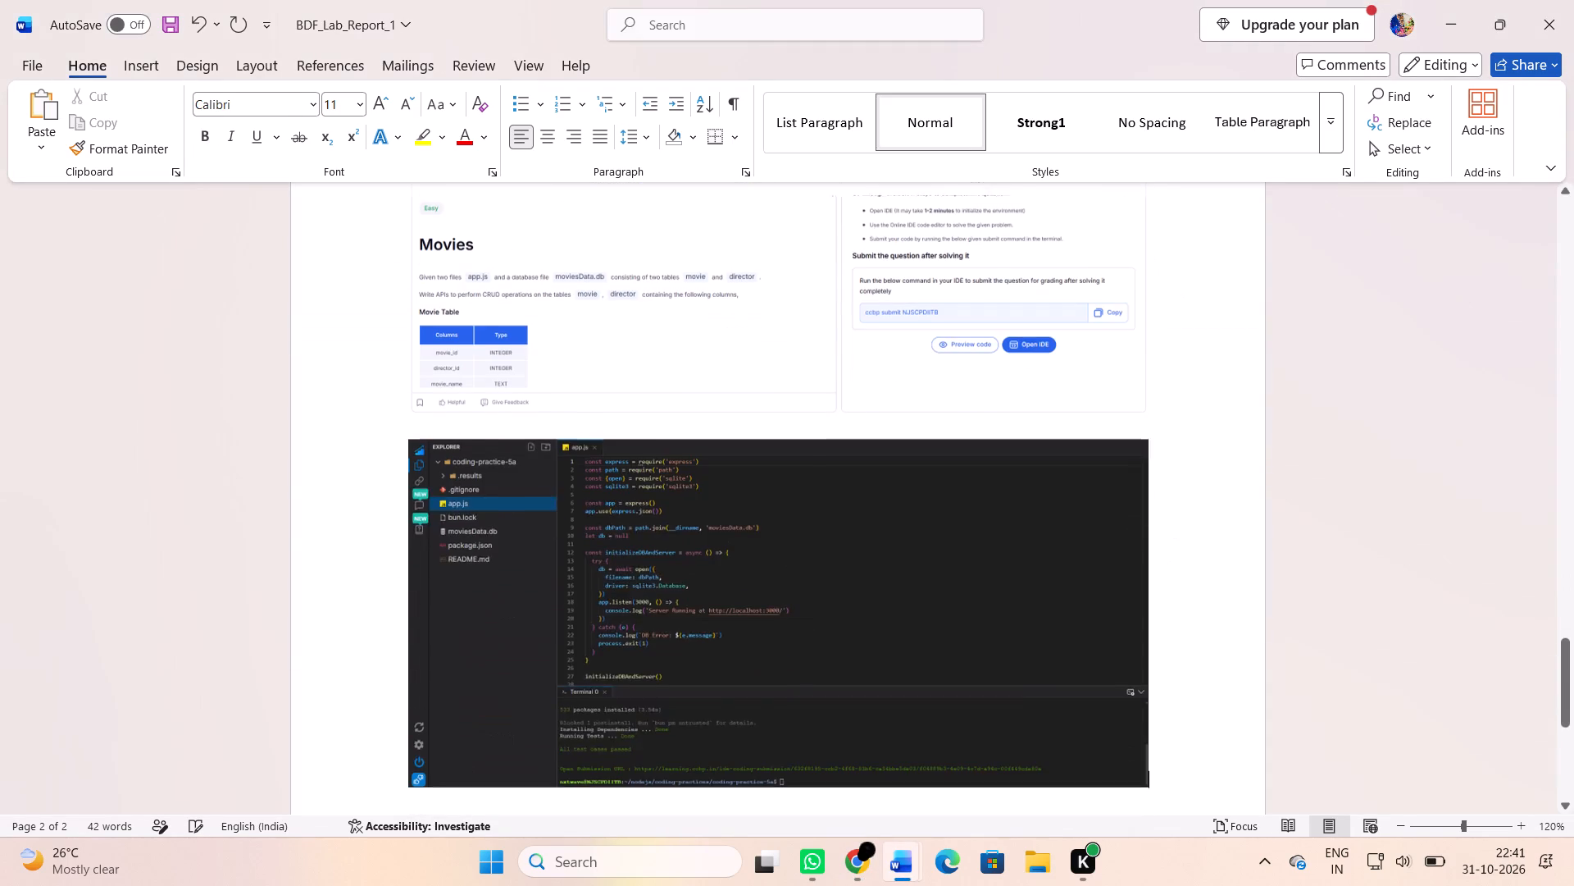
Move the Movies question screenshot from the top of the last page back to the Question 2 heading.
{"action": "scroll", "coordinate": [800, 537], "scroll_direction": "up", "scroll_amount": 4}
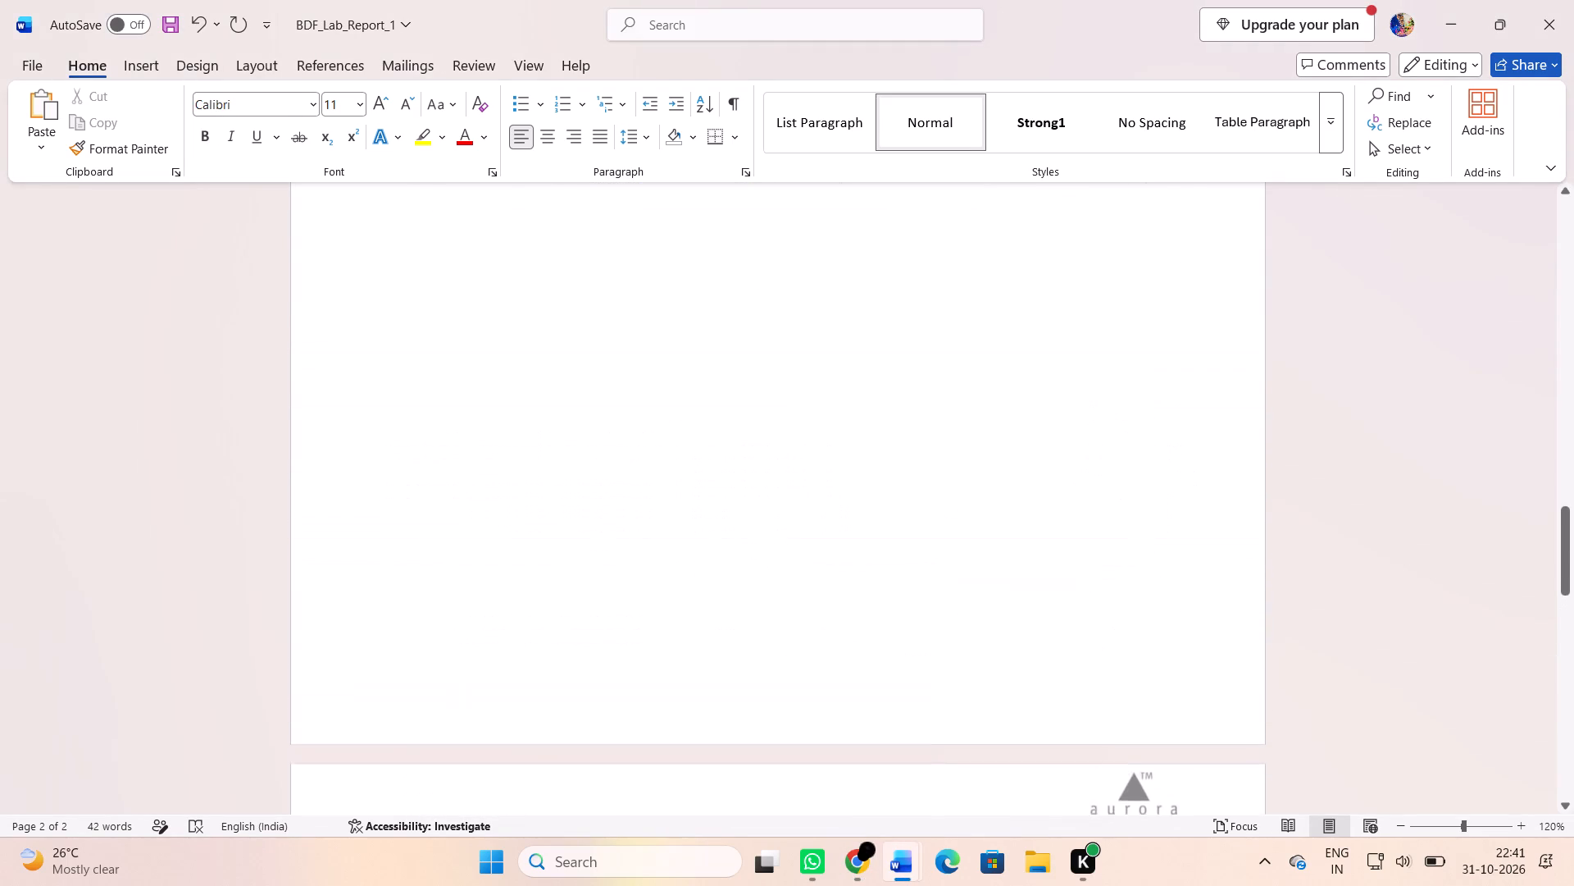
{"action": "scroll", "coordinate": [800, 537], "scroll_direction": "up", "scroll_amount": 1}
{"action": "scroll", "coordinate": [800, 537], "scroll_direction": "down", "scroll_amount": 2}
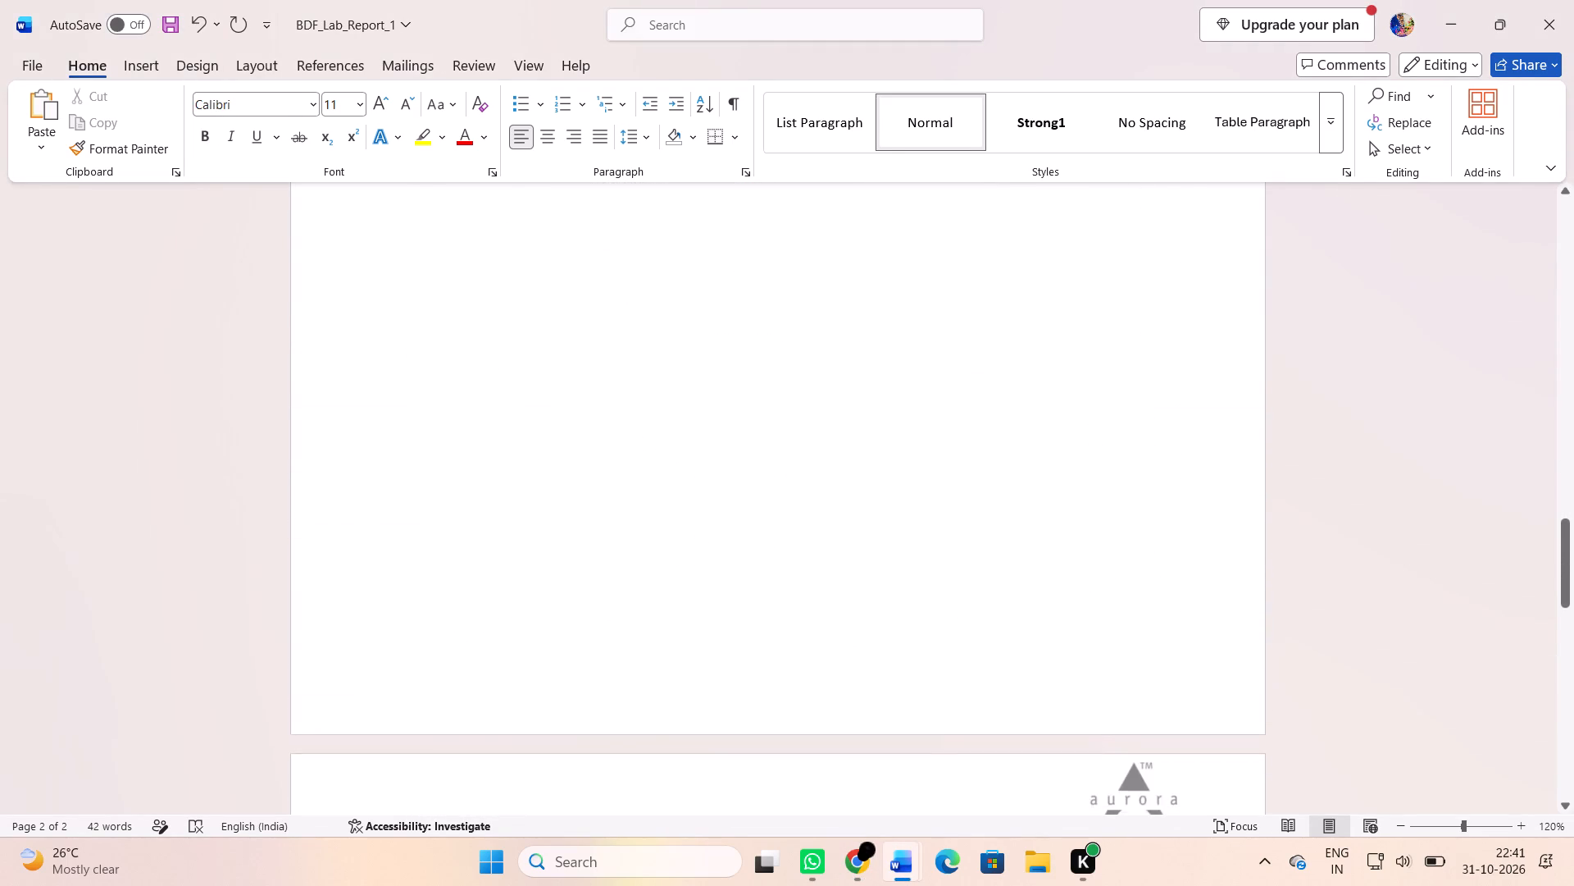
{"action": "scroll", "coordinate": [800, 537], "scroll_direction": "down", "scroll_amount": 1}
{"action": "left_click_drag", "start_coordinate": [716, 655], "coordinate": [736, 232]}
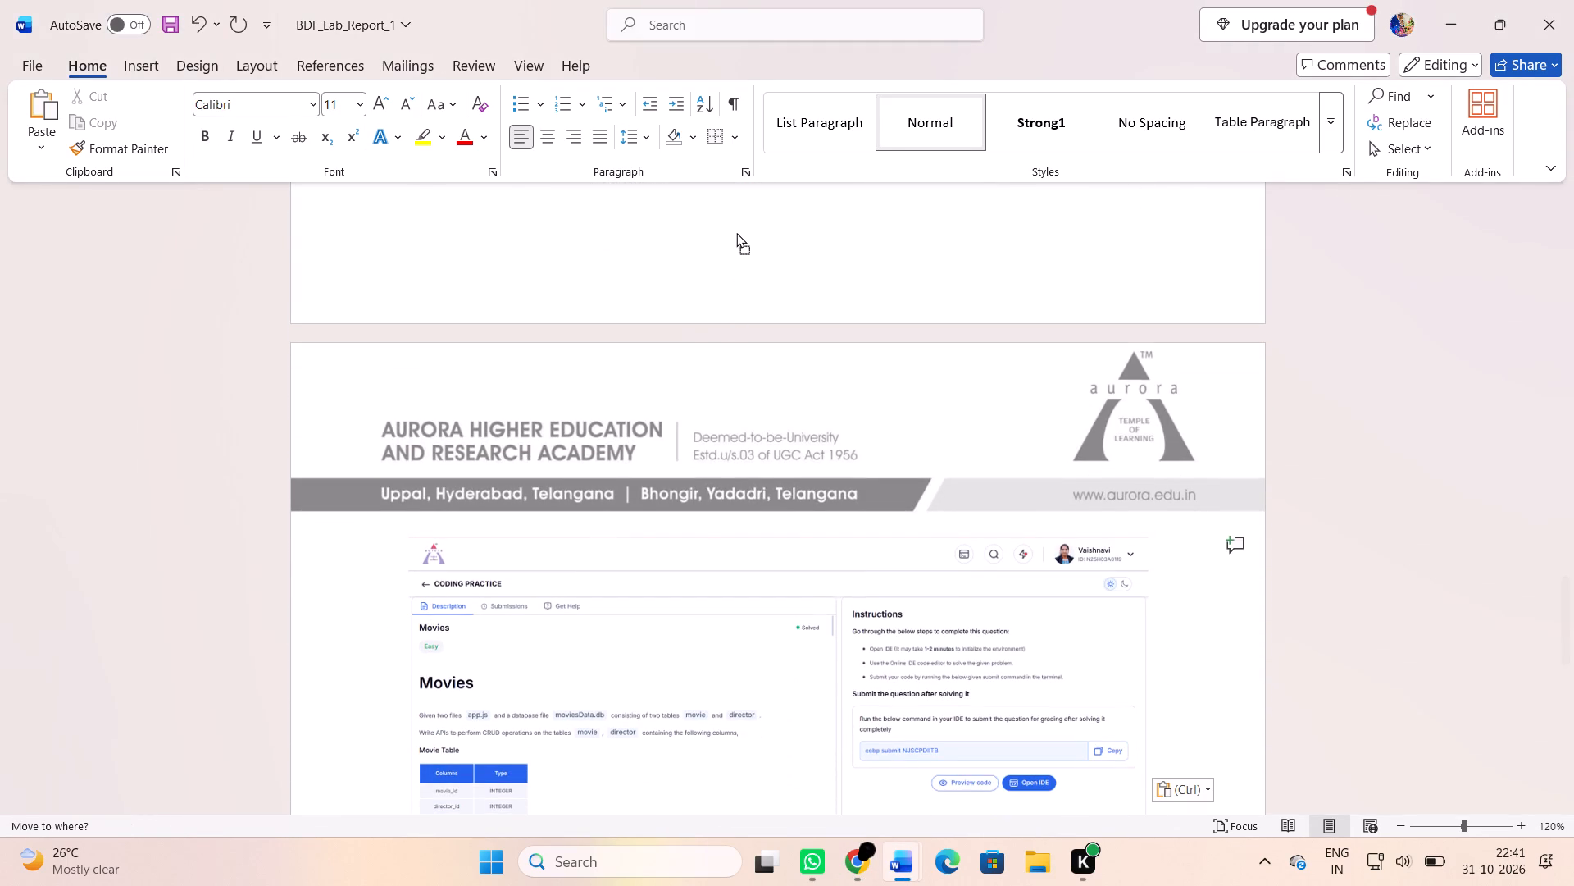
{"action": "left_click_drag", "start_coordinate": [736, 232], "coordinate": [749, 189]}
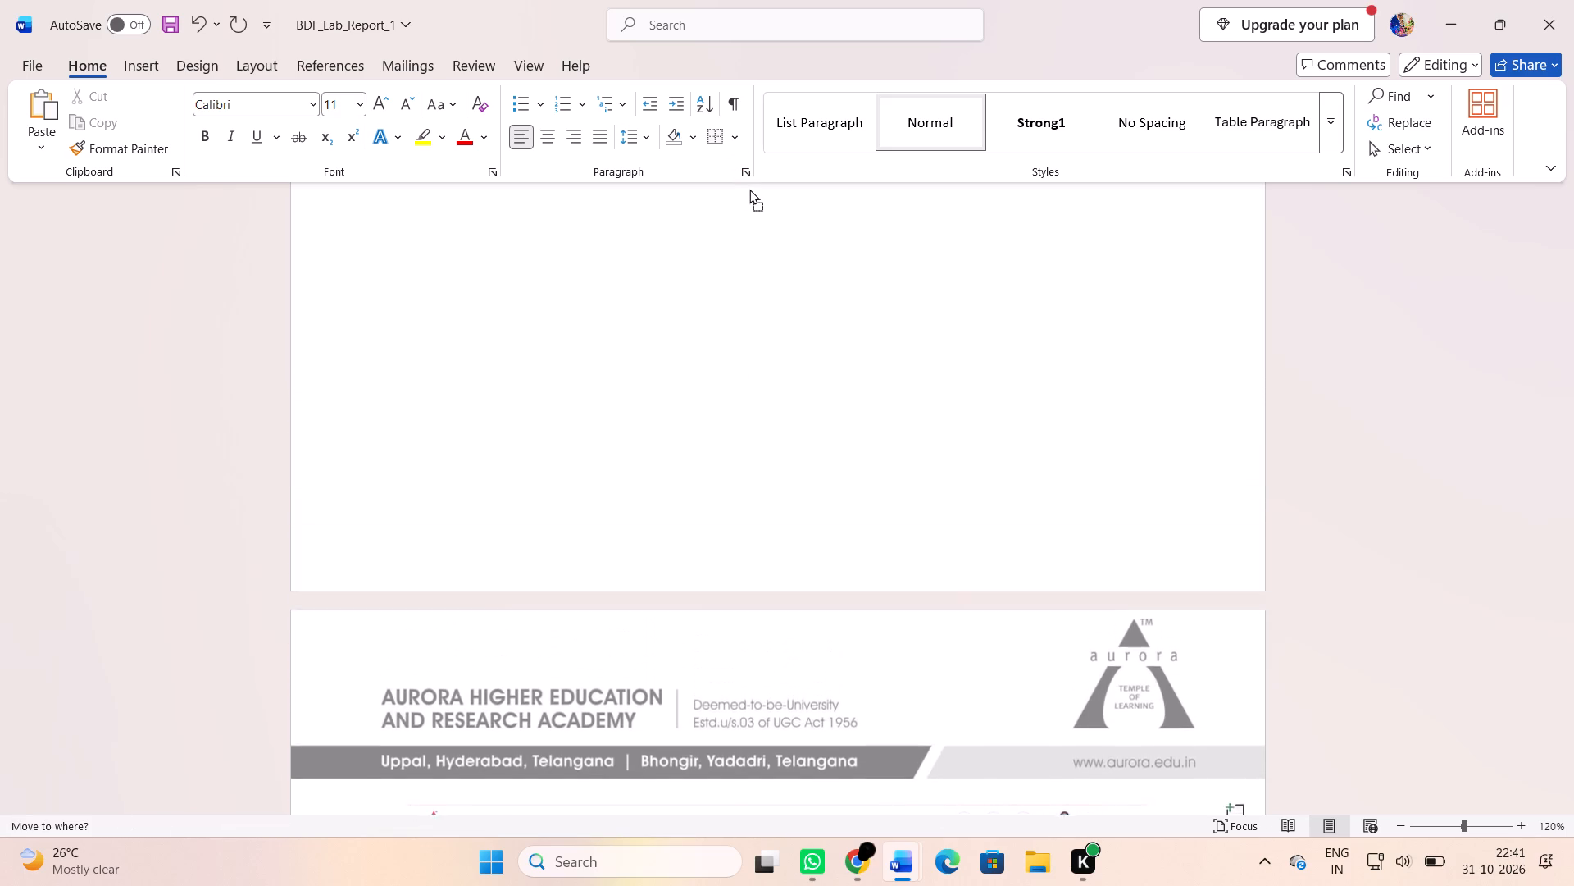
{"action": "left_click_drag", "start_coordinate": [749, 189], "coordinate": [758, 412]}
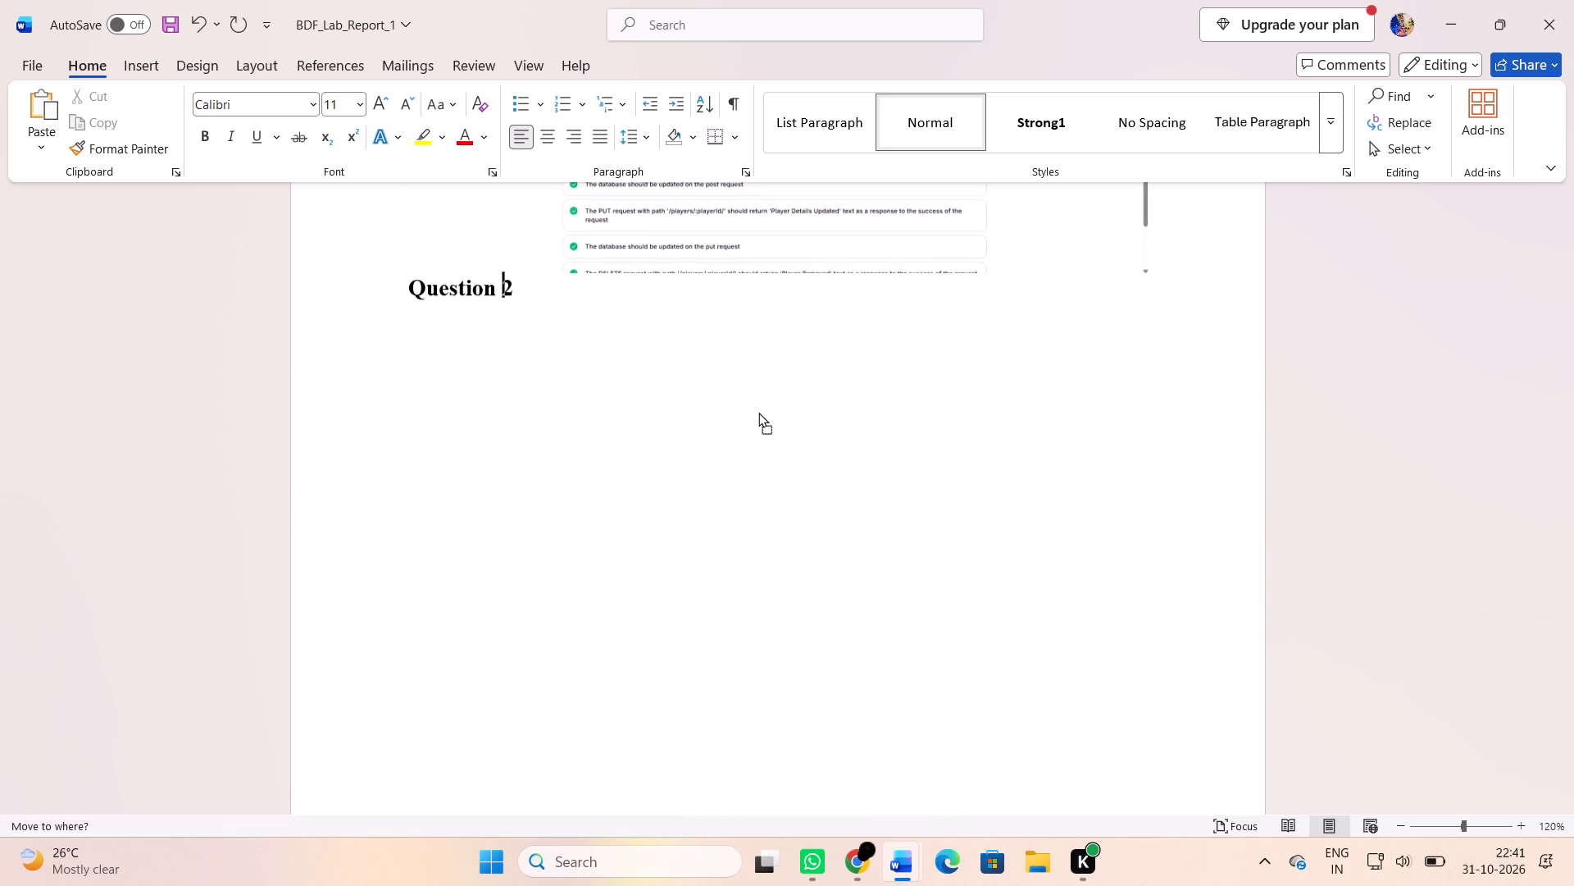
{"action": "left_click_drag", "start_coordinate": [758, 412], "coordinate": [761, 415]}
{"action": "scroll", "coordinate": [676, 525], "scroll_direction": "down", "scroll_amount": 2}
{"action": "scroll", "coordinate": [676, 525], "scroll_direction": "up", "scroll_amount": 1}
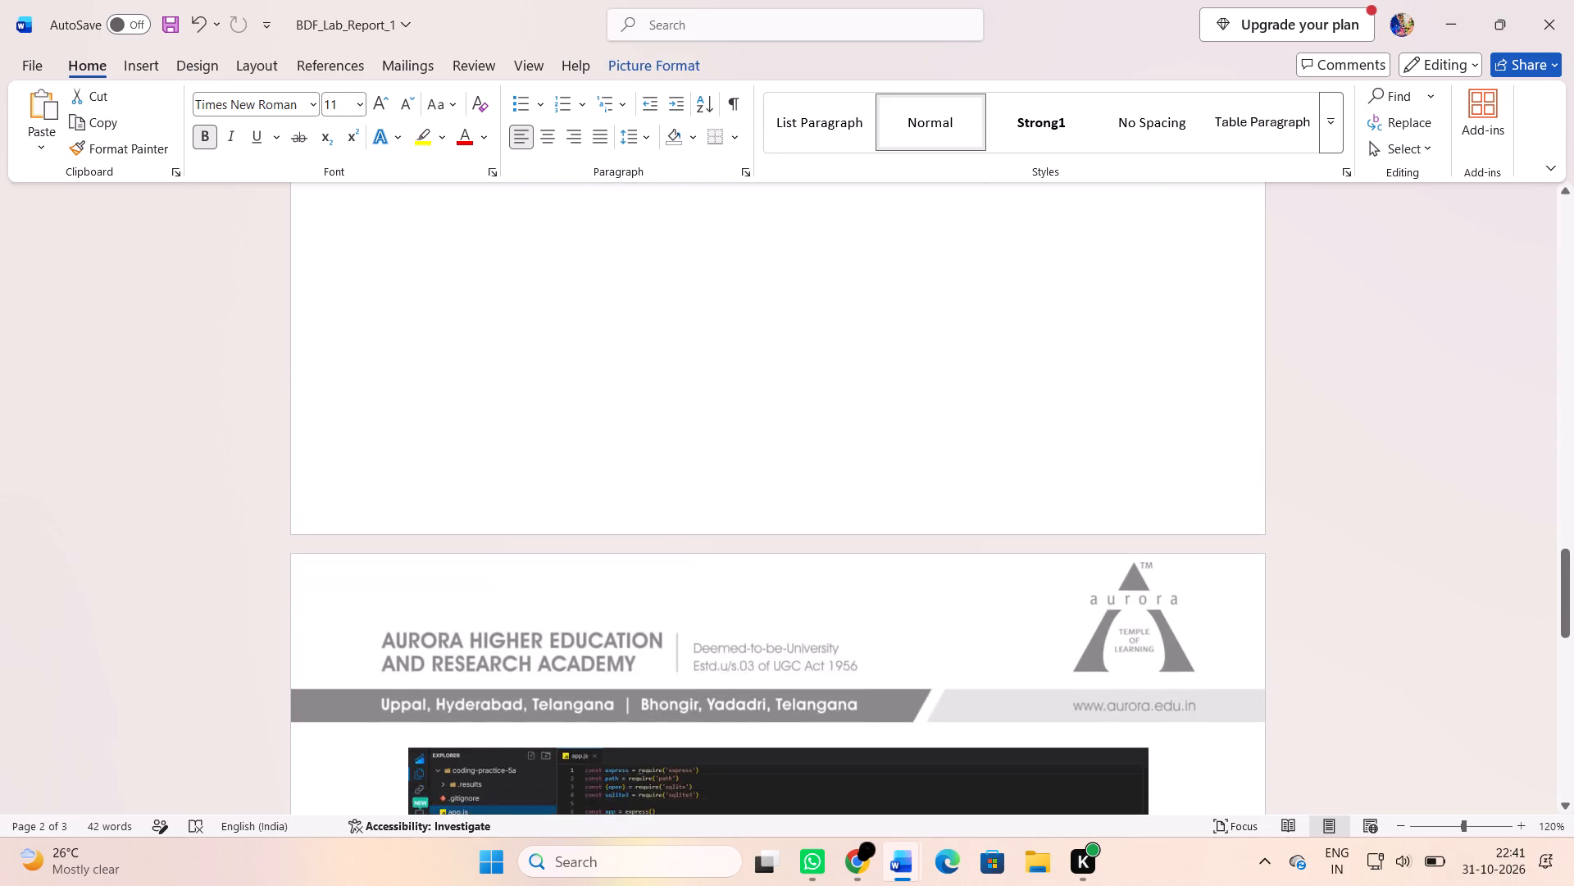
{"action": "scroll", "coordinate": [676, 525], "scroll_direction": "up", "scroll_amount": 1}
{"action": "scroll", "coordinate": [490, 317], "scroll_direction": "up", "scroll_amount": 1}
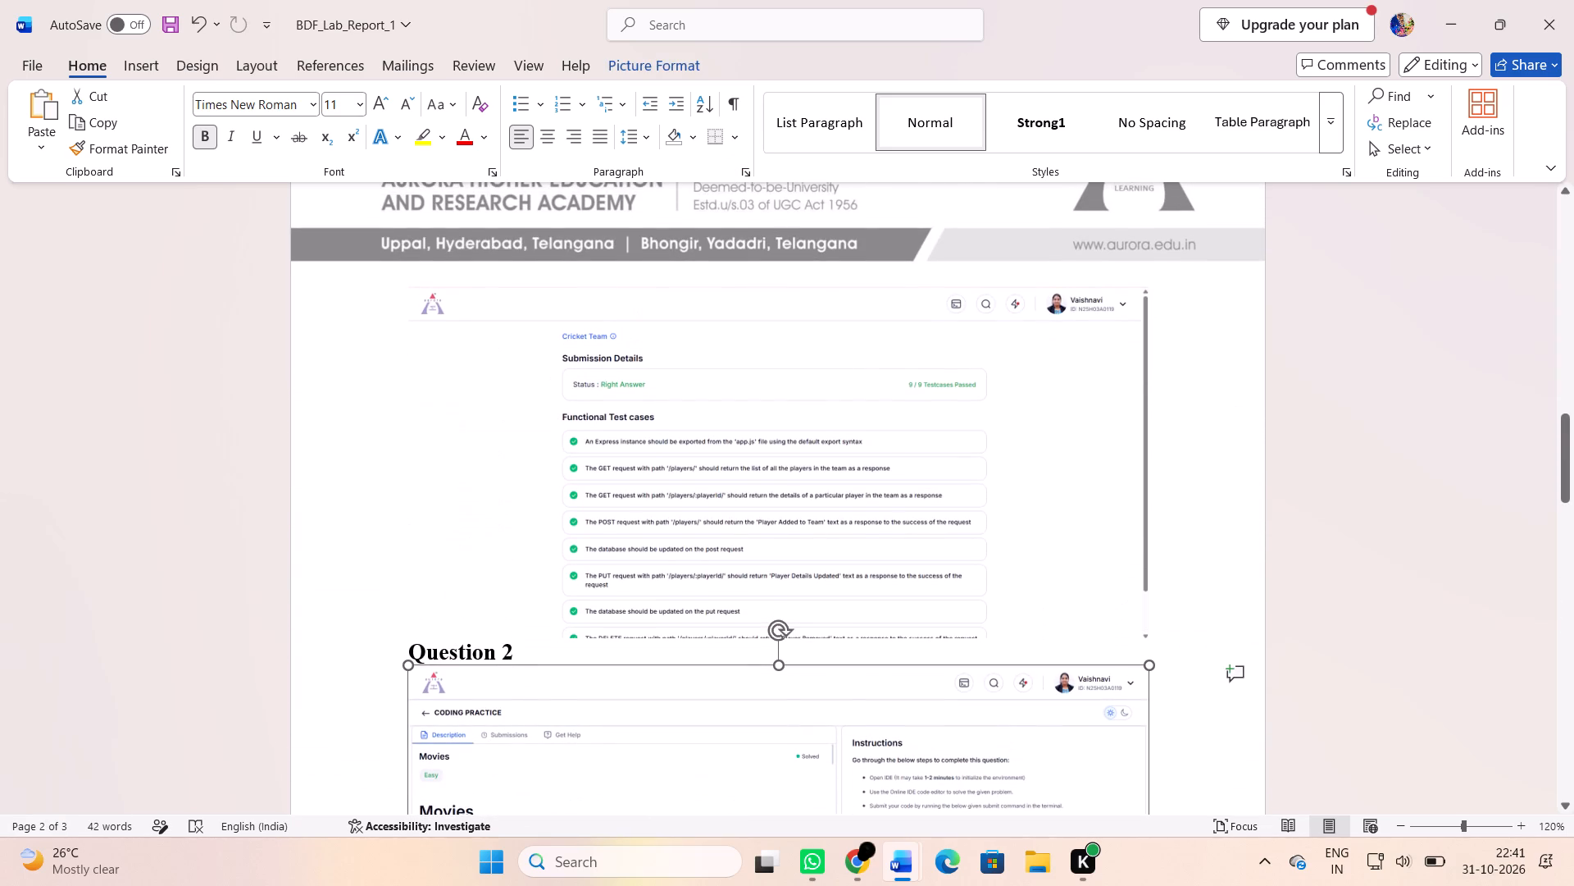
Insert two blank lines above the Question 2 heading and one line break after the heading text.
{"action": "left_click", "coordinate": [415, 649]}
{"action": "key", "text": "Return"}
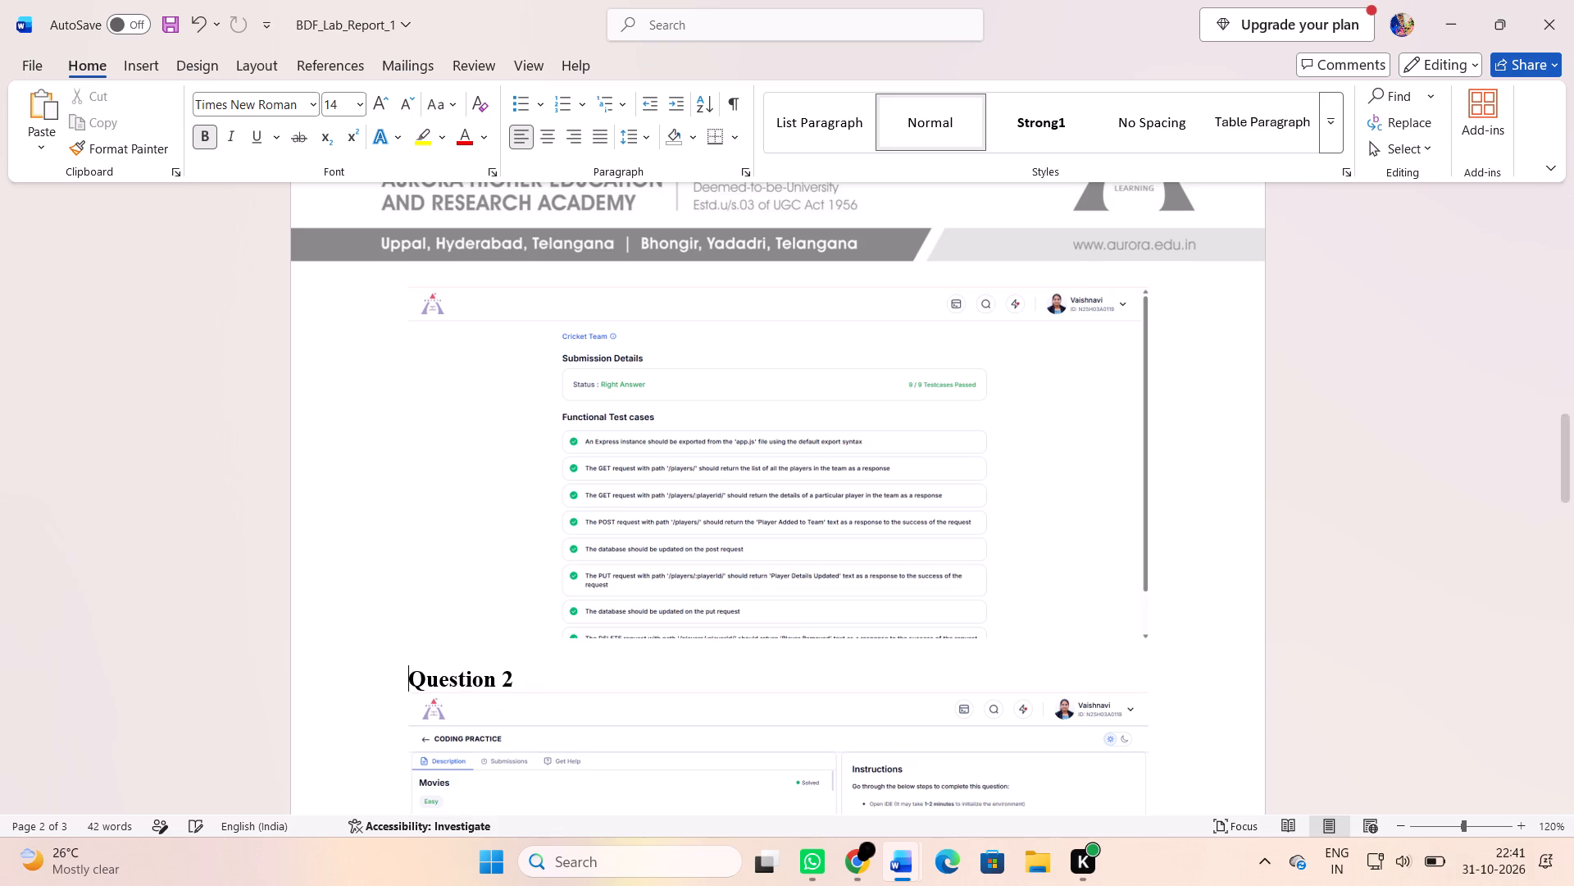
{"action": "key", "text": "Return"}
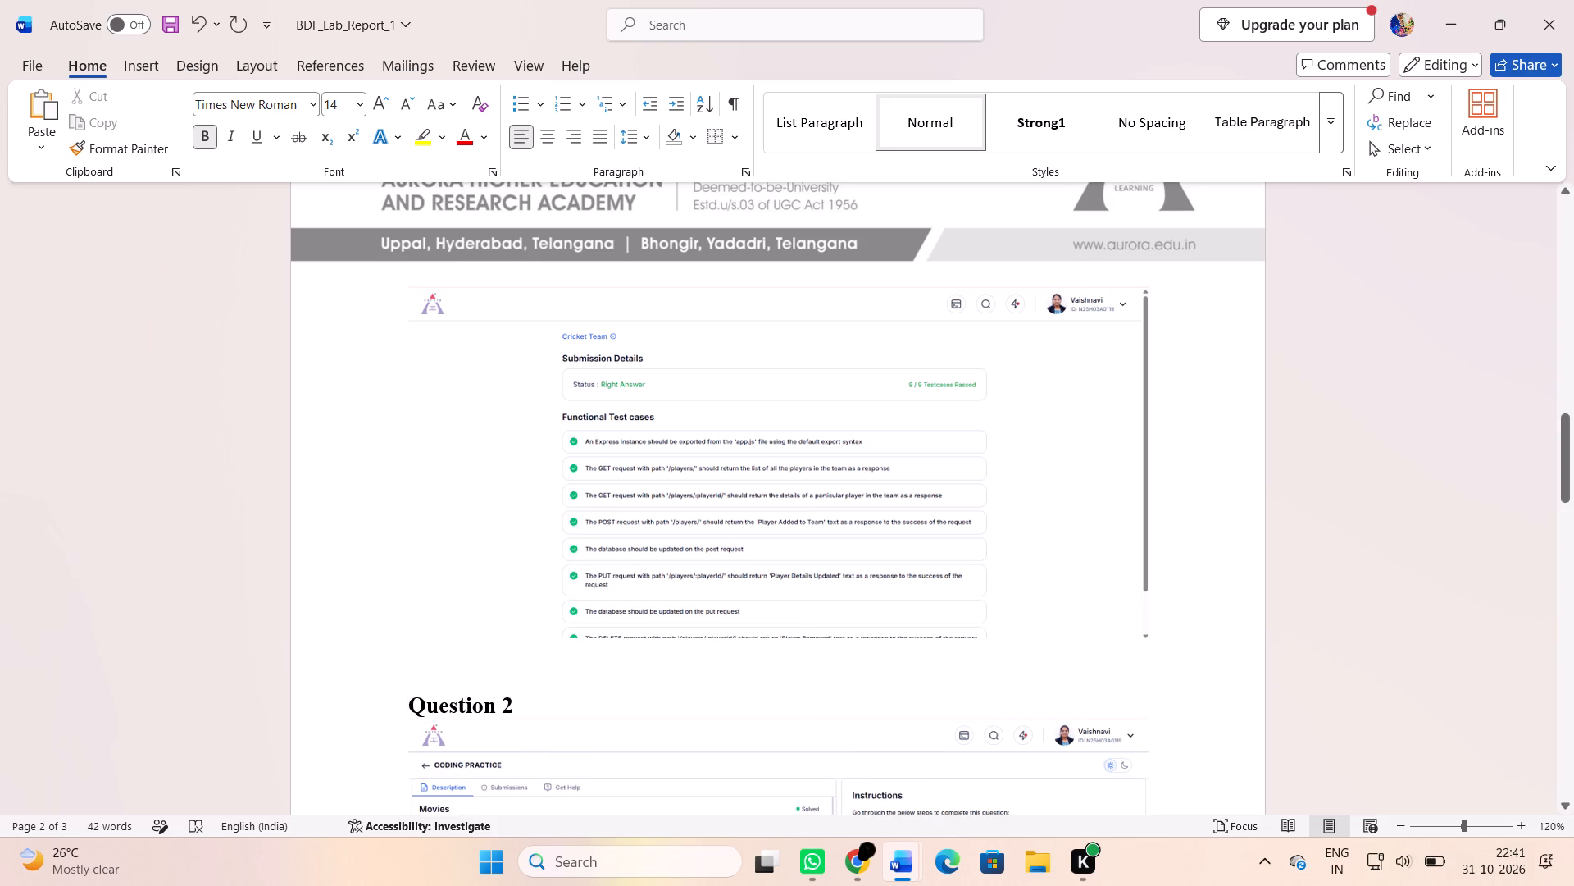
{"action": "left_click", "coordinate": [525, 704]}
{"action": "key", "text": "Return"}
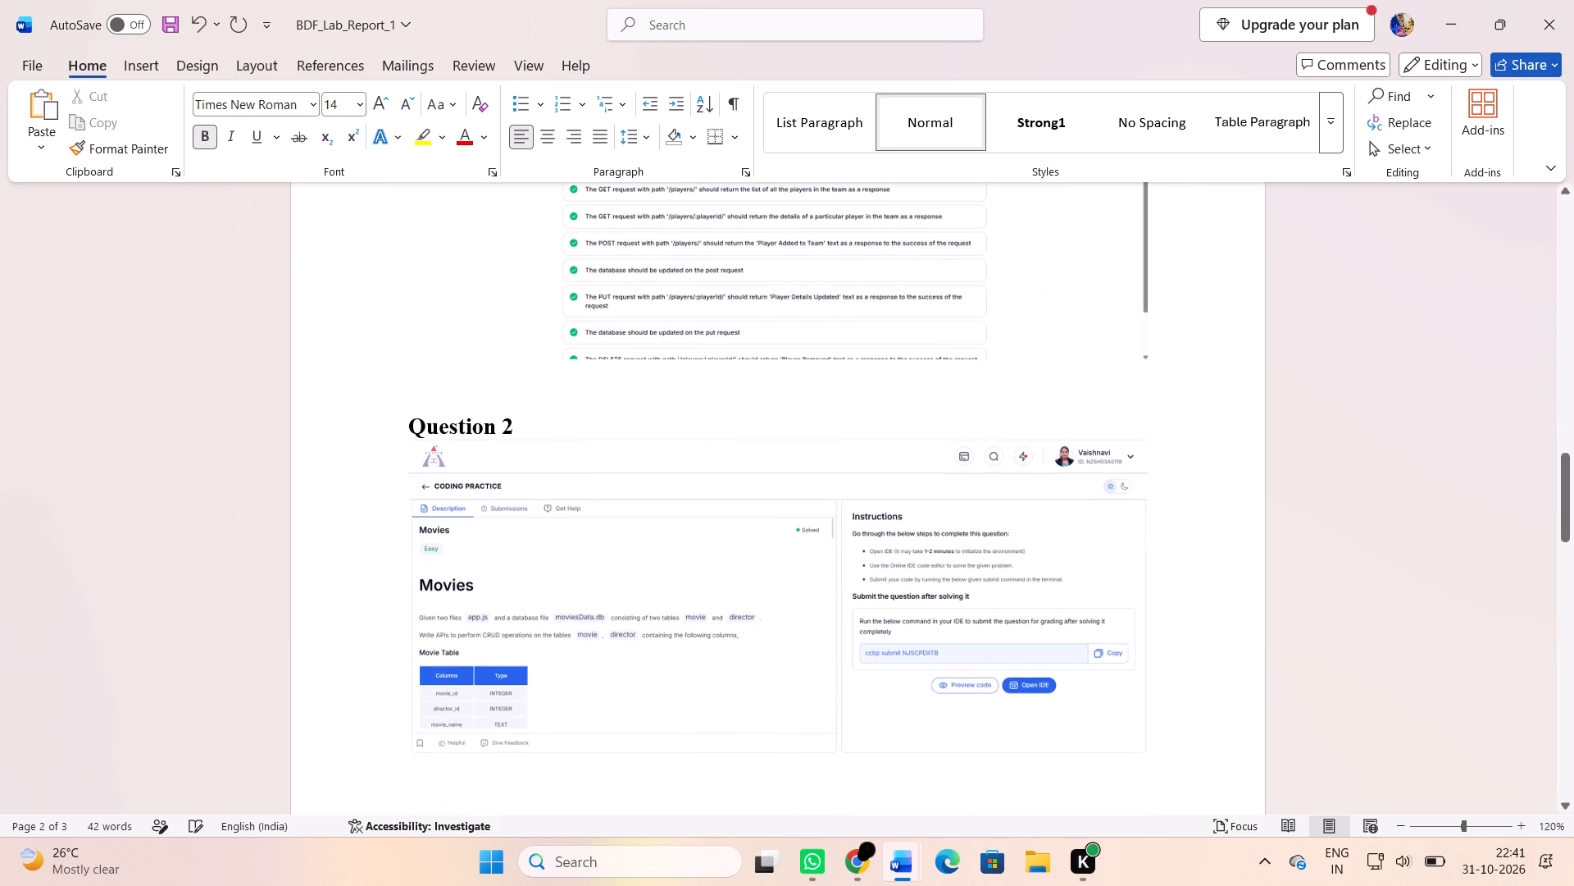
Capture the Movies submission results page below the browser's address bar and return to BDF_Lab_Report_1.
{"action": "scroll", "coordinate": [564, 599], "scroll_direction": "down", "scroll_amount": 4}
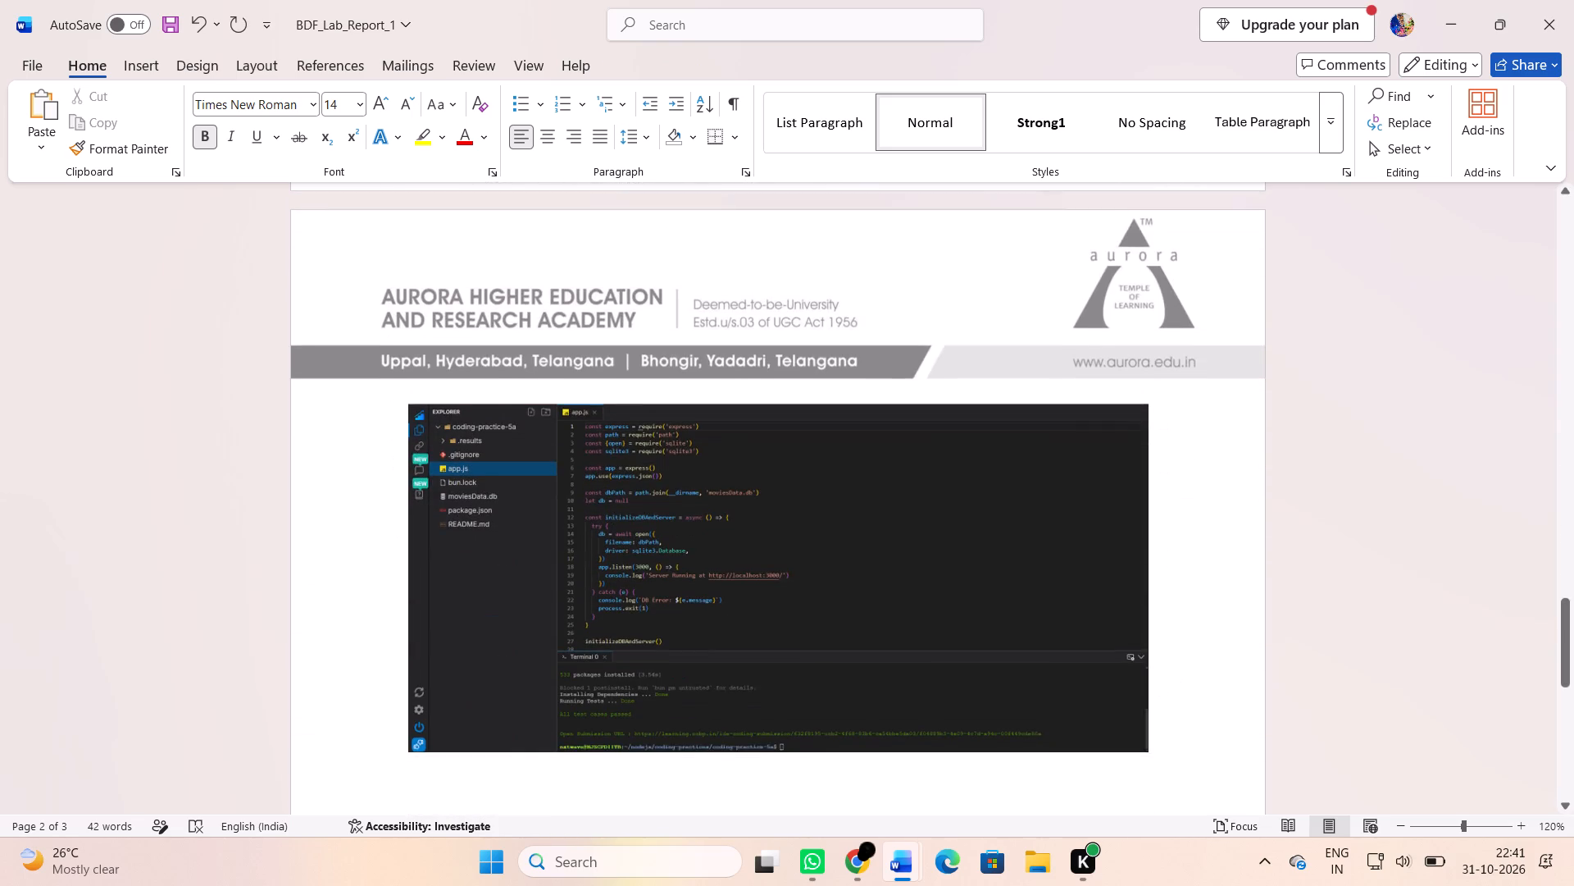
{"action": "scroll", "coordinate": [564, 599], "scroll_direction": "down", "scroll_amount": 1}
{"action": "left_click", "coordinate": [645, 577]}
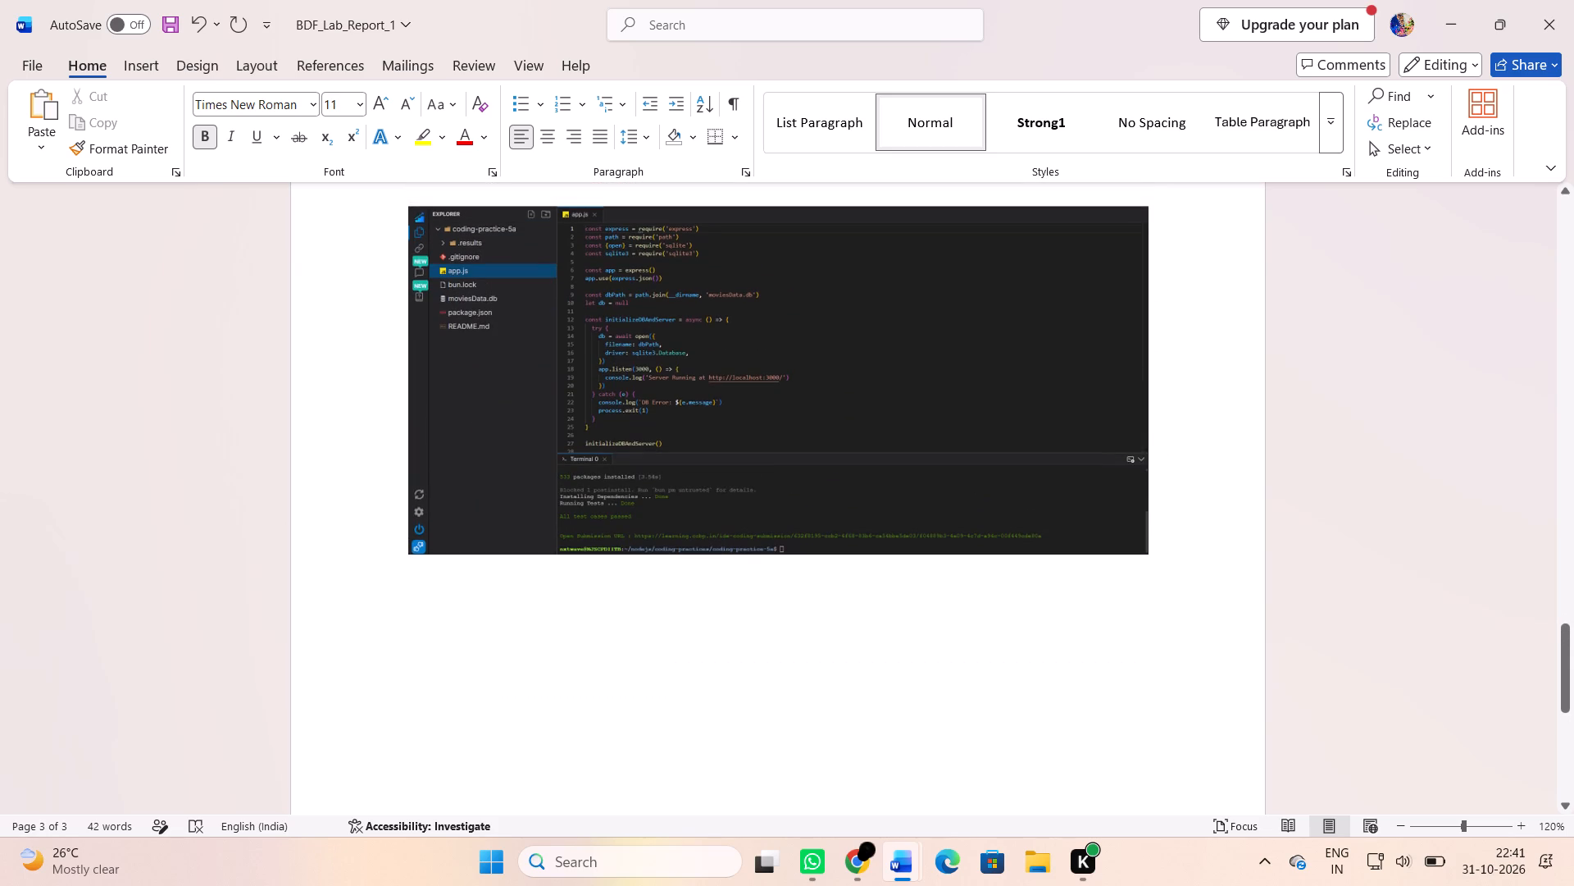
{"action": "left_click", "coordinate": [861, 848]}
{"action": "left_click", "coordinate": [515, 0]}
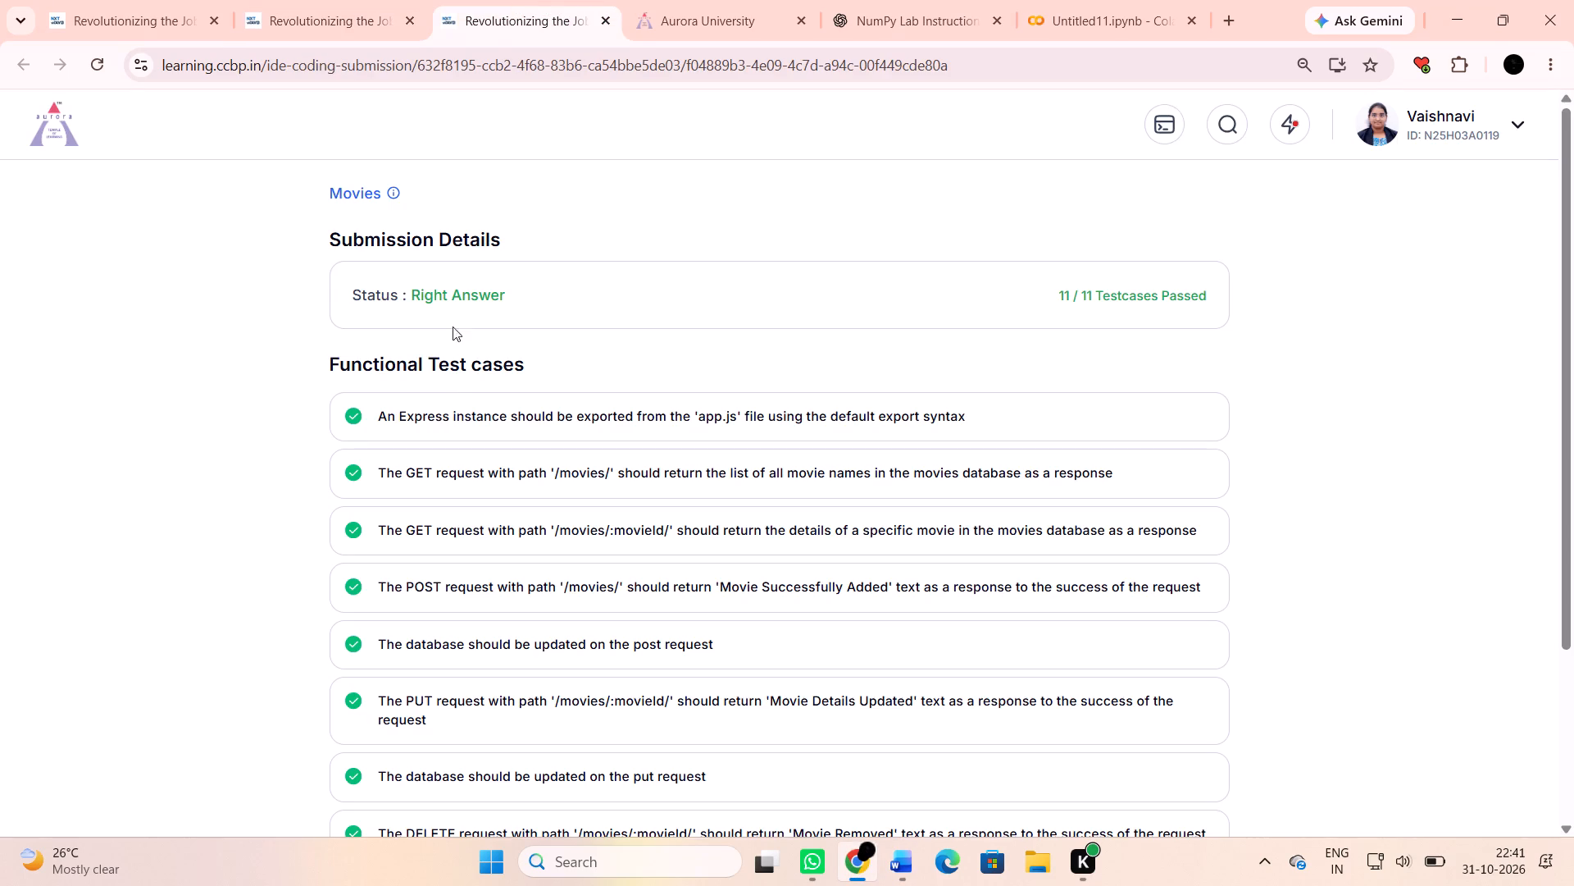
{"action": "key", "text": "Print"}
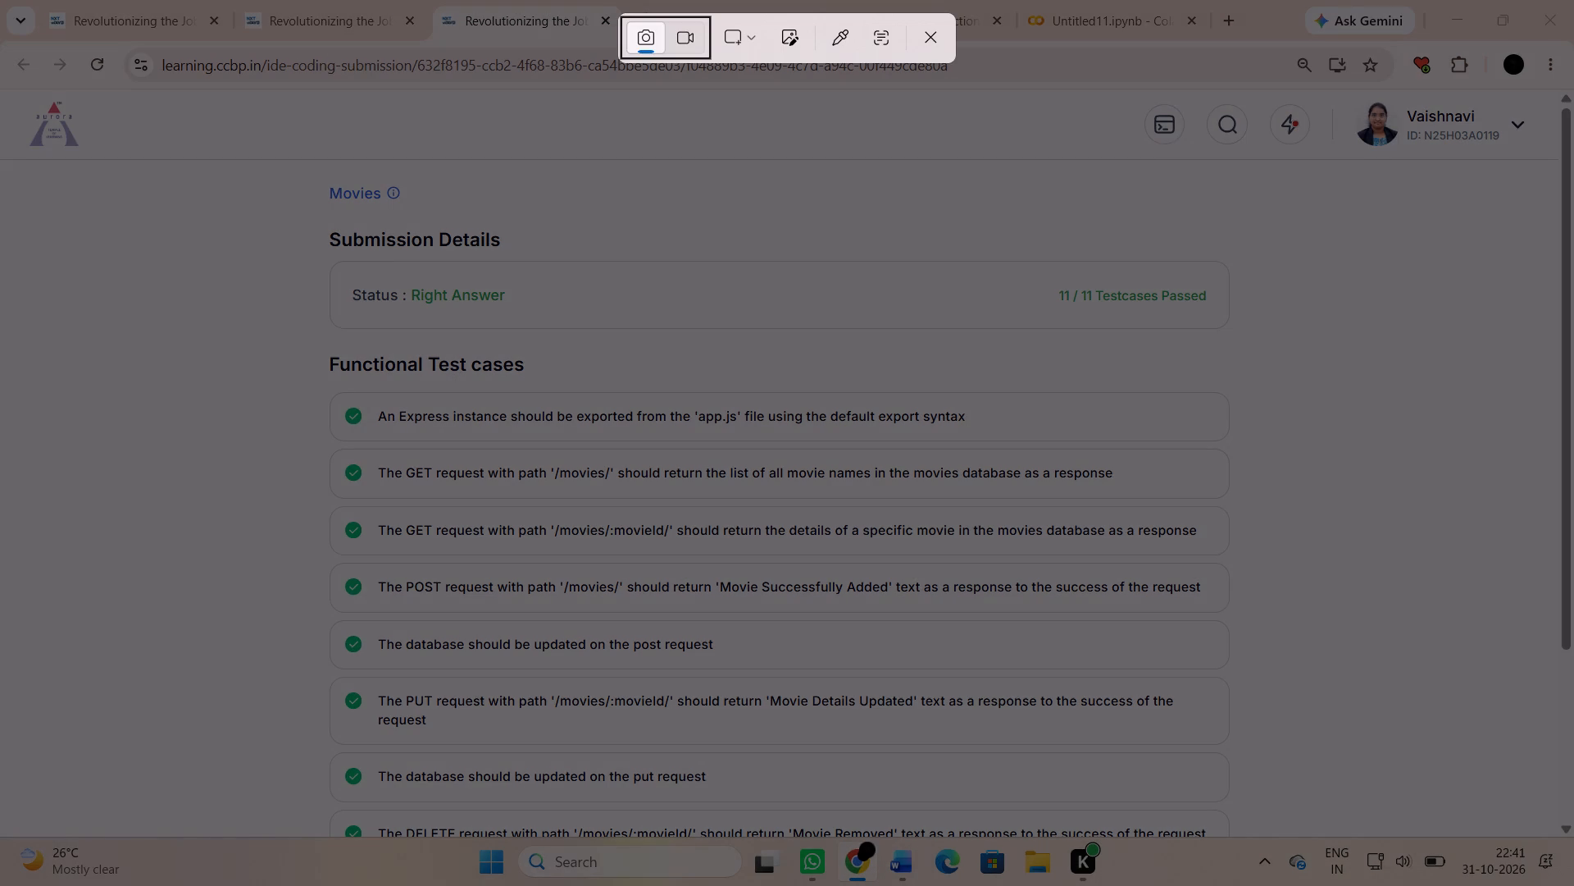
{"action": "left_click_drag", "start_coordinate": [0, 88], "coordinate": [1573, 750]}
{"action": "scroll", "coordinate": [465, 432], "scroll_direction": "right", "scroll_amount": 4}
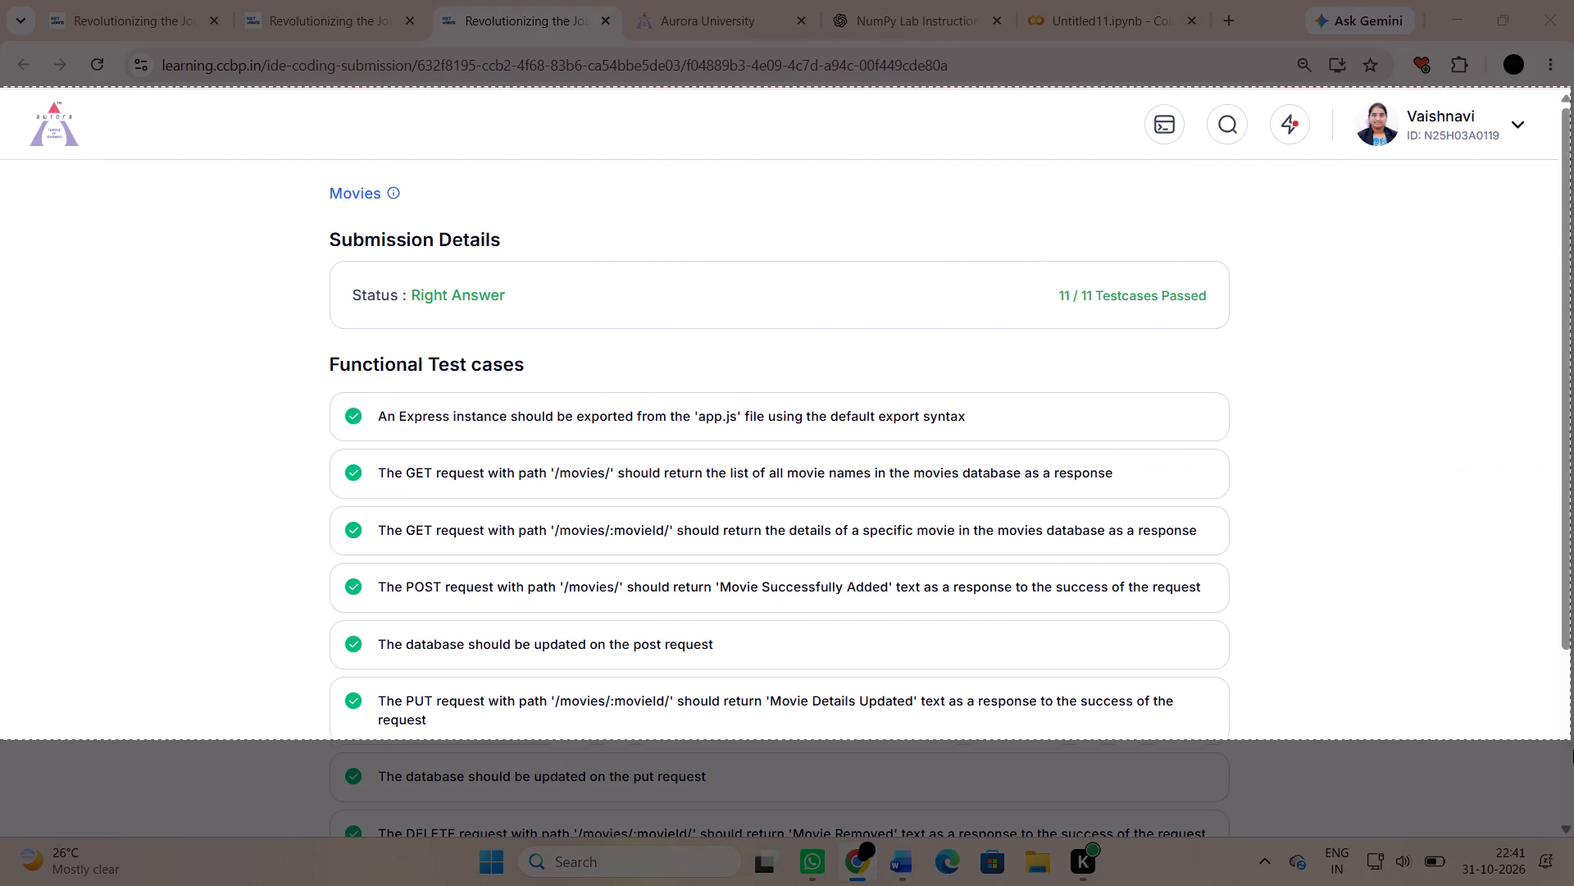
{"action": "left_click_drag", "start_coordinate": [1573, 750], "coordinate": [1573, 826]}
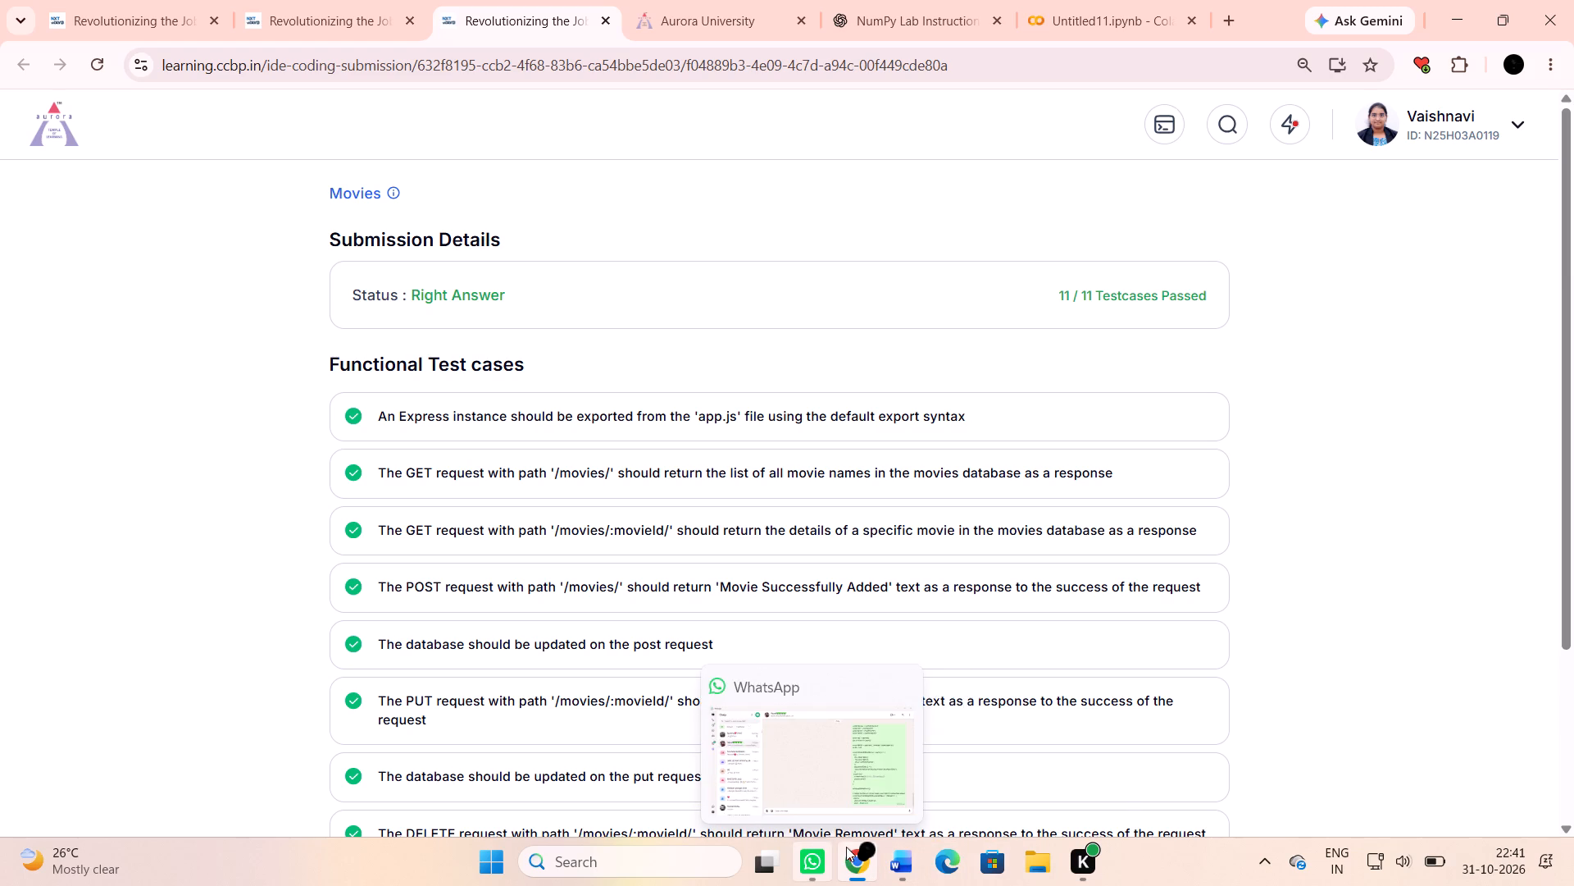
{"action": "left_click", "coordinate": [998, 750]}
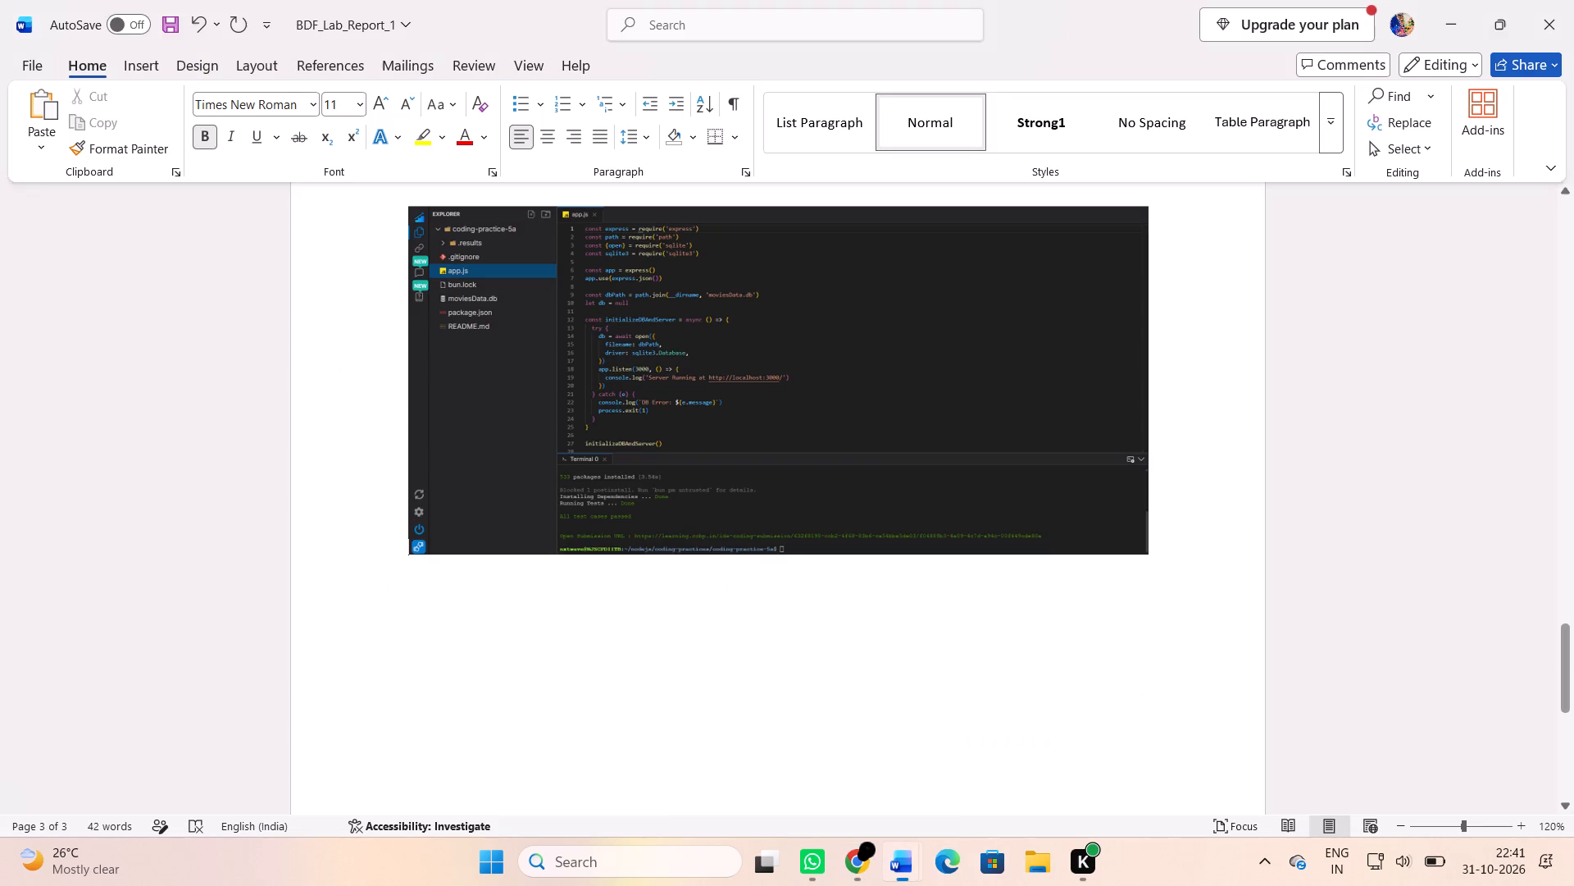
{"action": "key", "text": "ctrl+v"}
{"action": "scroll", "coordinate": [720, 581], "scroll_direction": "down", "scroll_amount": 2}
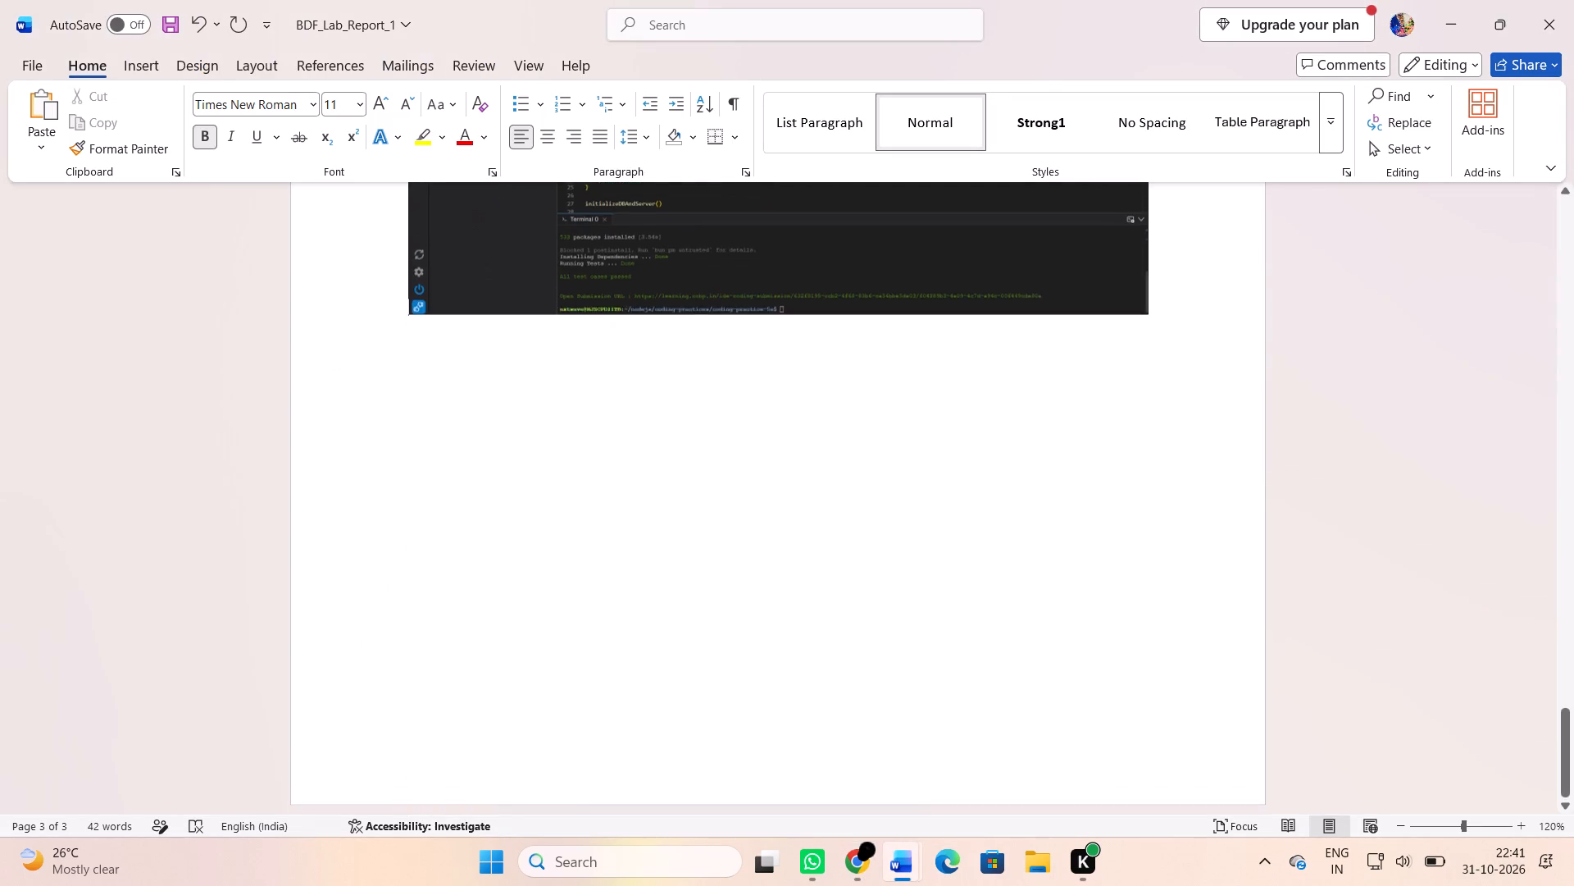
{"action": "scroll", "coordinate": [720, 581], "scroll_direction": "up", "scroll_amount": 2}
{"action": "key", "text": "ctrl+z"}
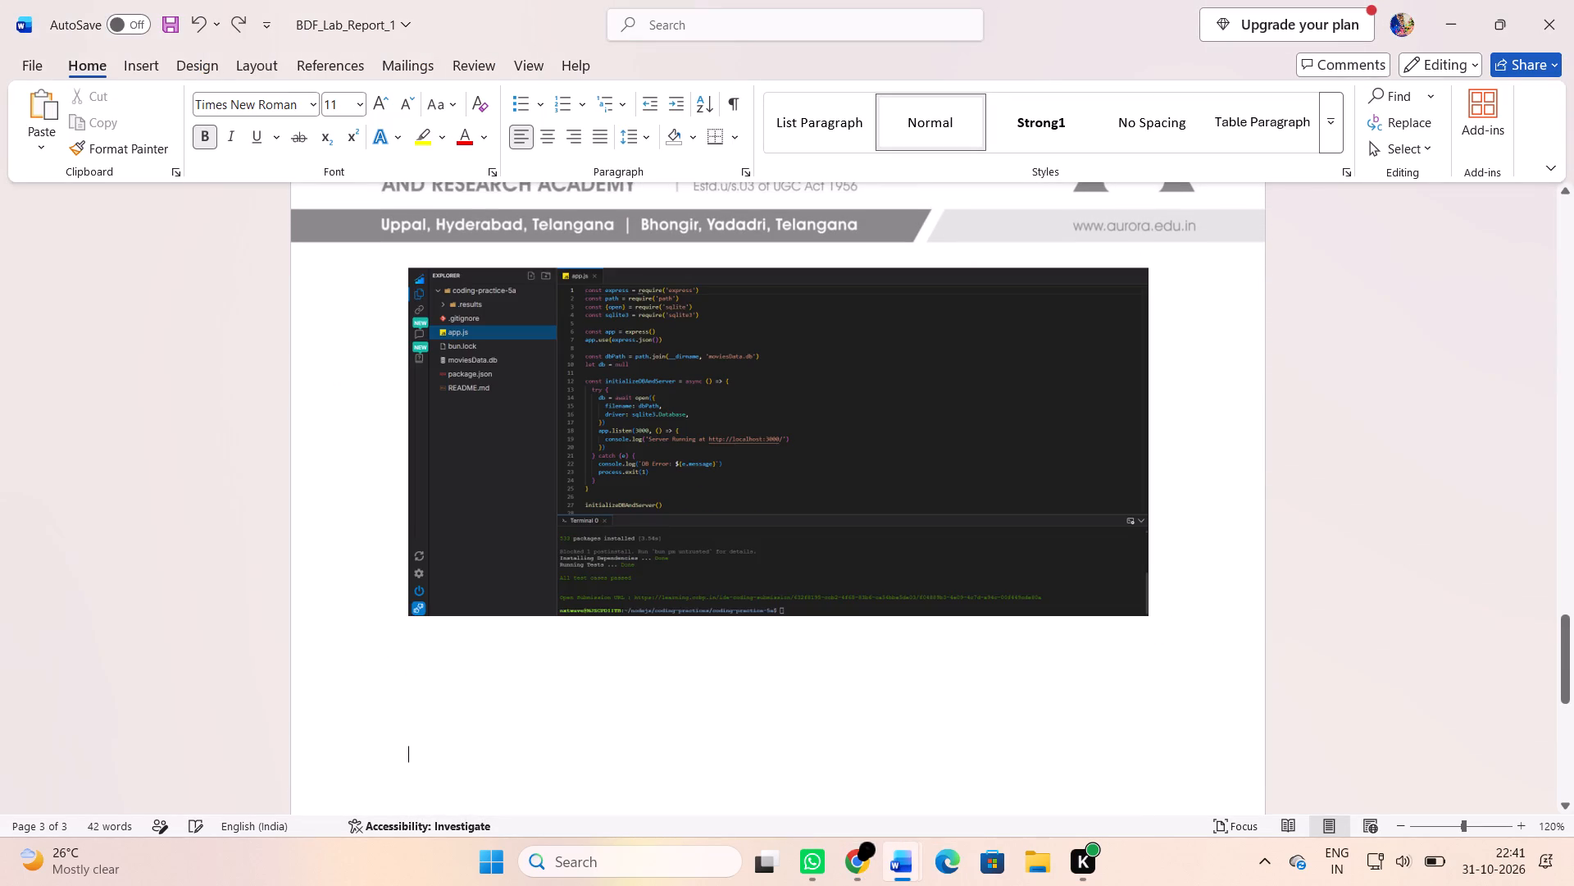
Paste the Movies submission results screenshot directly after the code screenshot at the end of the Question 2 section.
{"action": "left_click", "coordinate": [1188, 605]}
{"action": "key", "text": "ctrl+v"}
{"action": "scroll", "coordinate": [898, 548], "scroll_direction": "up", "scroll_amount": 3}
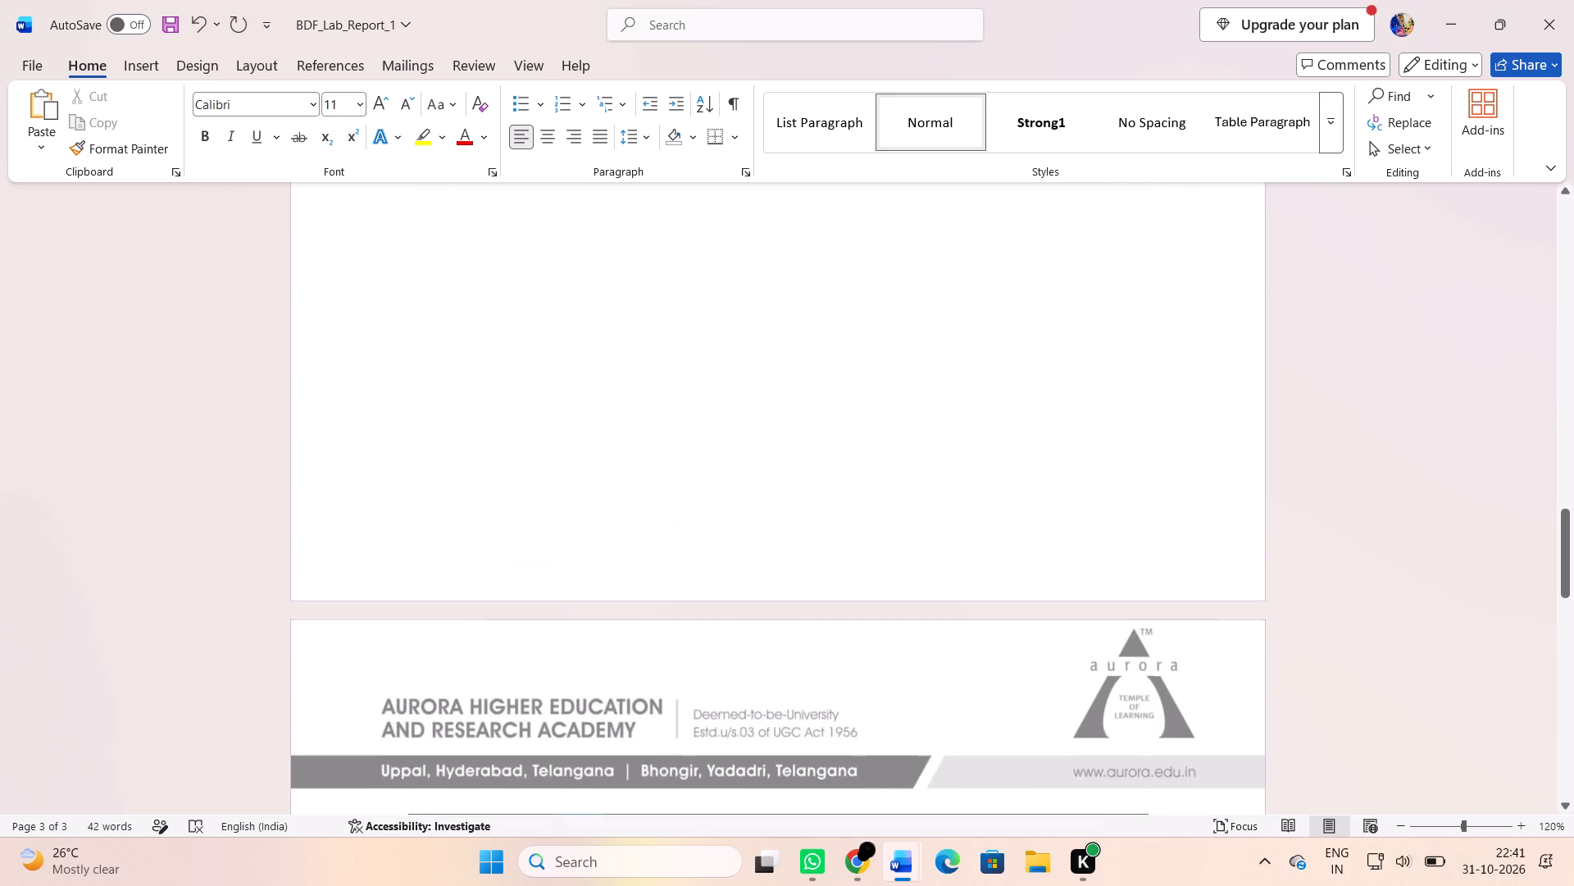
{"action": "scroll", "coordinate": [898, 548], "scroll_direction": "up", "scroll_amount": 7}
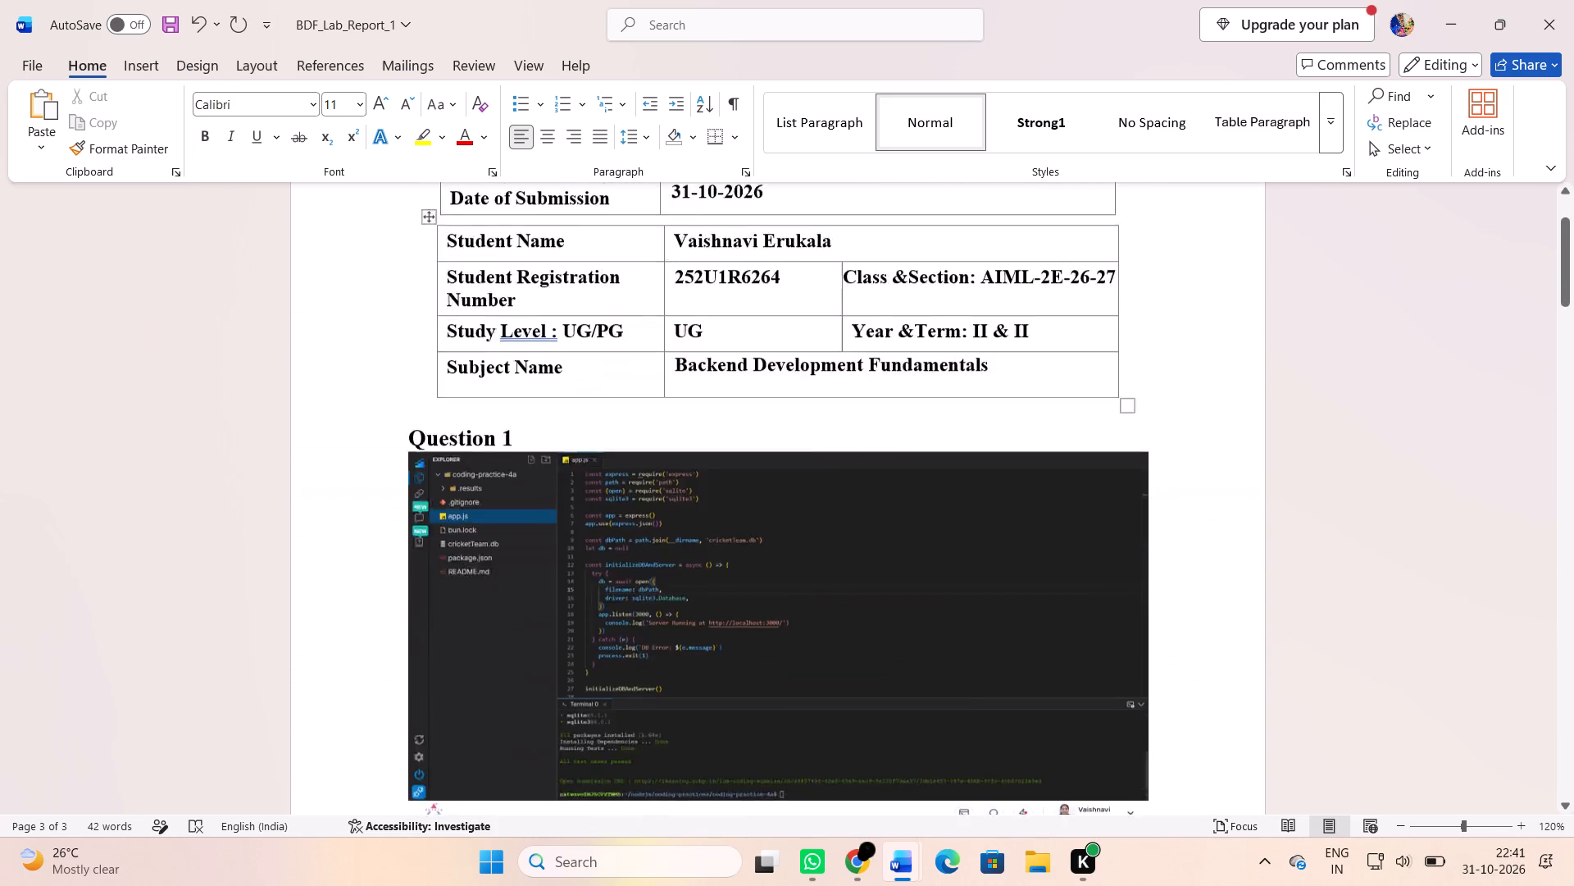
{"action": "scroll", "coordinate": [898, 548], "scroll_direction": "up", "scroll_amount": 3}
{"action": "scroll", "coordinate": [898, 548], "scroll_direction": "down", "scroll_amount": 7}
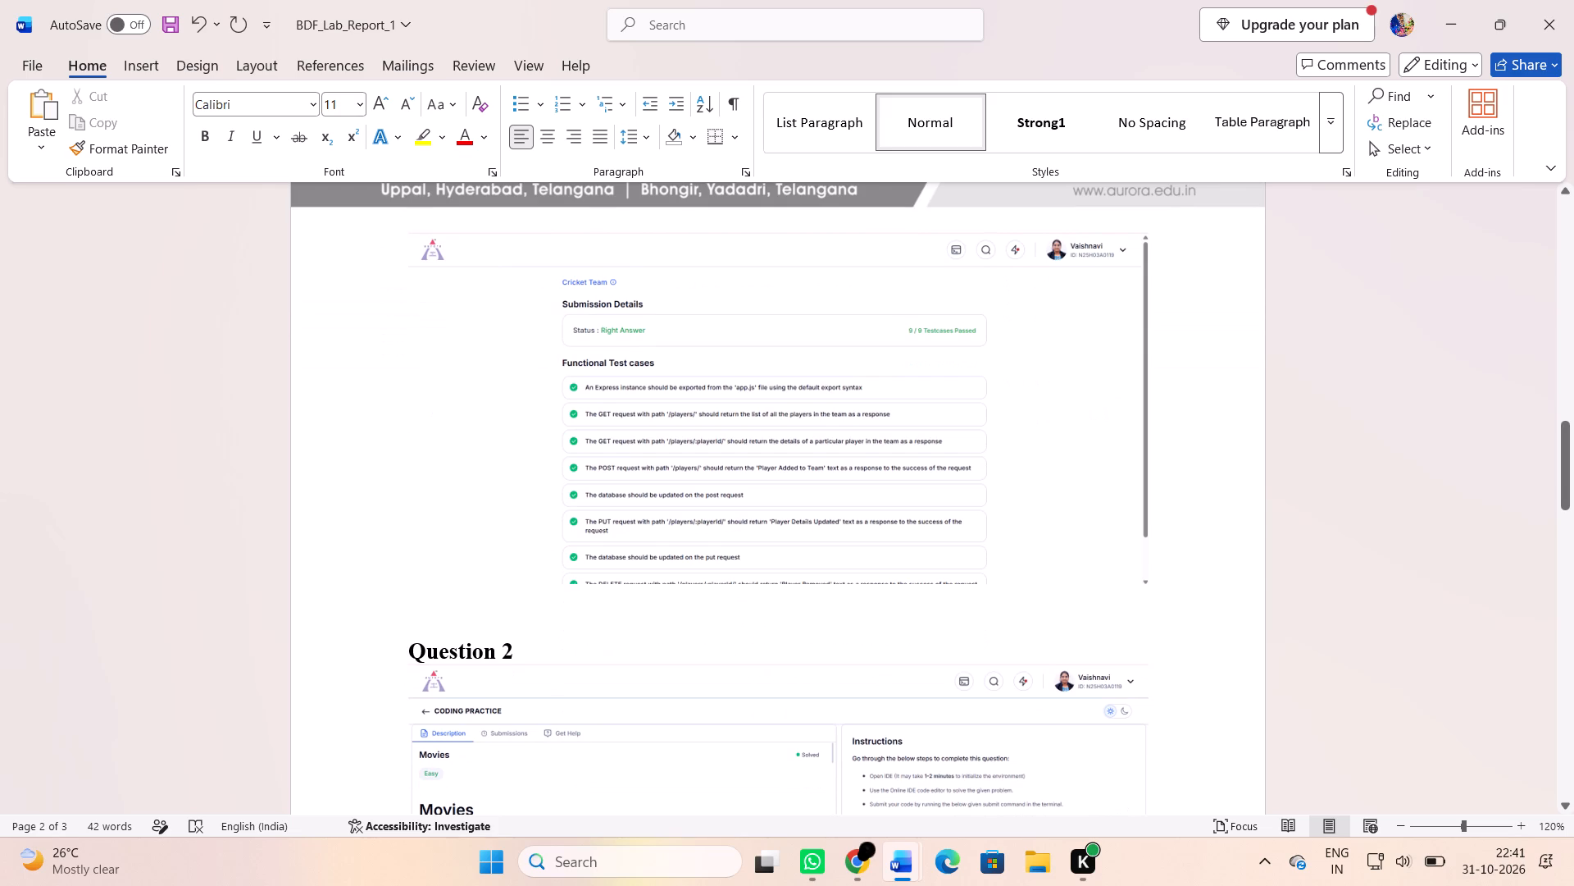
Save a copy of the report as BDF_Lab_Report_2 in the BDF folder on the Desktop.
{"action": "left_click", "coordinate": [33, 63]}
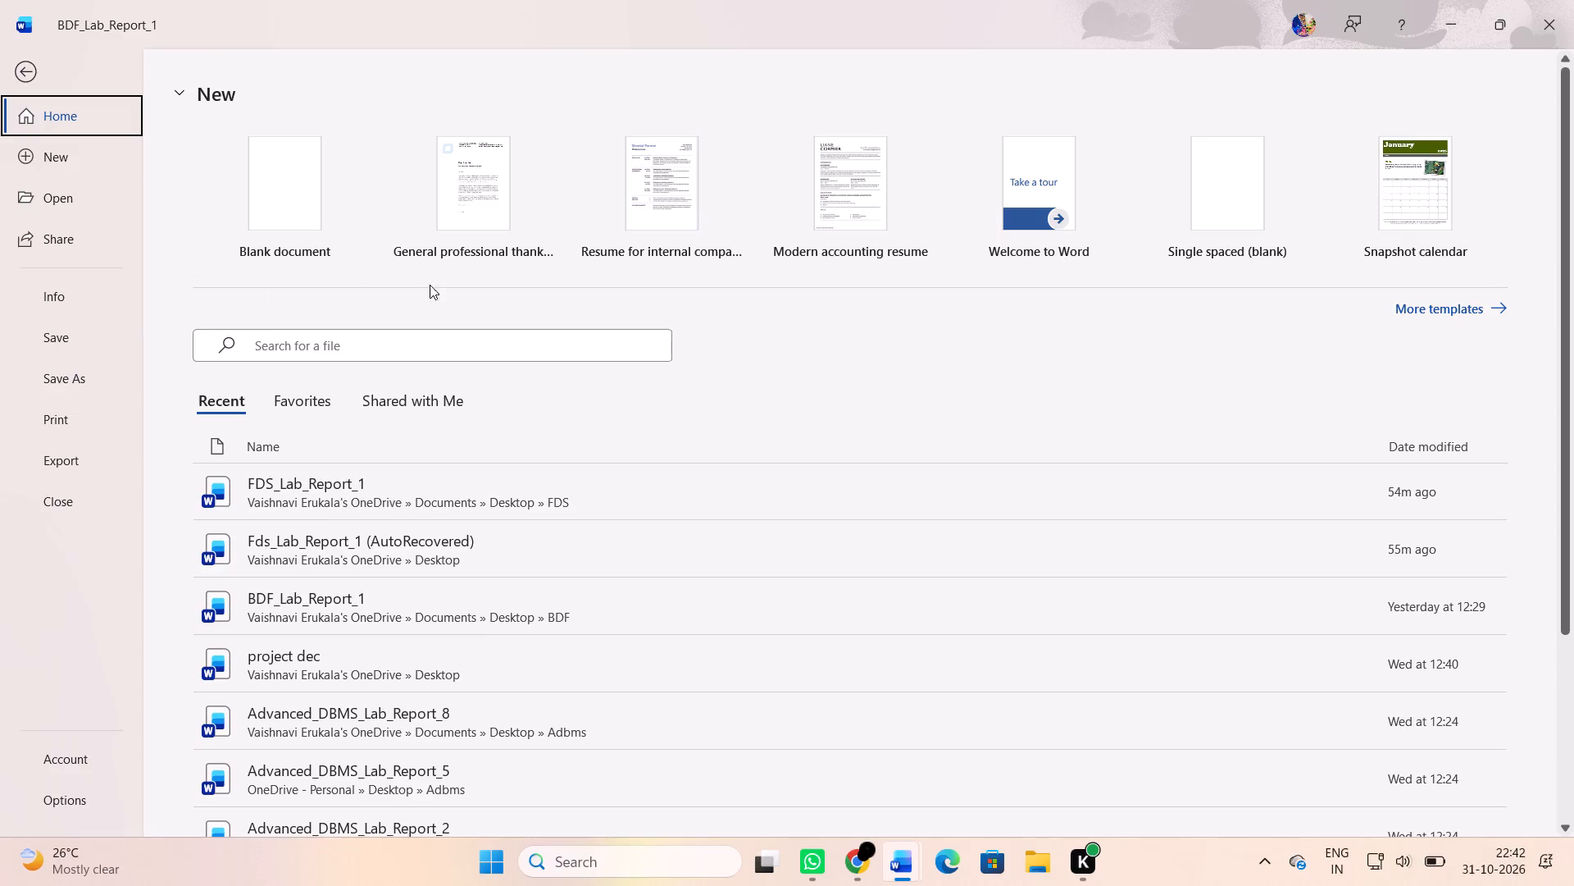
{"action": "left_click", "coordinate": [63, 383]}
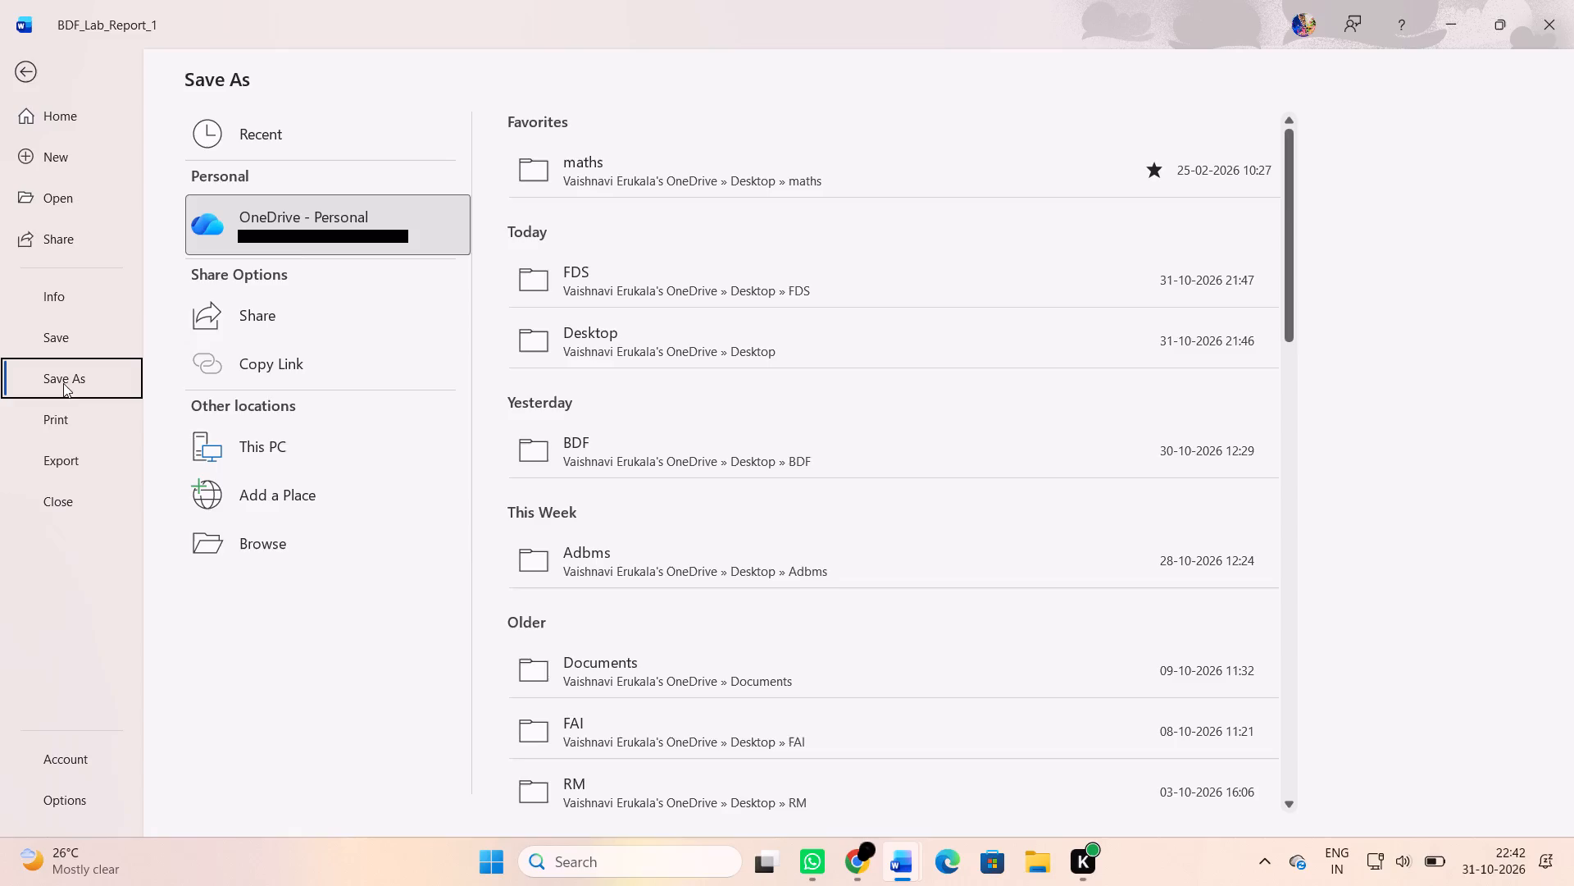
{"action": "left_click", "coordinate": [646, 340]}
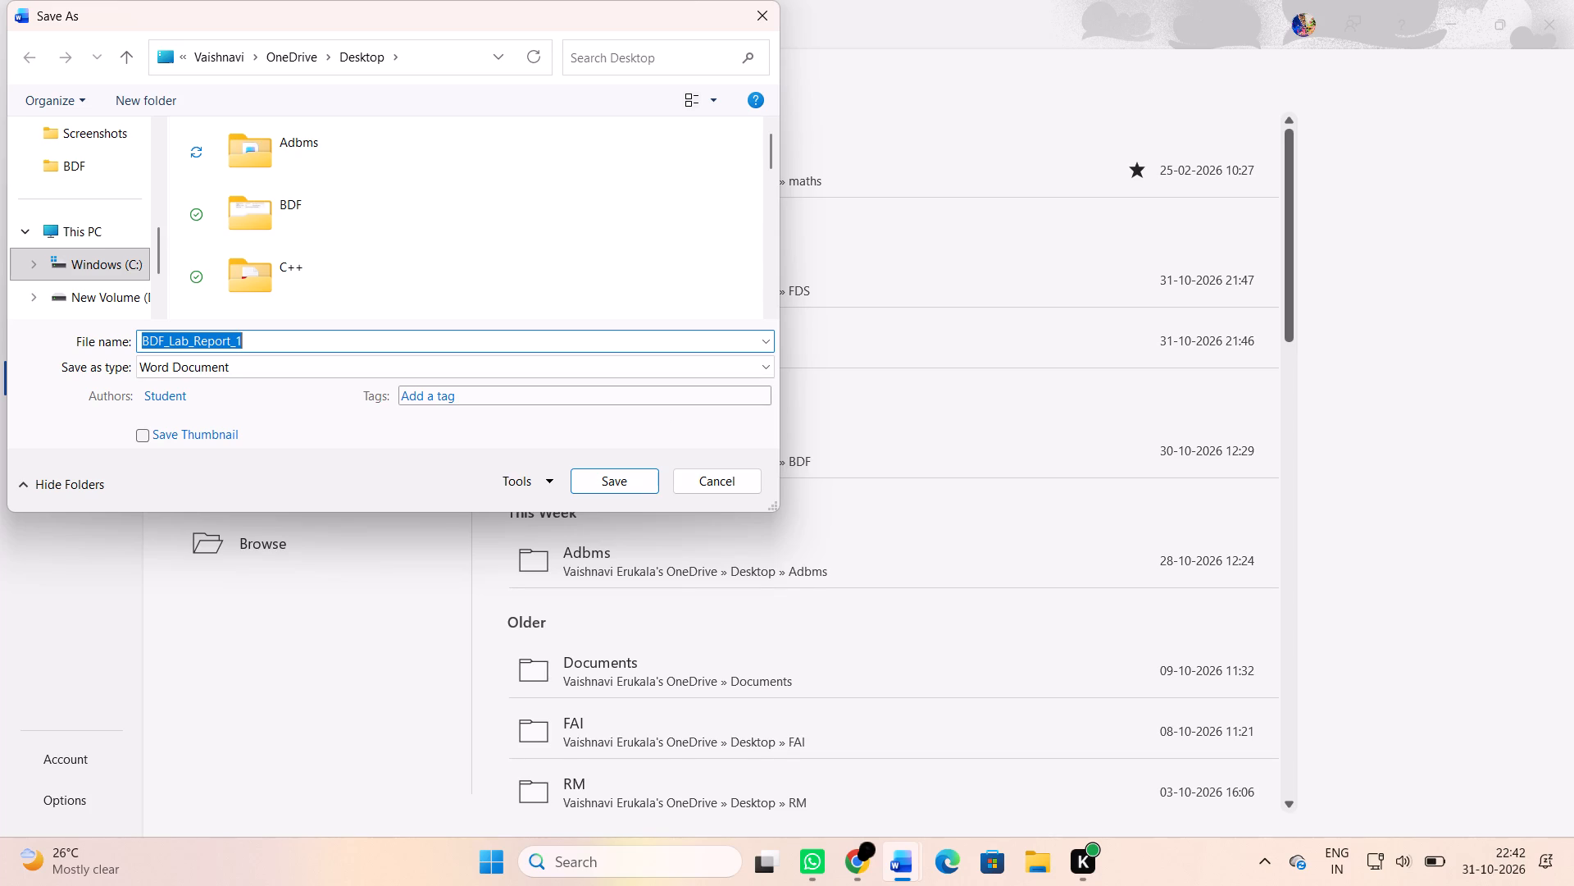
{"action": "double_click", "coordinate": [277, 215]}
{"action": "left_click", "coordinate": [255, 335]}
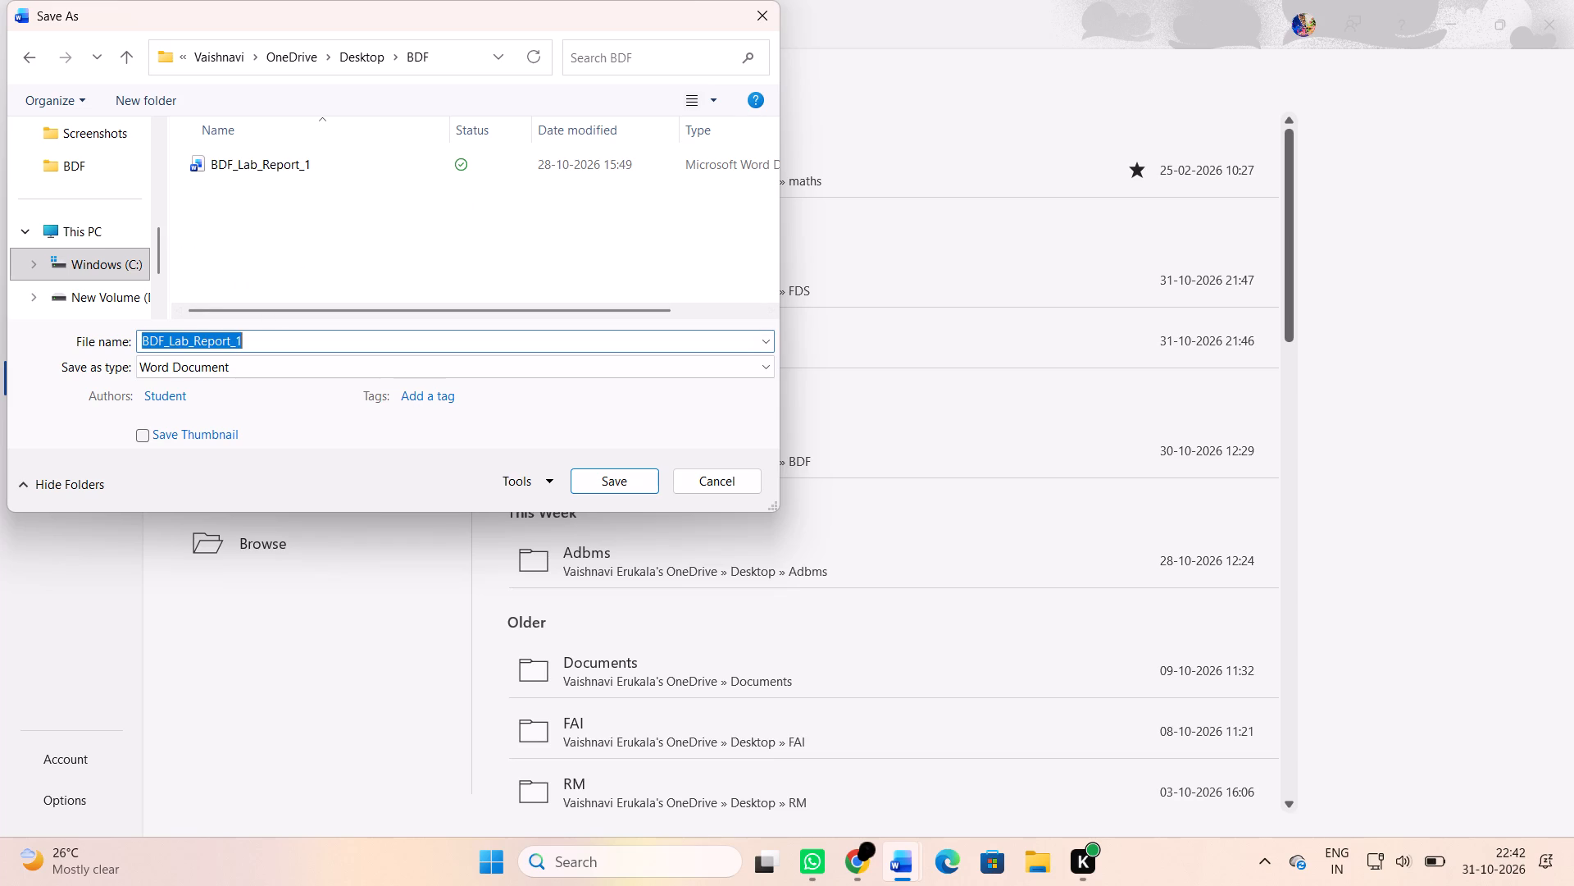
{"action": "left_click", "coordinate": [255, 335]}
{"action": "key", "text": "BackSpace"}
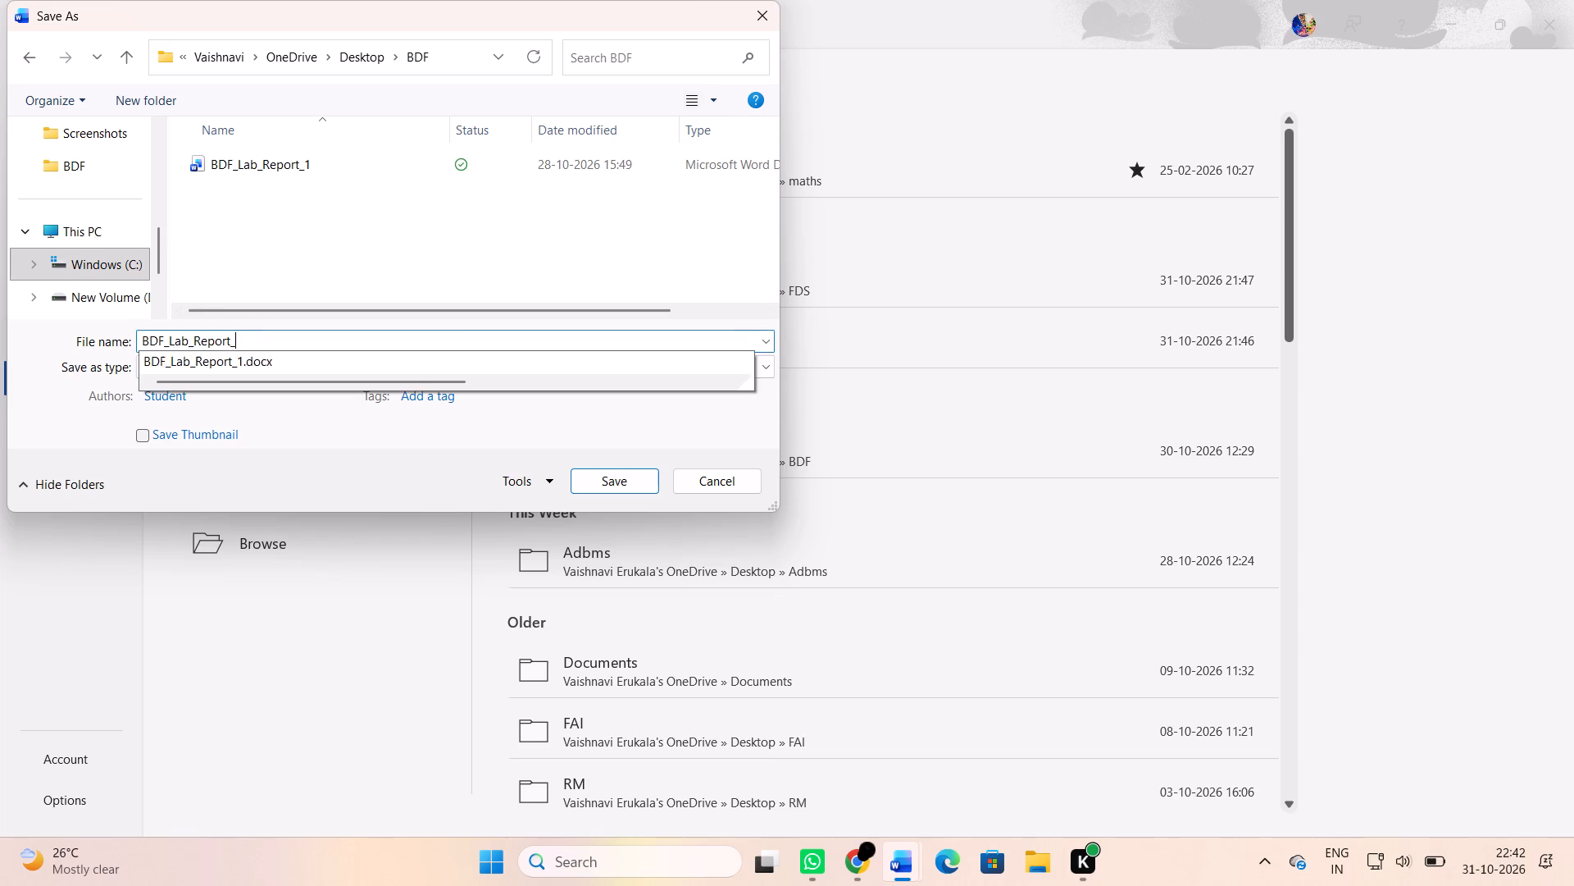
{"action": "key", "text": "2"}
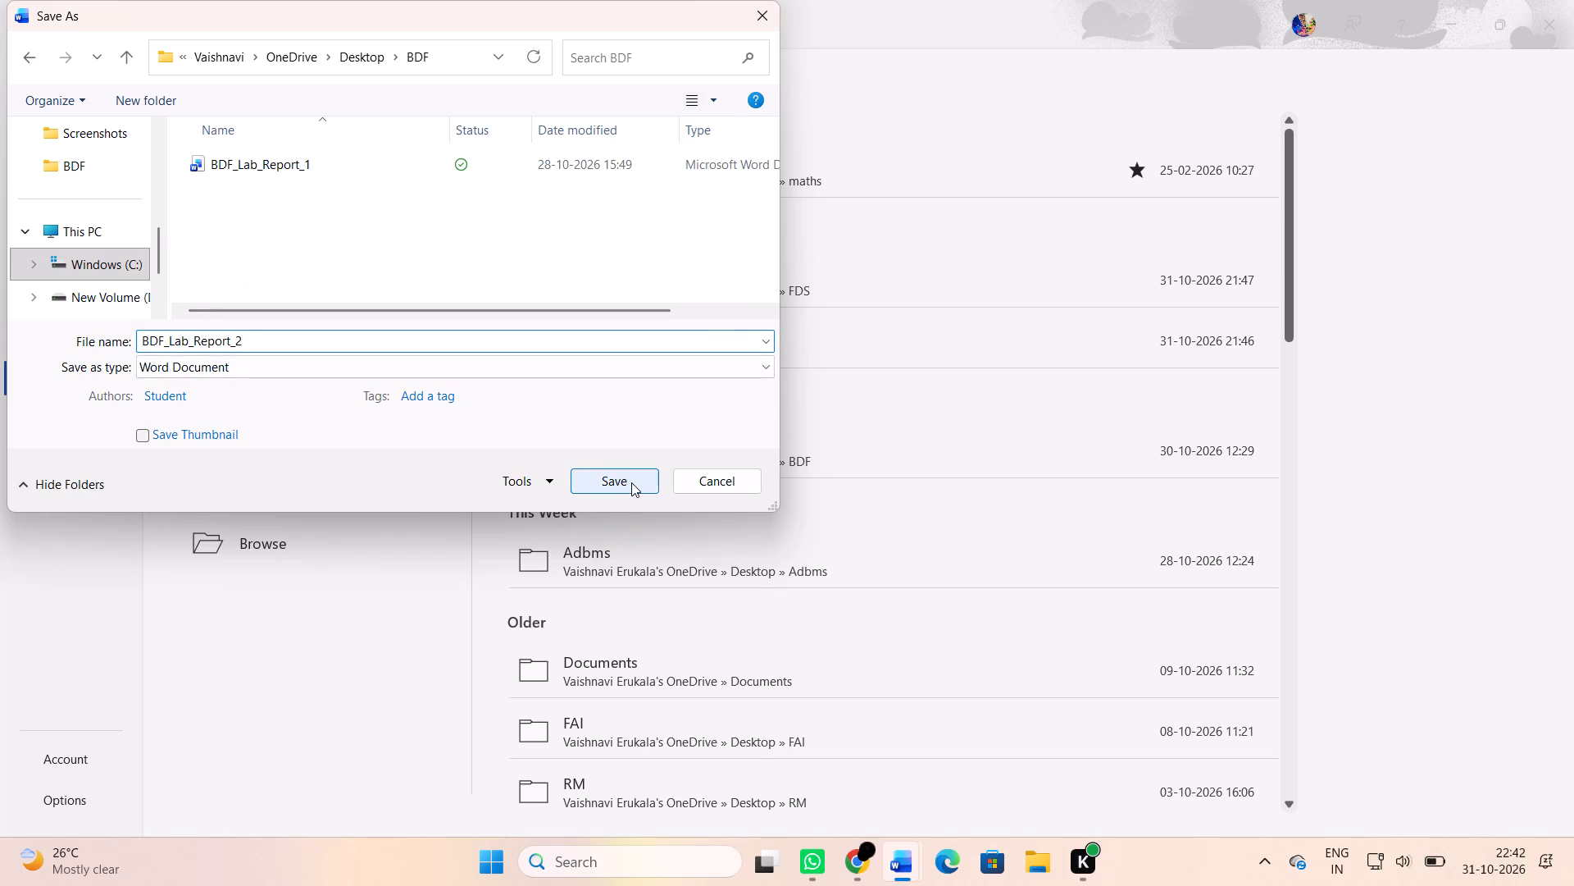
{"action": "left_click", "coordinate": [631, 482]}
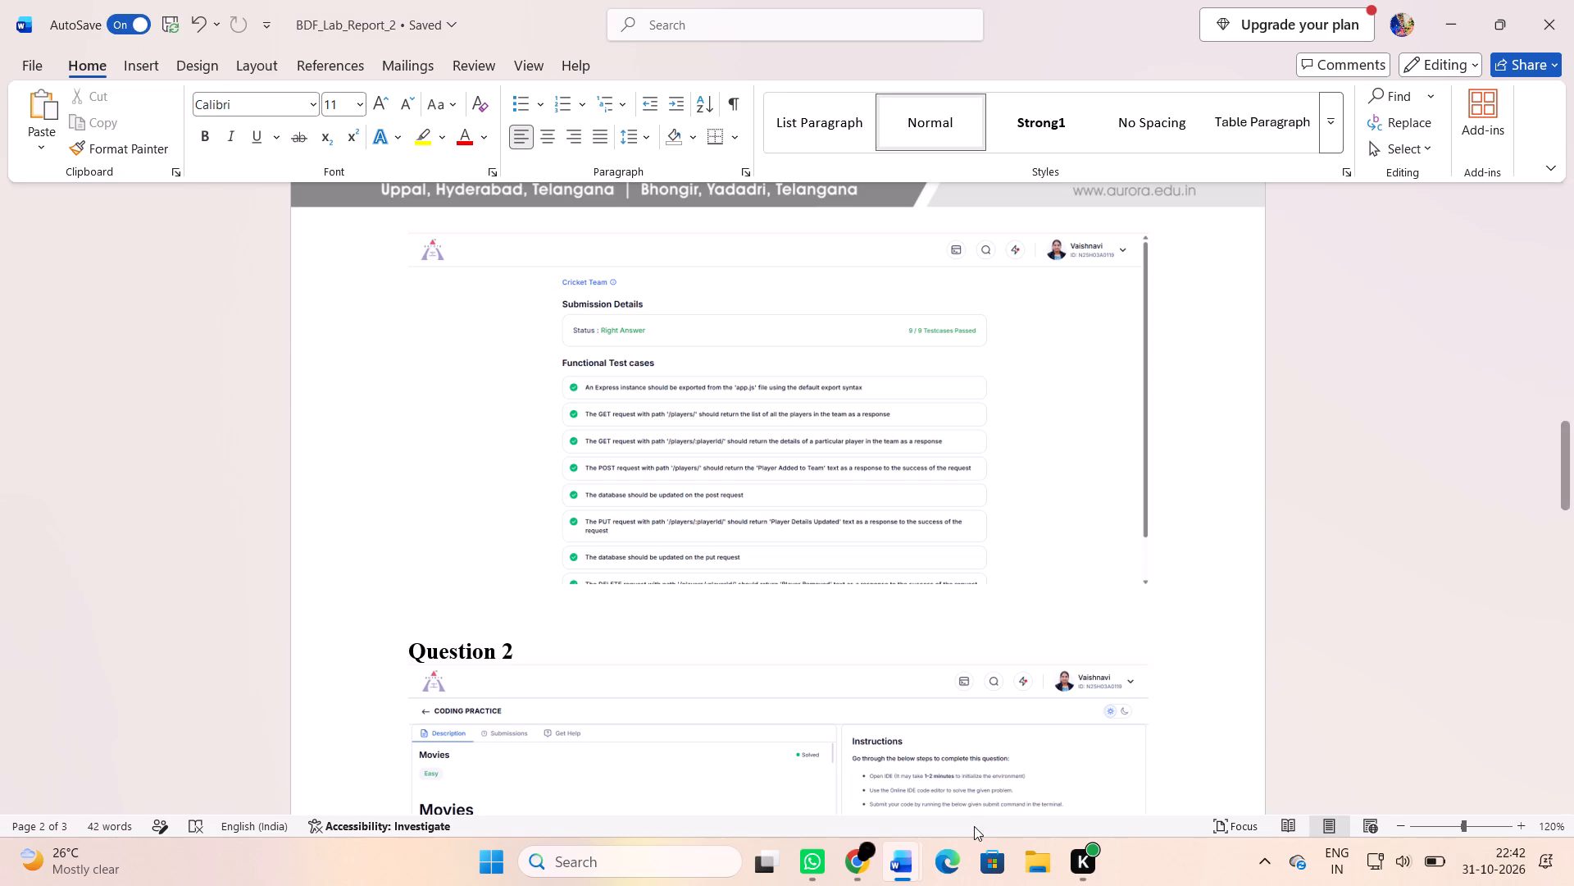
Switch to Chrome, open the Movies question's saved code in preview mode and examine app.js.
{"action": "left_click", "coordinate": [856, 866]}
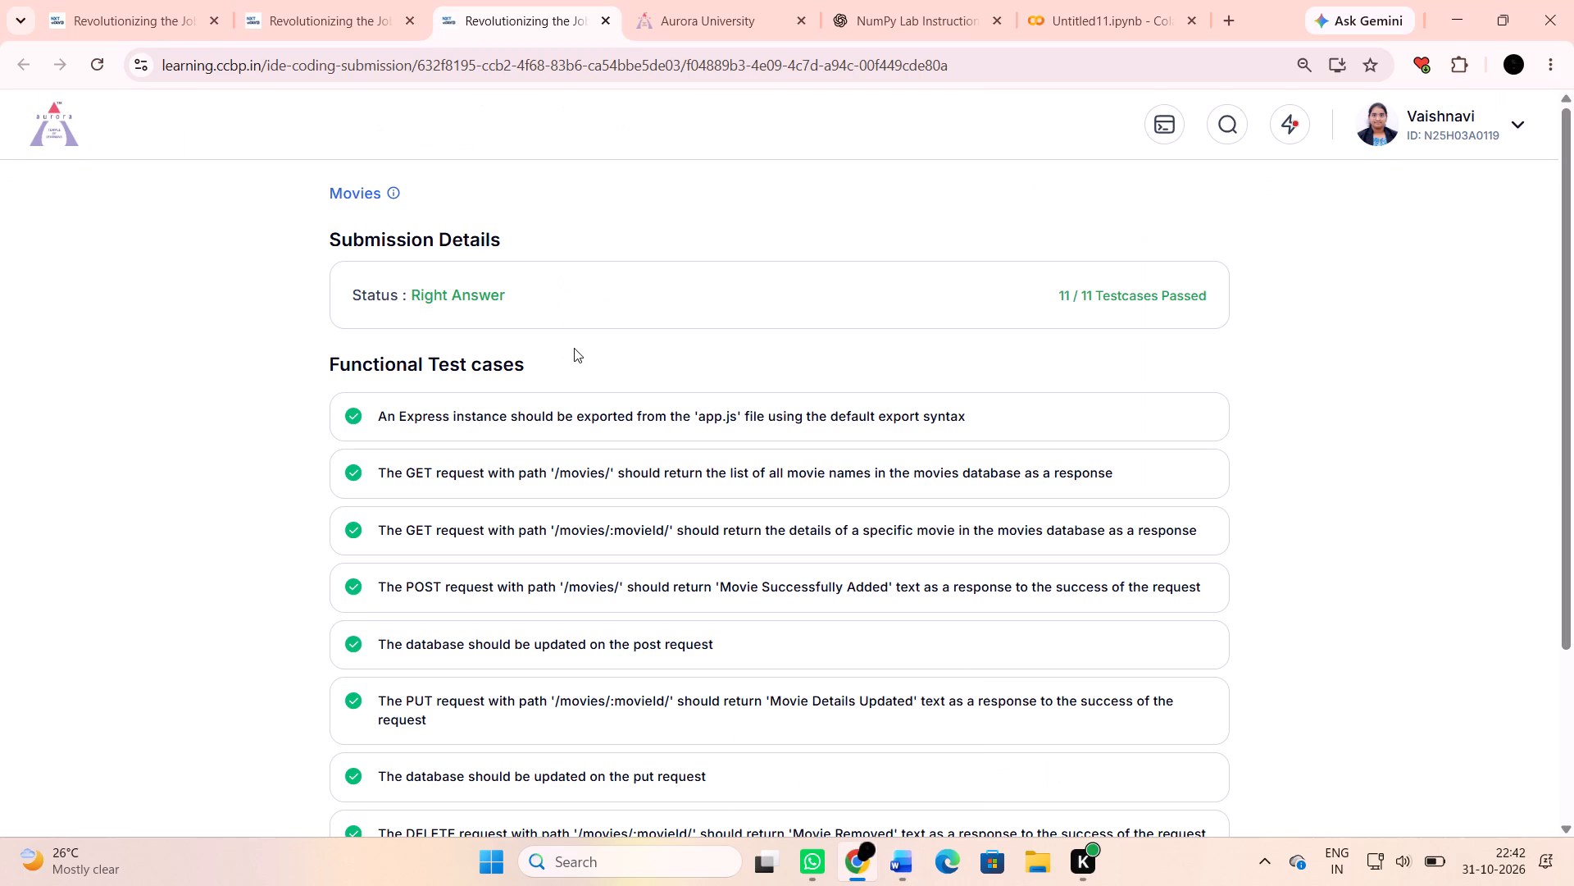
{"action": "left_click", "coordinate": [149, 0]}
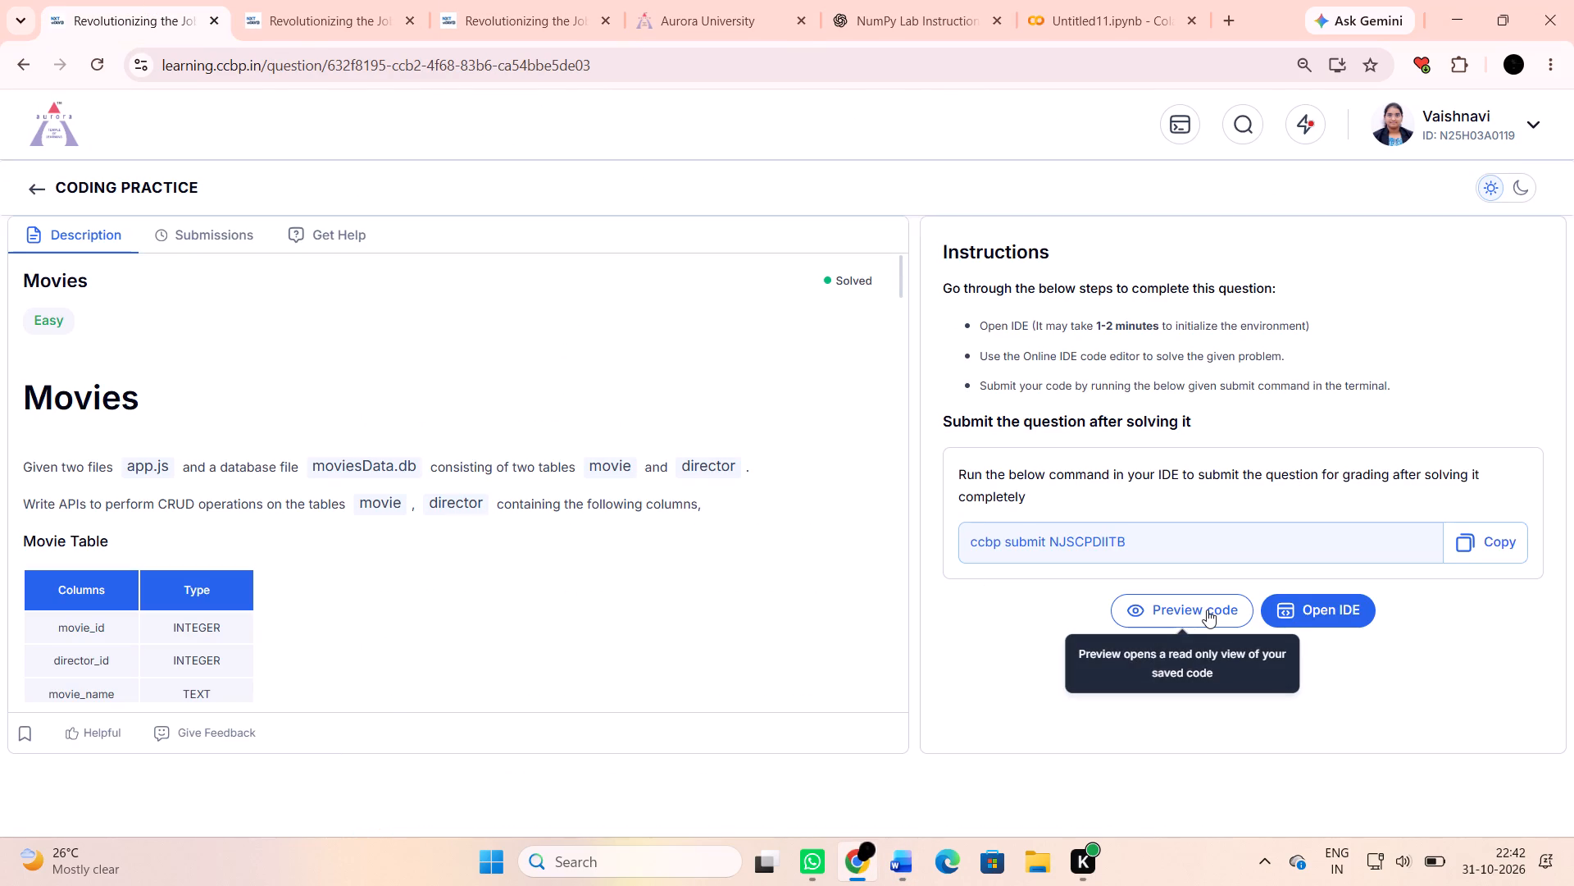
{"action": "left_click", "coordinate": [1207, 610]}
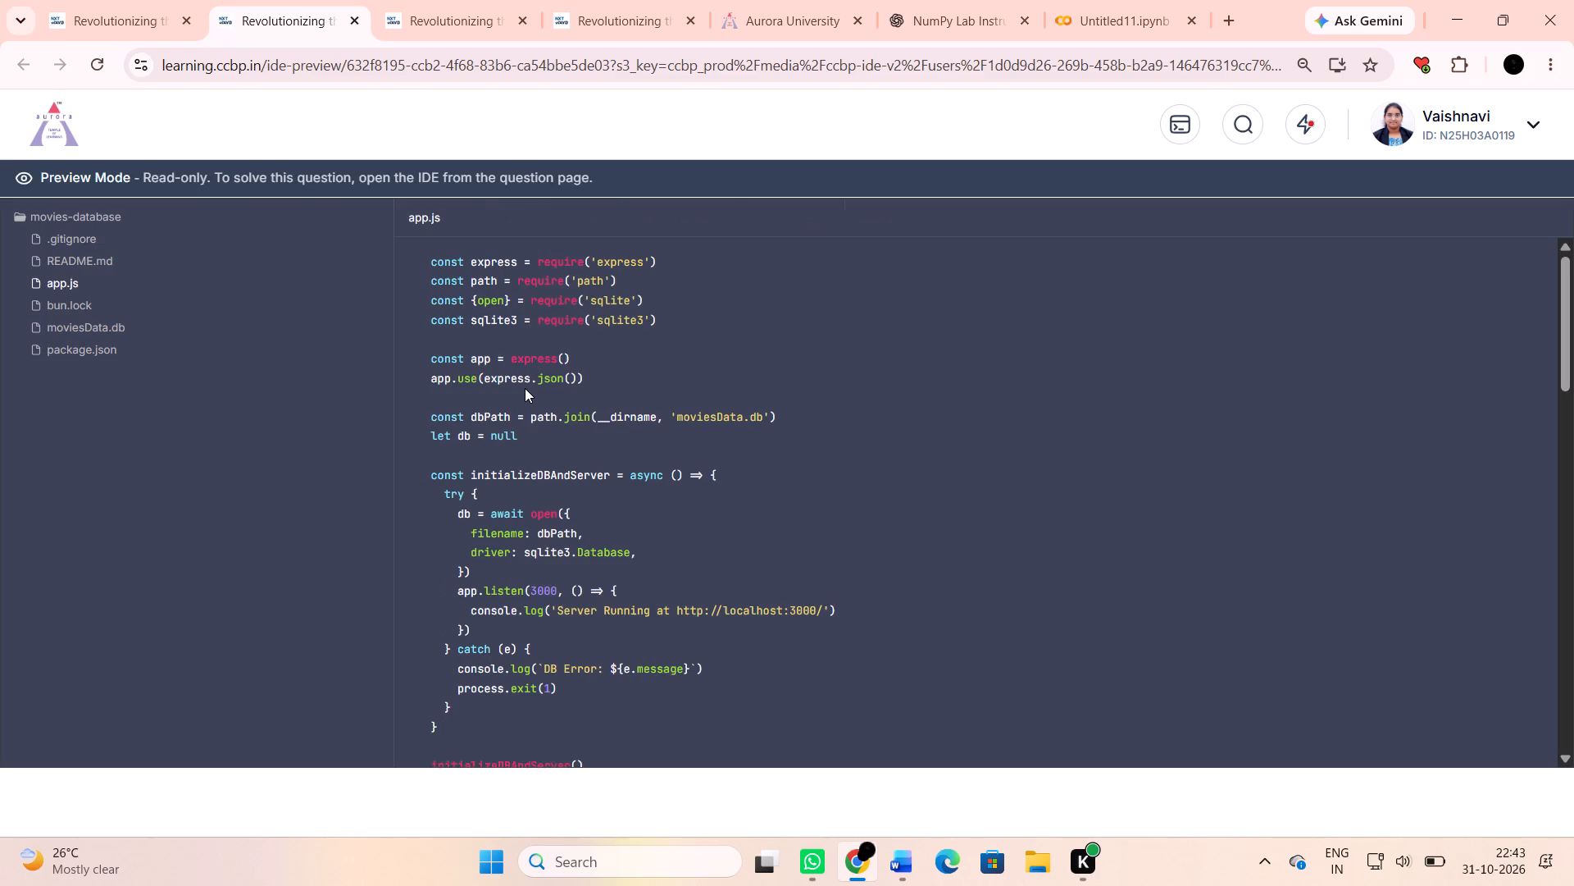
{"action": "scroll", "coordinate": [614, 391], "scroll_direction": "down", "scroll_amount": 12}
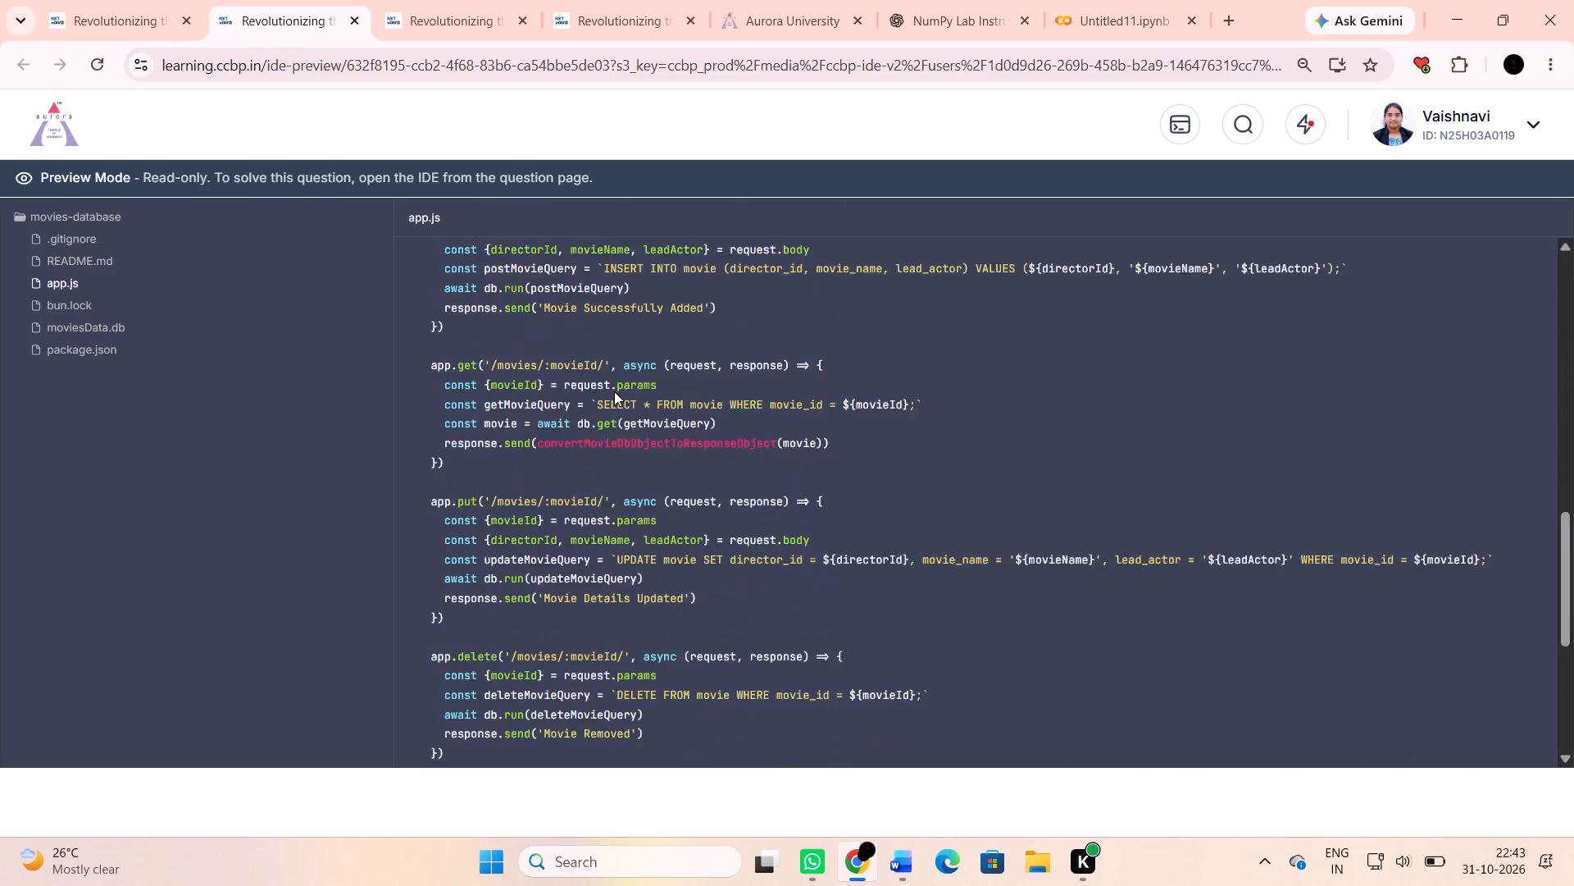
{"action": "scroll", "coordinate": [614, 391], "scroll_direction": "down", "scroll_amount": 7}
{"action": "scroll", "coordinate": [614, 391], "scroll_direction": "up", "scroll_amount": 18}
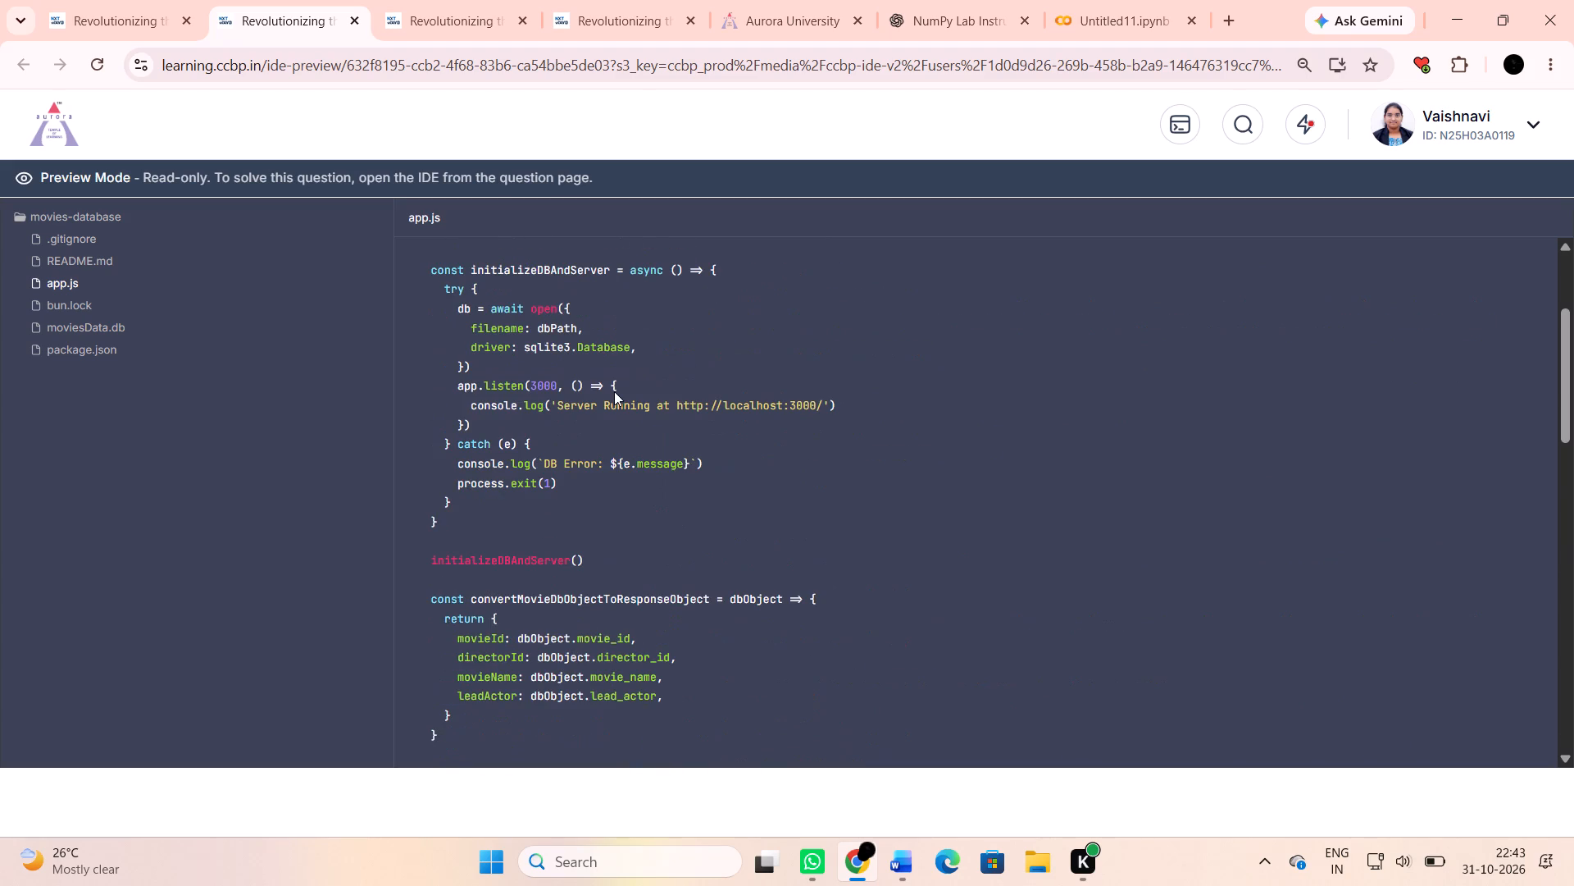
{"action": "left_click", "coordinate": [685, 425]}
Close the Movies code preview and the two other extra learning portal tabs, keeping the Movies question page.
{"action": "left_click", "coordinate": [356, 16]}
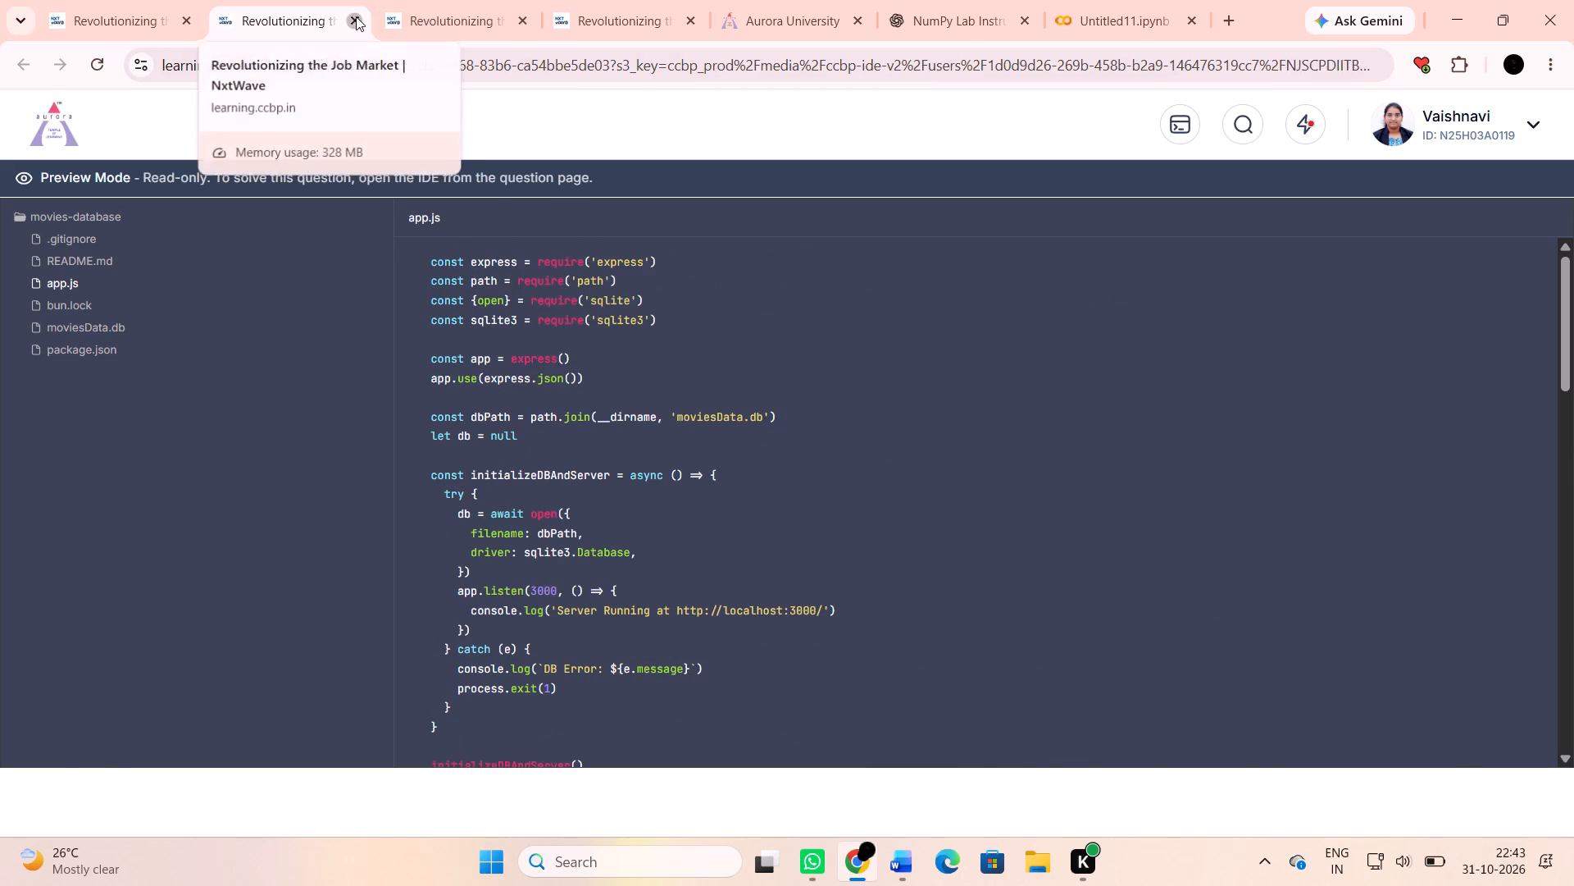
{"action": "left_click", "coordinate": [356, 16]}
{"action": "left_click", "coordinate": [356, 16]}
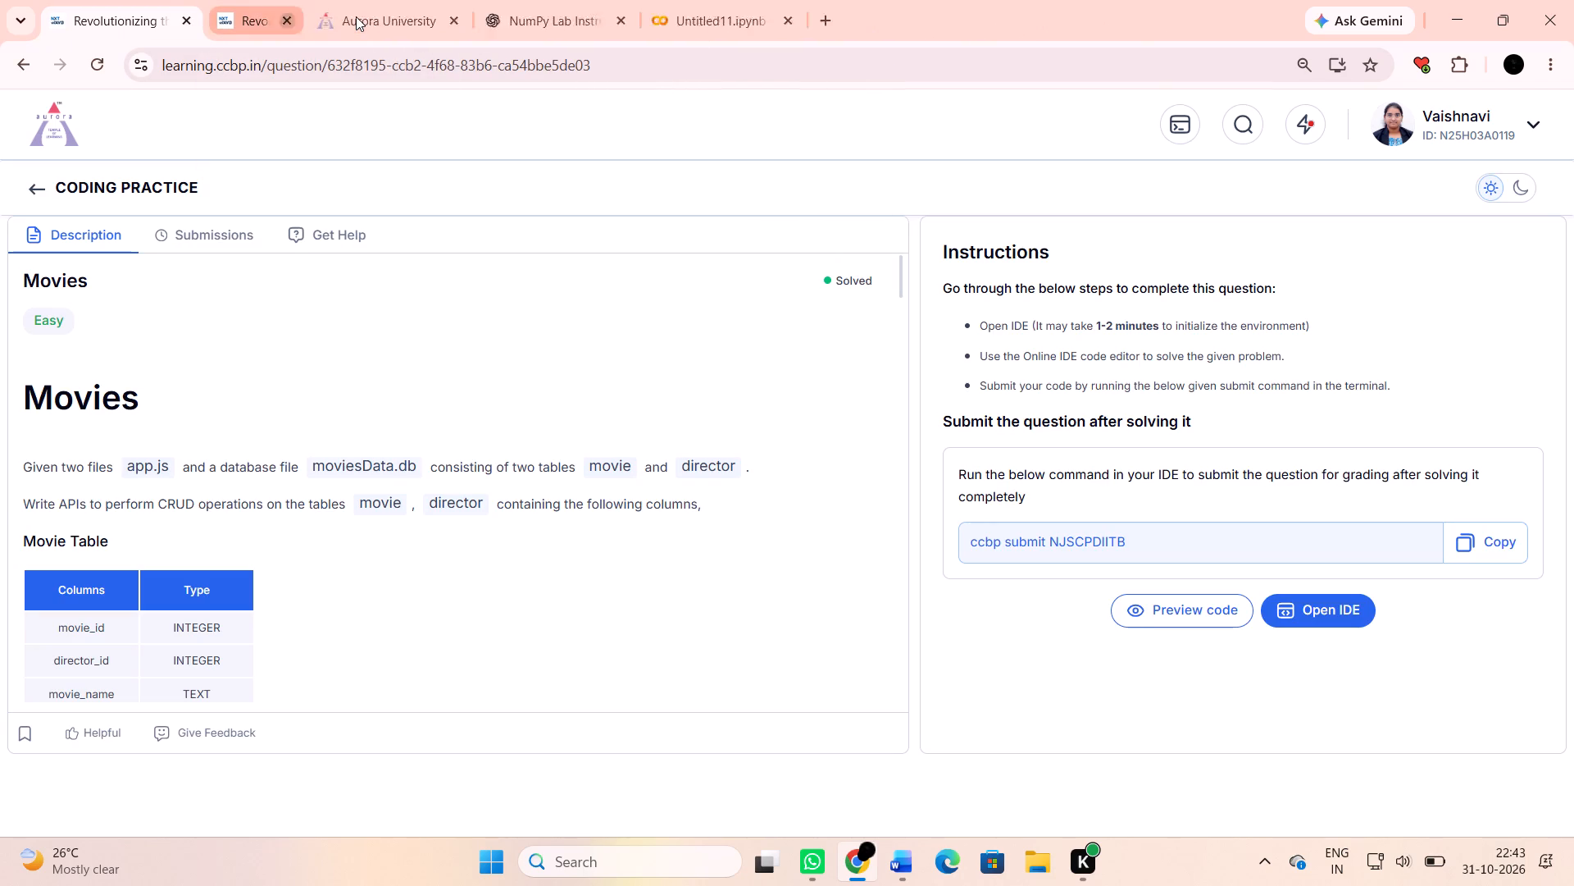
Open the learning portal's home page and examine the day's schedule of lectures and practice sessions.
{"action": "left_click", "coordinate": [46, 112]}
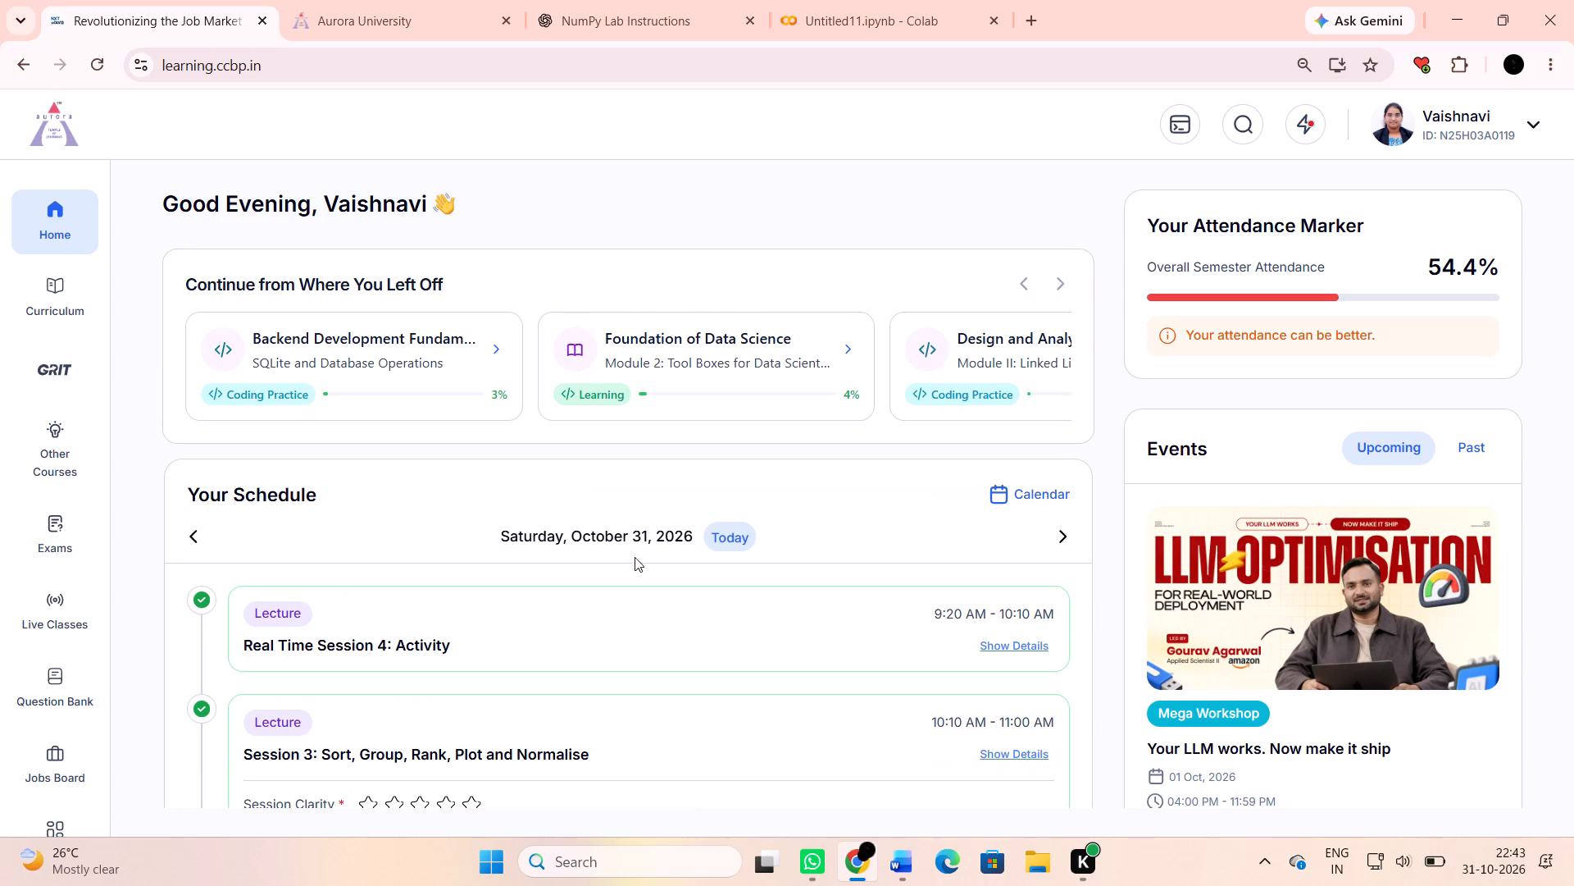
{"action": "scroll", "coordinate": [536, 527], "scroll_direction": "down", "scroll_amount": 6}
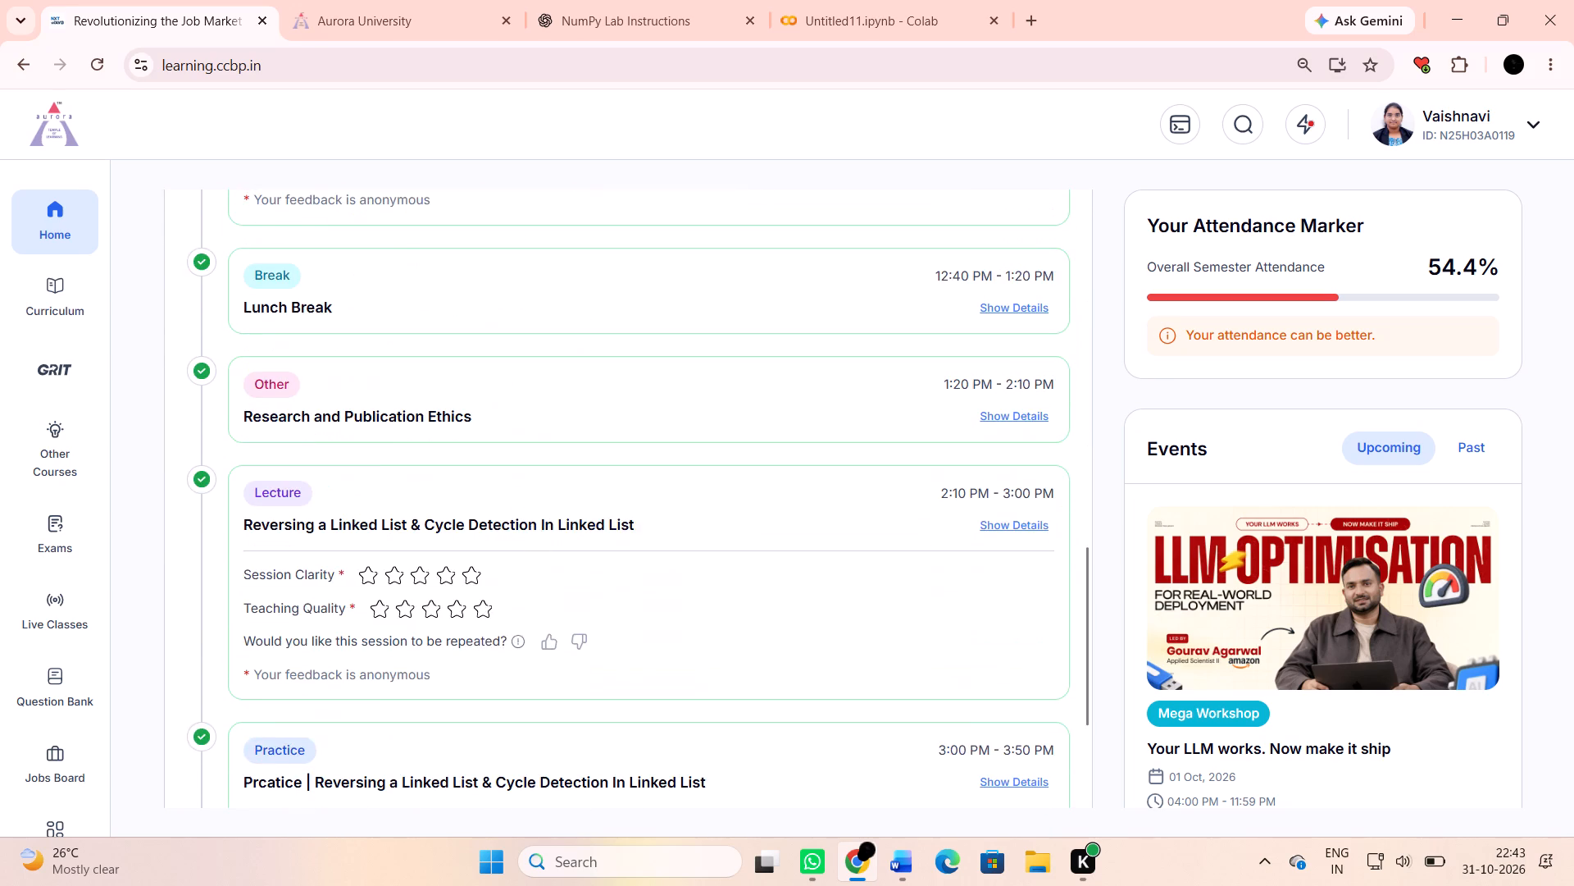
{"action": "scroll", "coordinate": [536, 527], "scroll_direction": "up", "scroll_amount": 8}
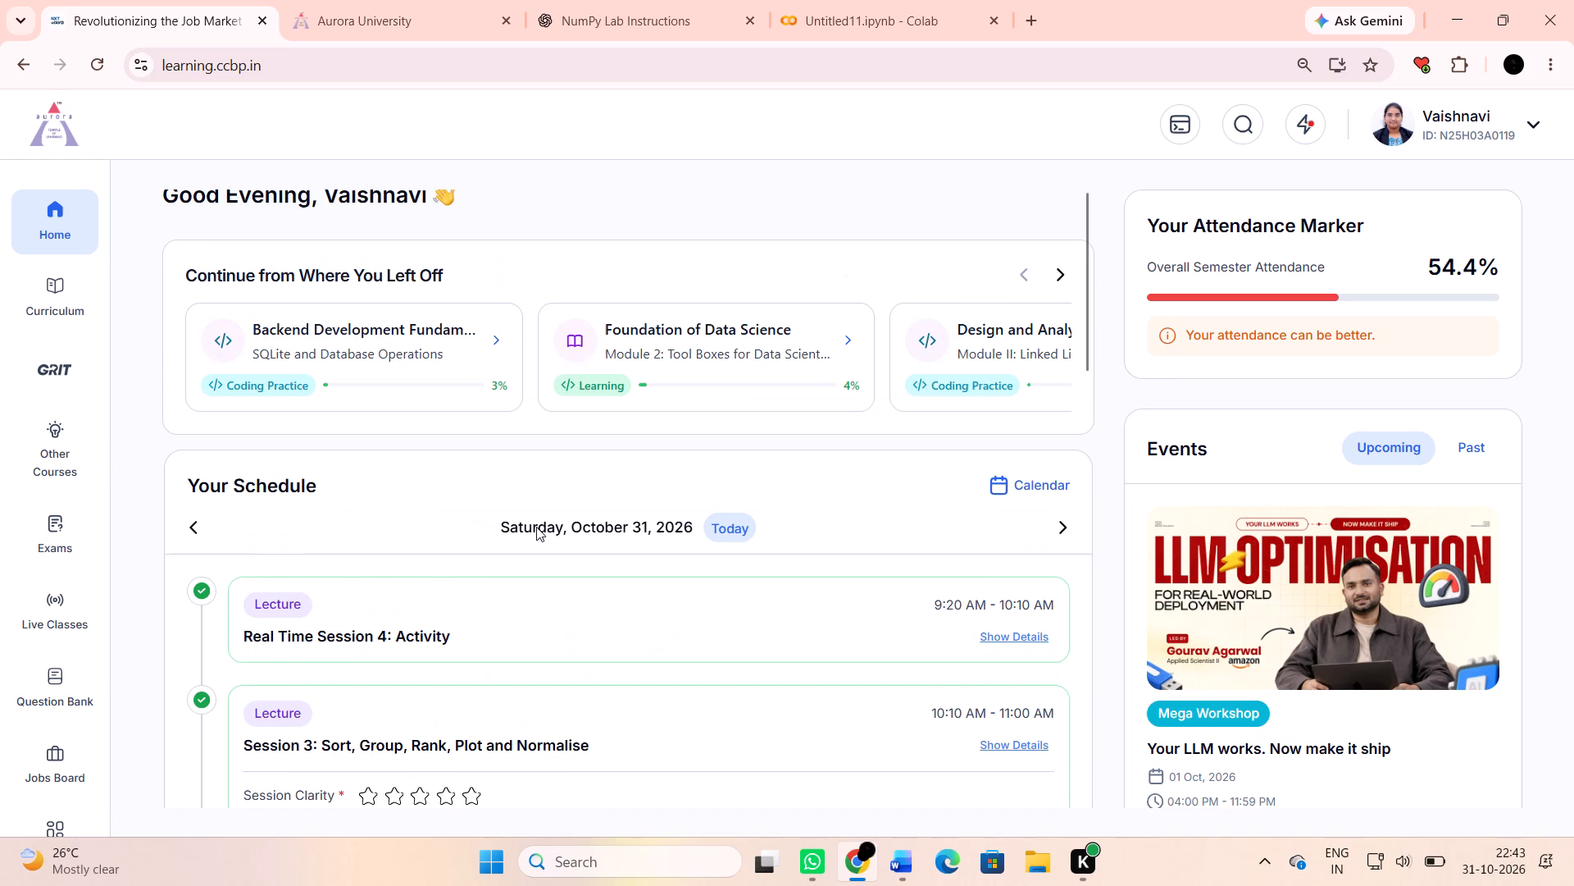
{"action": "scroll", "coordinate": [536, 527], "scroll_direction": "down", "scroll_amount": 2}
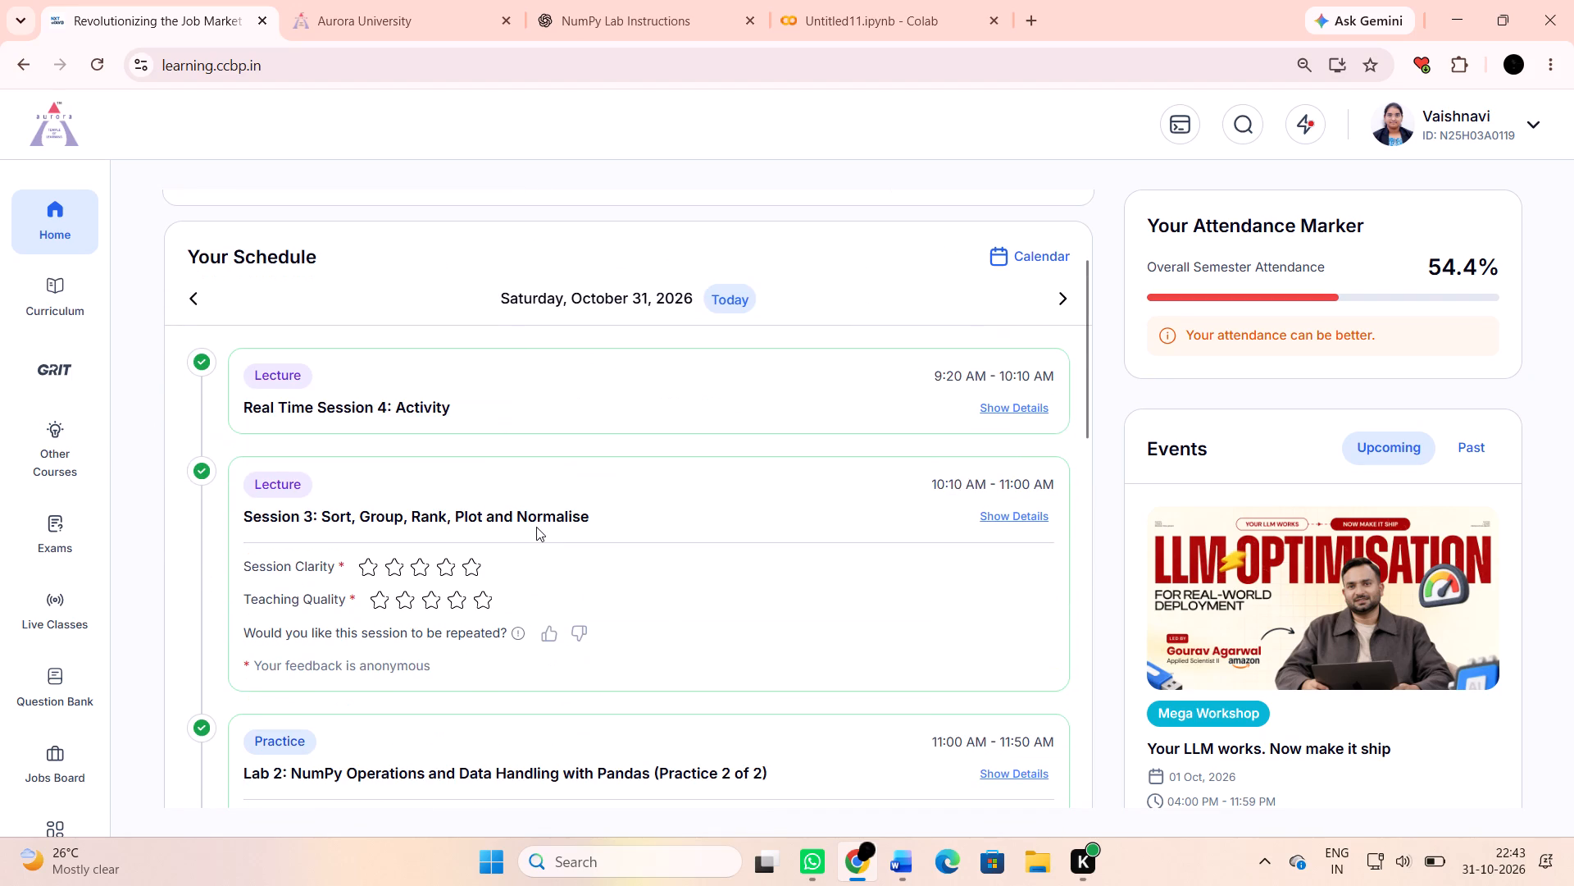
{"action": "scroll", "coordinate": [710, 475], "scroll_direction": "down", "scroll_amount": 4}
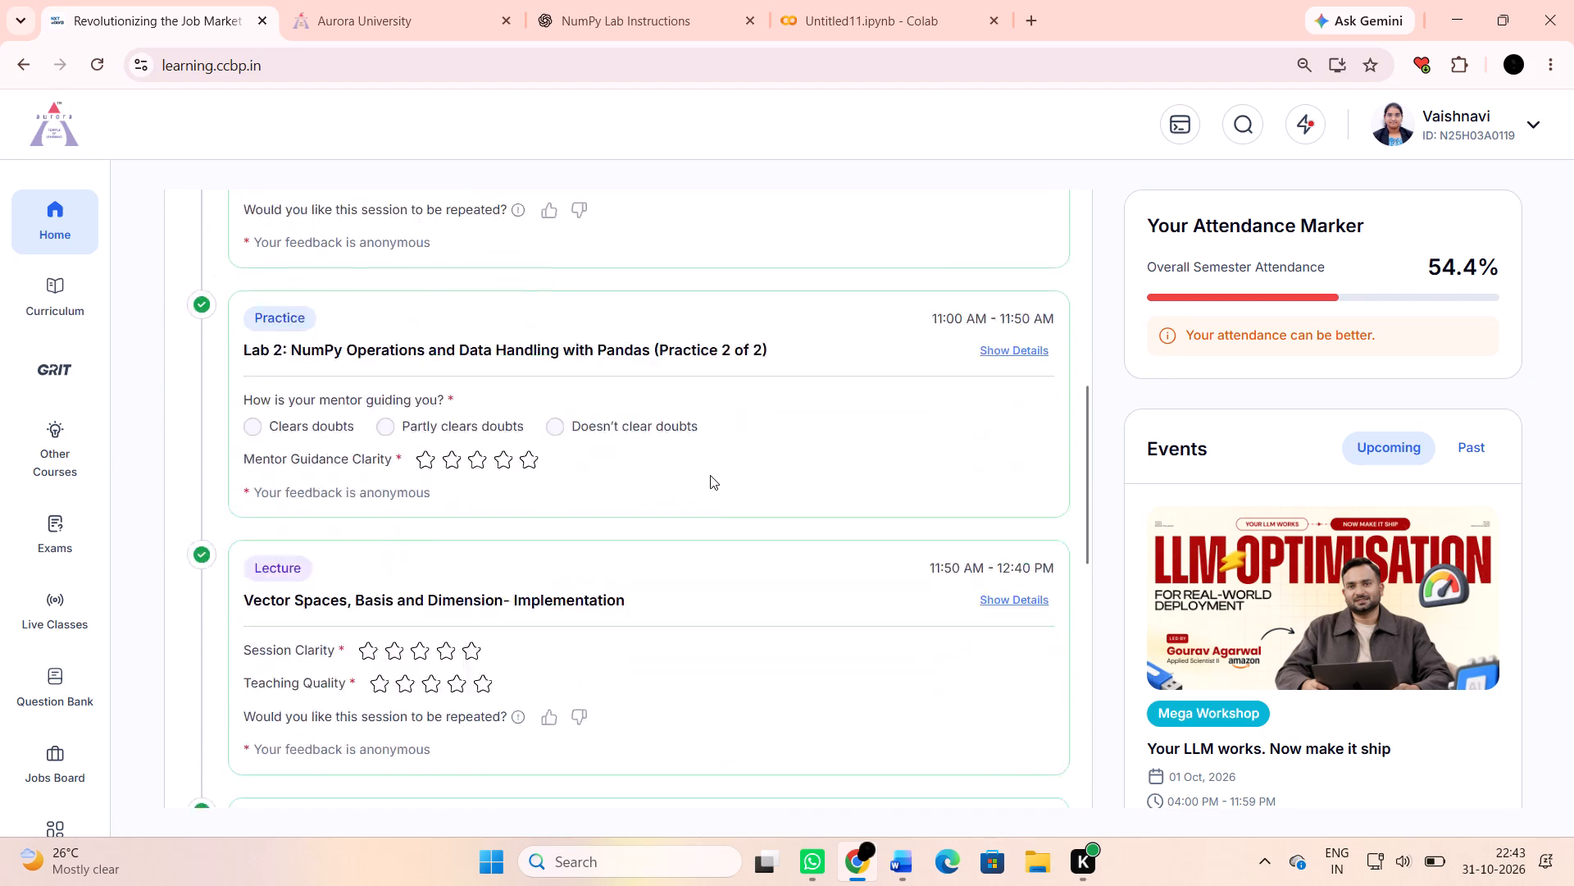
{"action": "scroll", "coordinate": [710, 475], "scroll_direction": "down", "scroll_amount": 7}
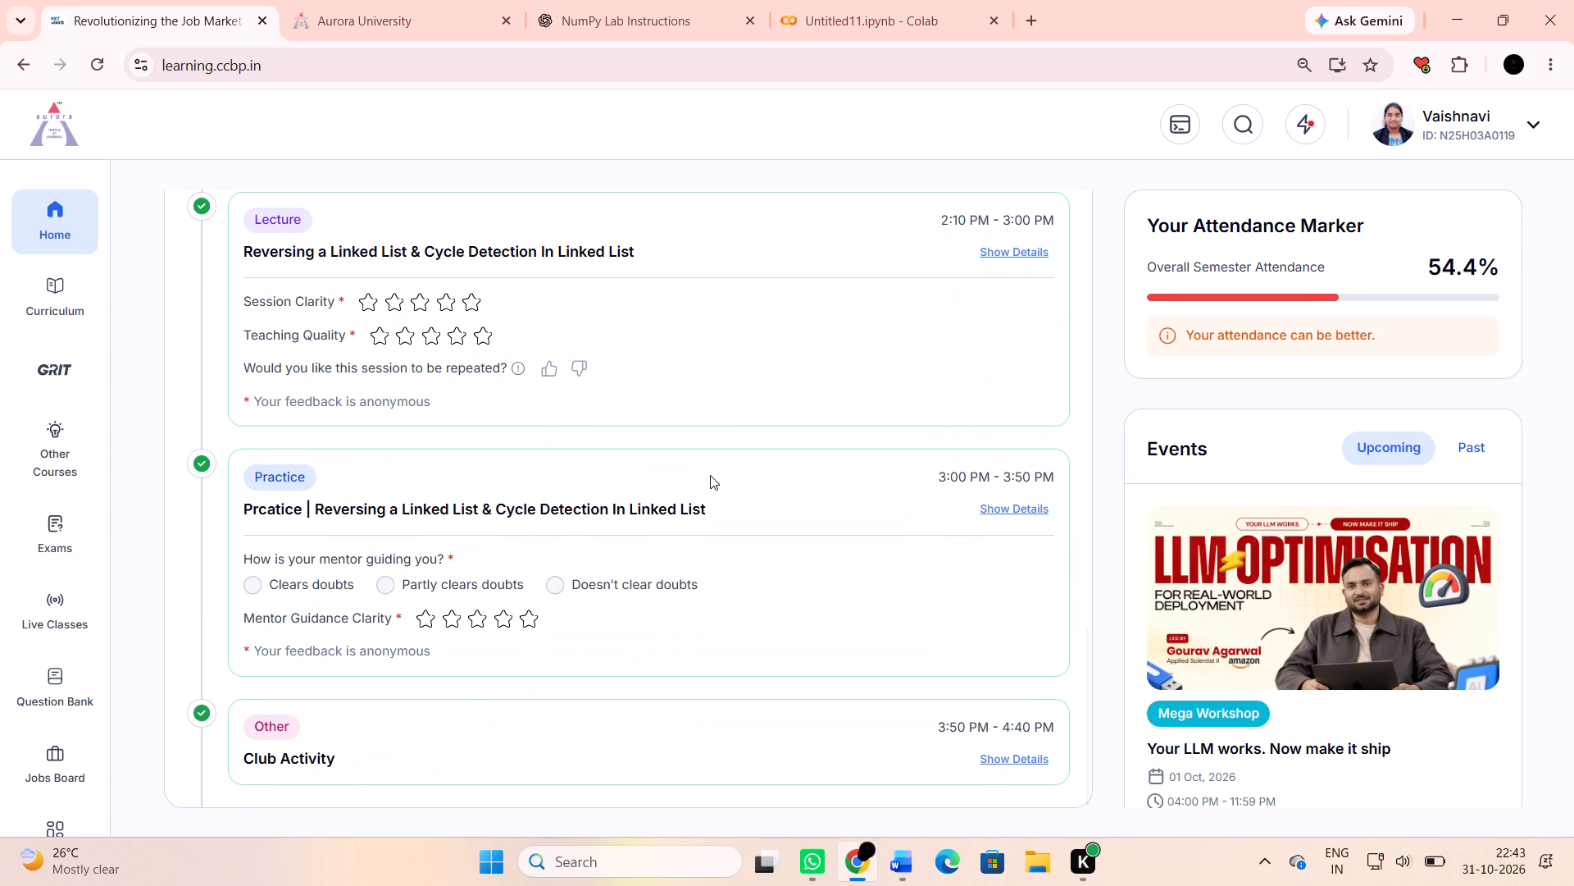
{"action": "scroll", "coordinate": [782, 594], "scroll_direction": "down", "scroll_amount": 6}
{"action": "scroll", "coordinate": [310, 290], "scroll_direction": "up", "scroll_amount": 17}
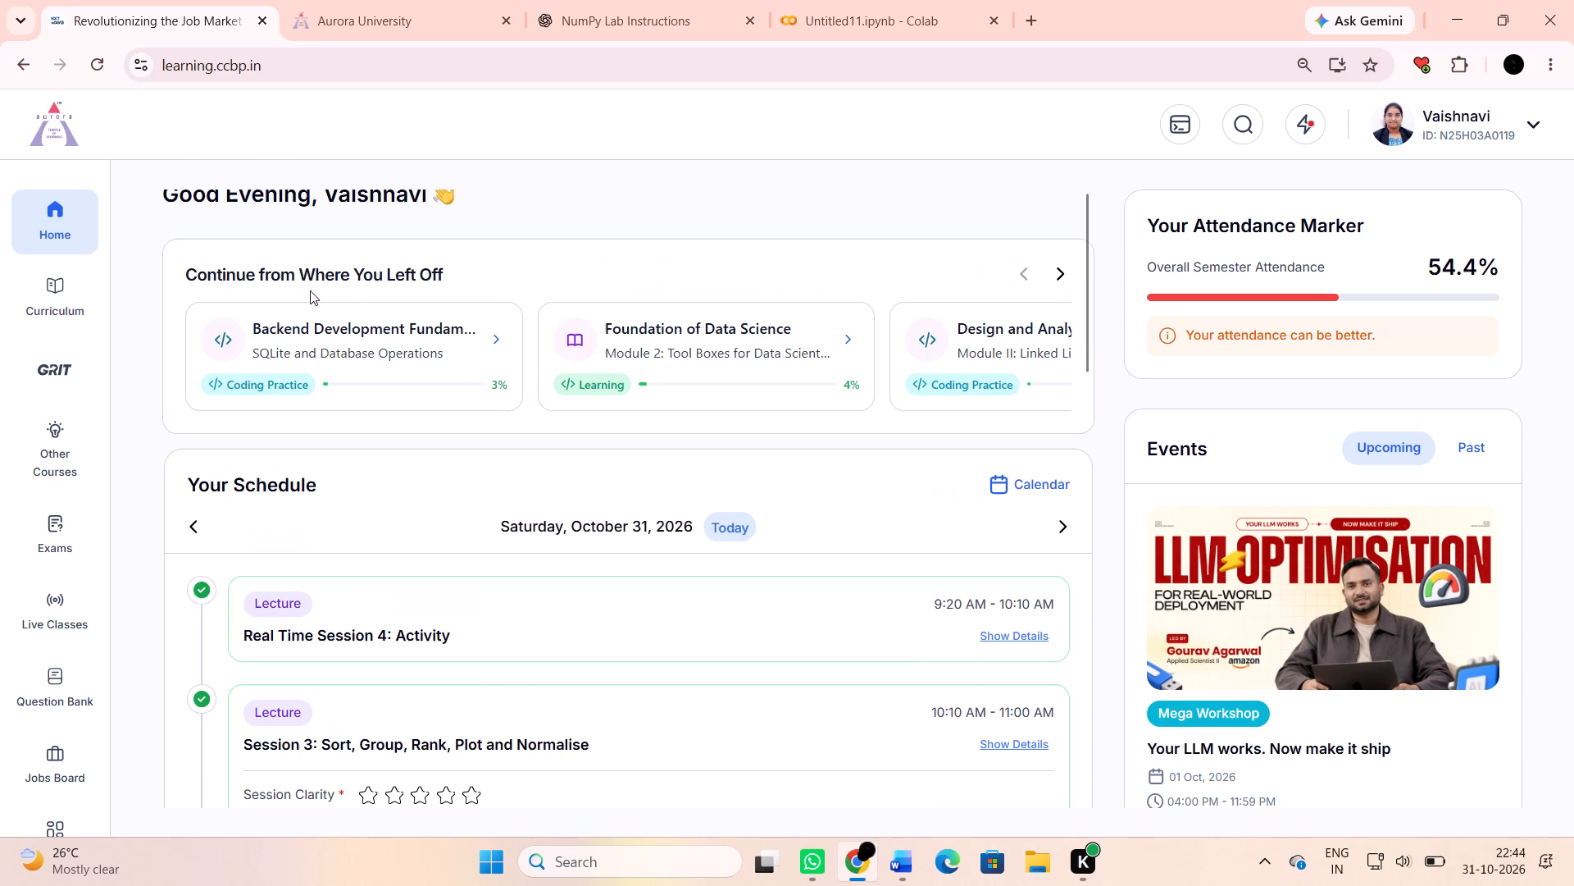
{"action": "scroll", "coordinate": [310, 290], "scroll_direction": "up", "scroll_amount": 5}
Check the Foundations of Data Science assessments on the Aurora University portal and return to its dashboard.
{"action": "left_click", "coordinate": [389, 0]}
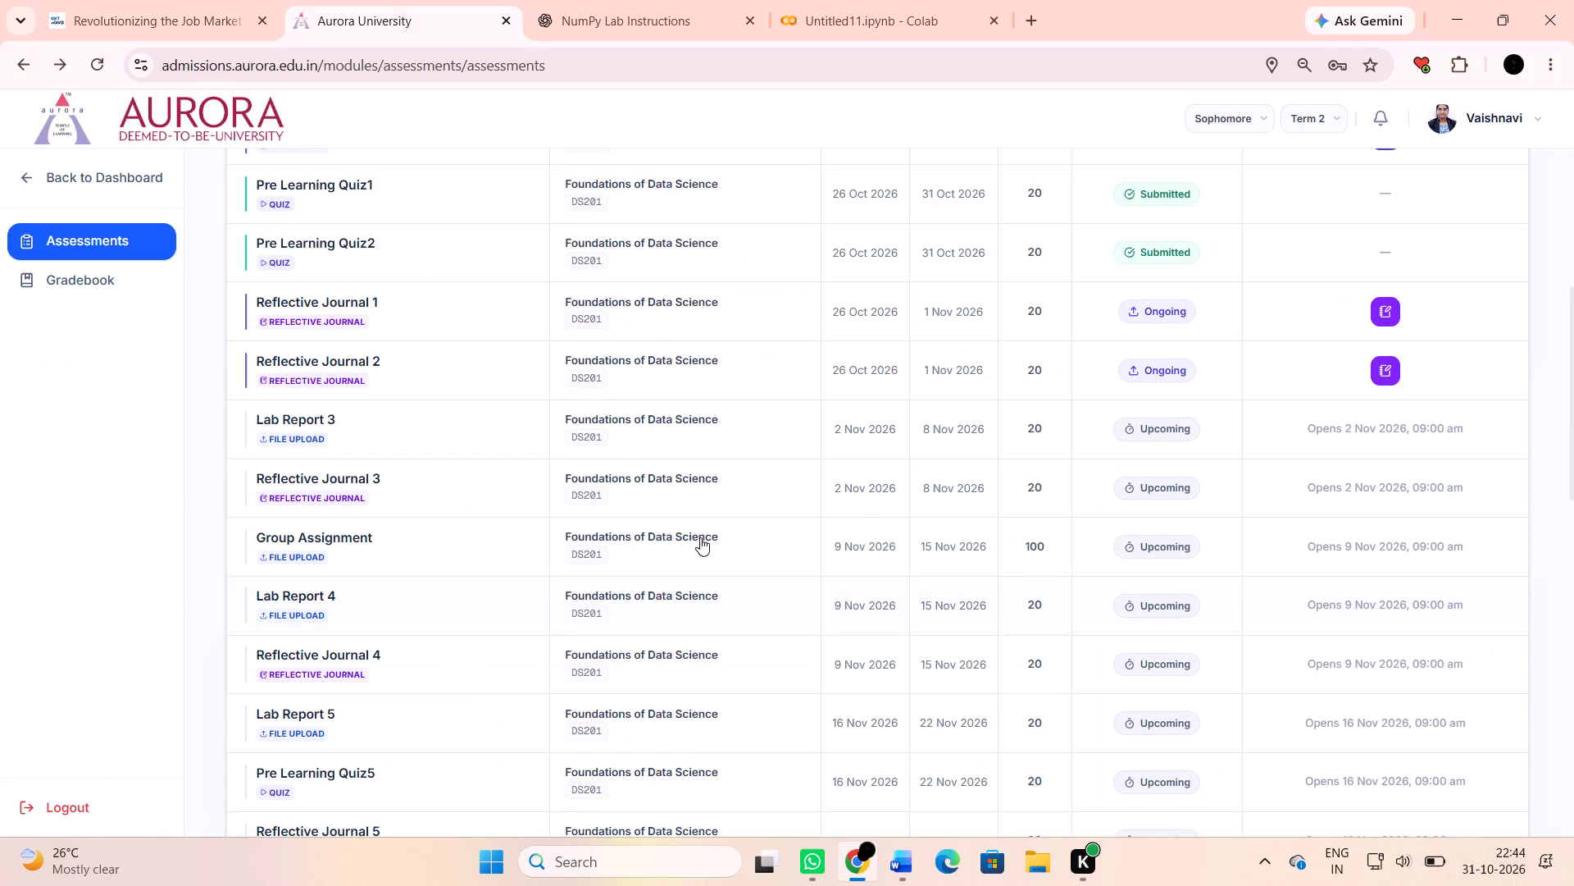
{"action": "scroll", "coordinate": [862, 521], "scroll_direction": "up", "scroll_amount": 6}
{"action": "scroll", "coordinate": [862, 521], "scroll_direction": "down", "scroll_amount": 1}
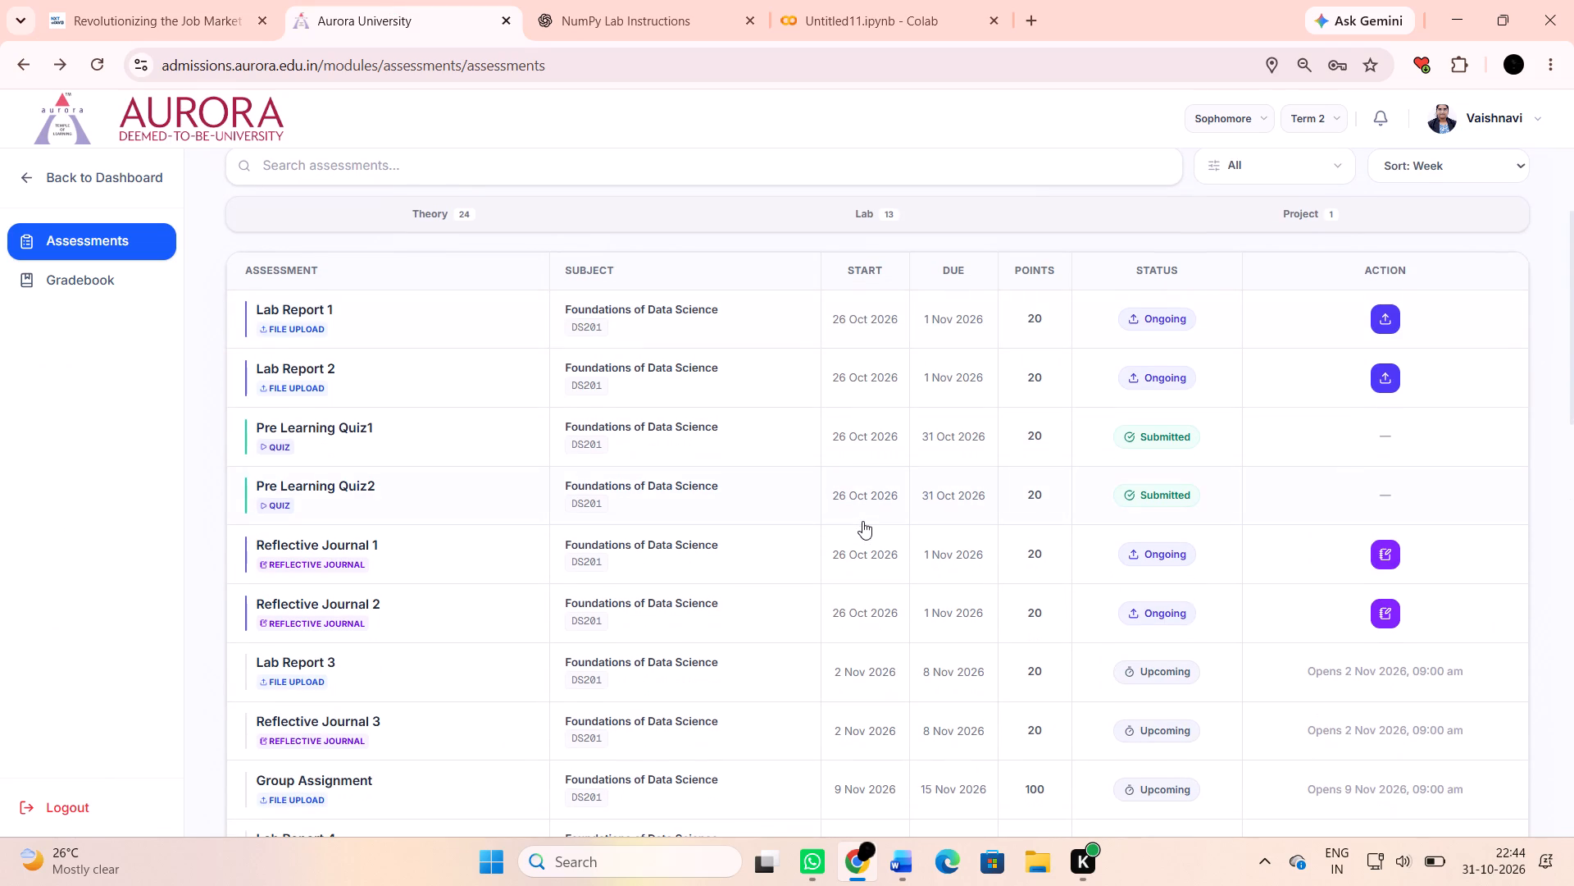
{"action": "left_click", "coordinate": [73, 177]}
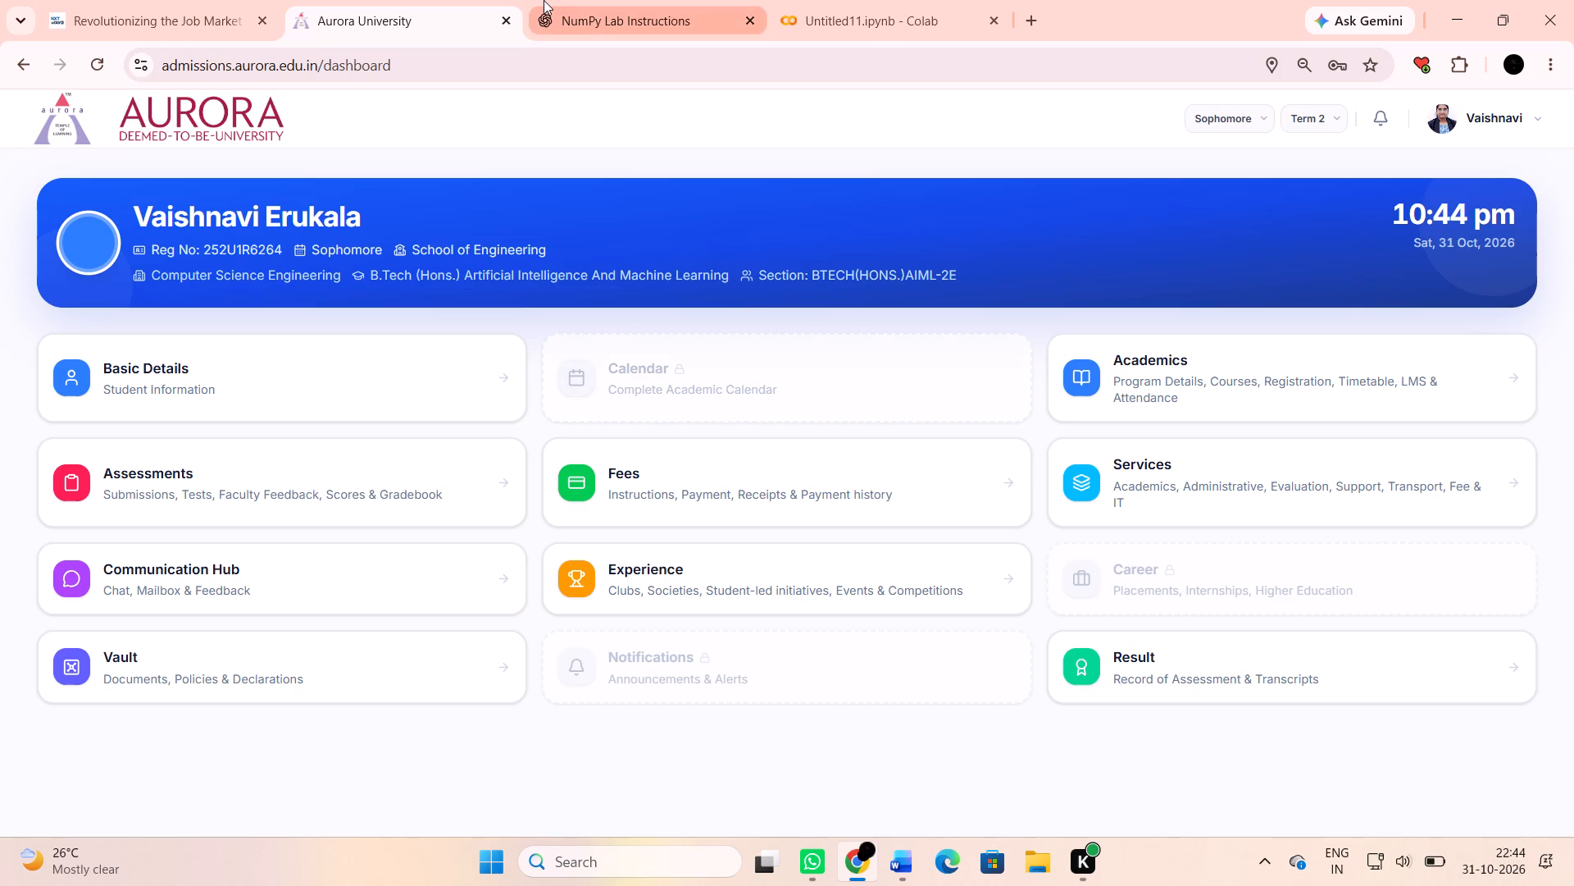
{"action": "left_click", "coordinate": [544, 0]}
{"action": "scroll", "coordinate": [631, 379], "scroll_direction": "up", "scroll_amount": 1}
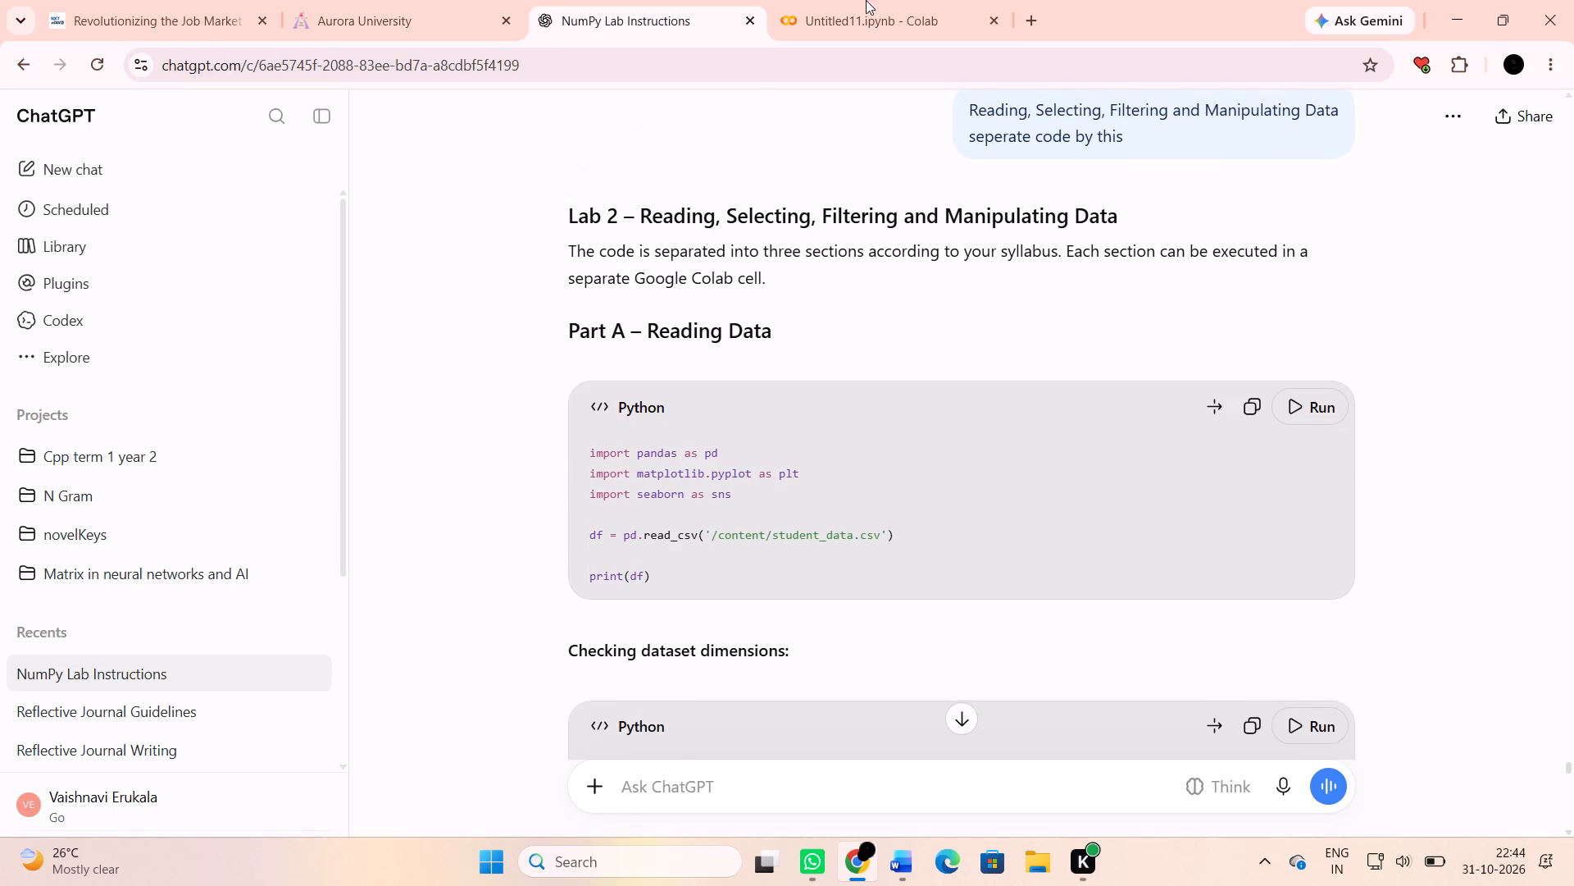